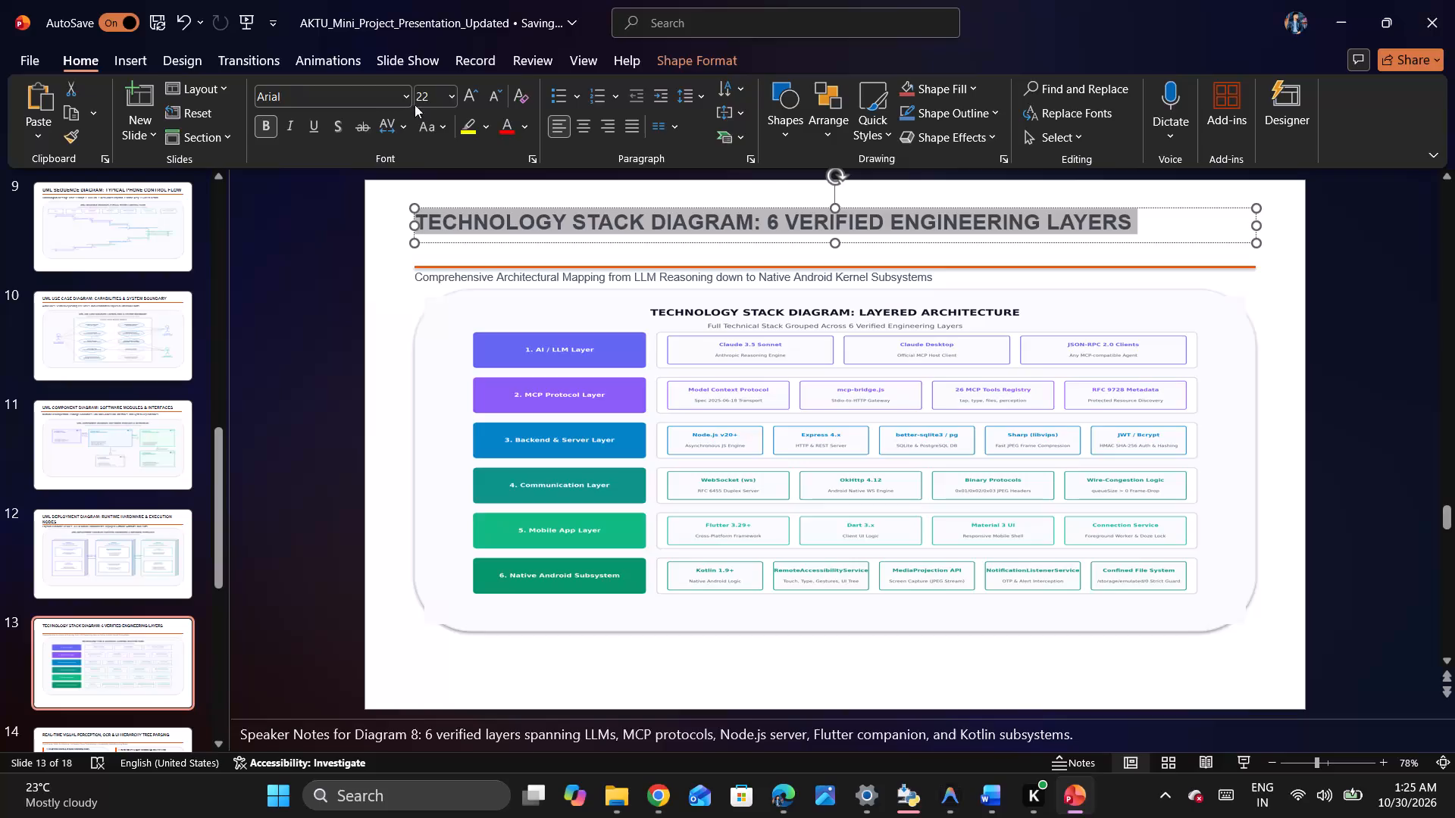
Set the font size of slide 13's "Technology Stack Diagram" title to 24.
left_click(448, 98)
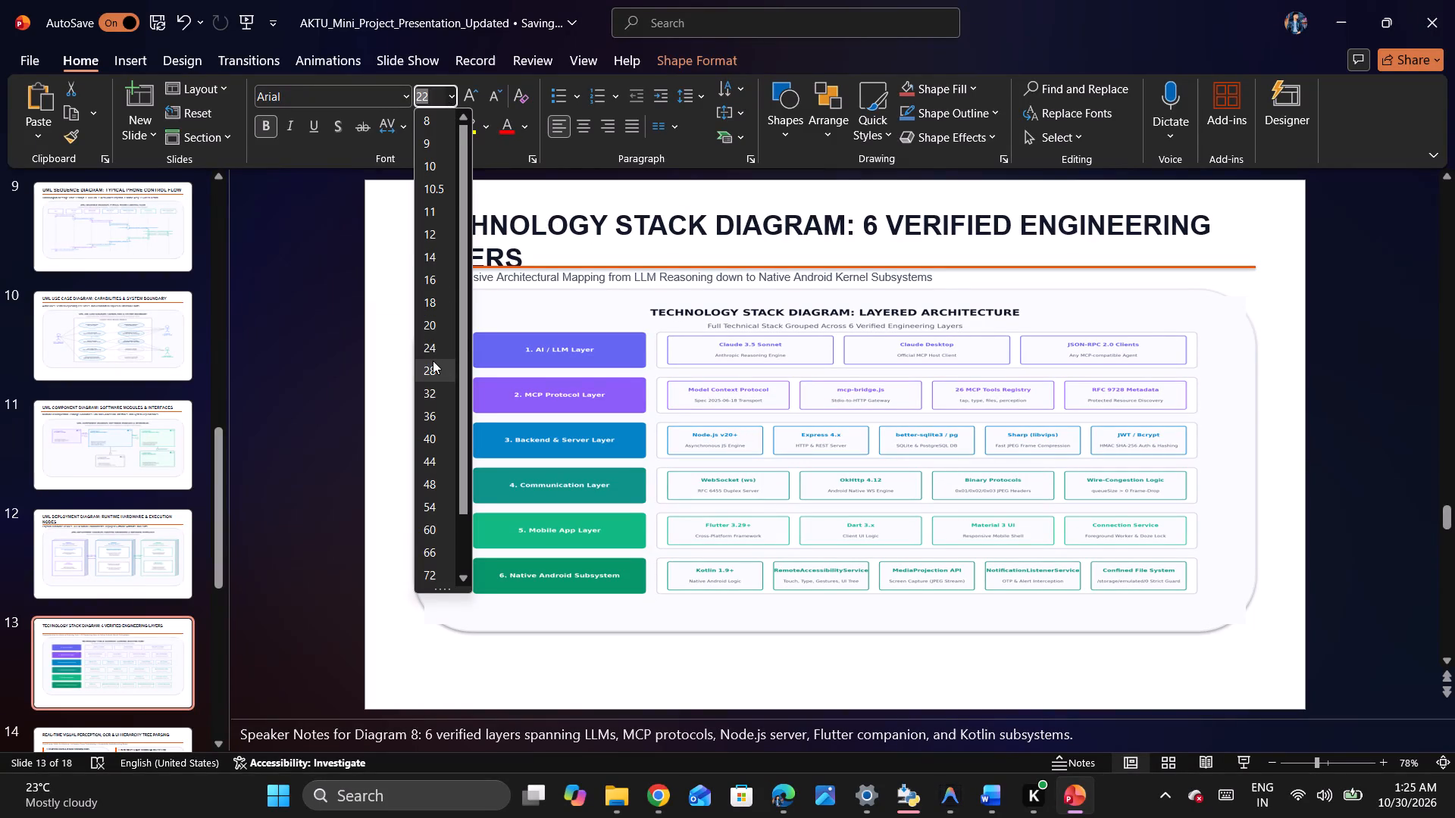
left_click(430, 345)
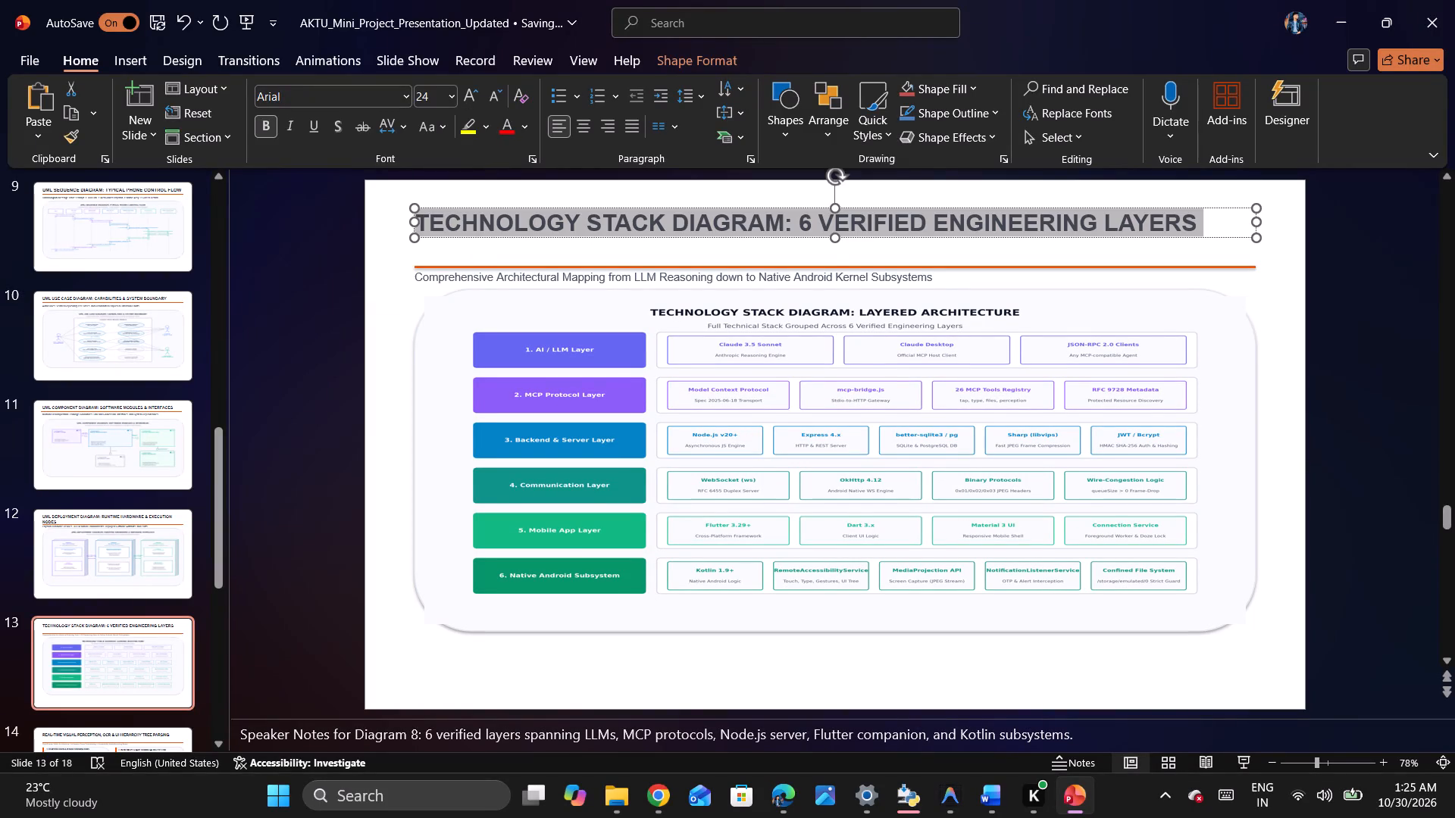
Format slide 13's subtitle, "Comprehensive Architectural Mapping…", at font size 14 in bold.
left_click(462, 277)
key("ctrl+a")
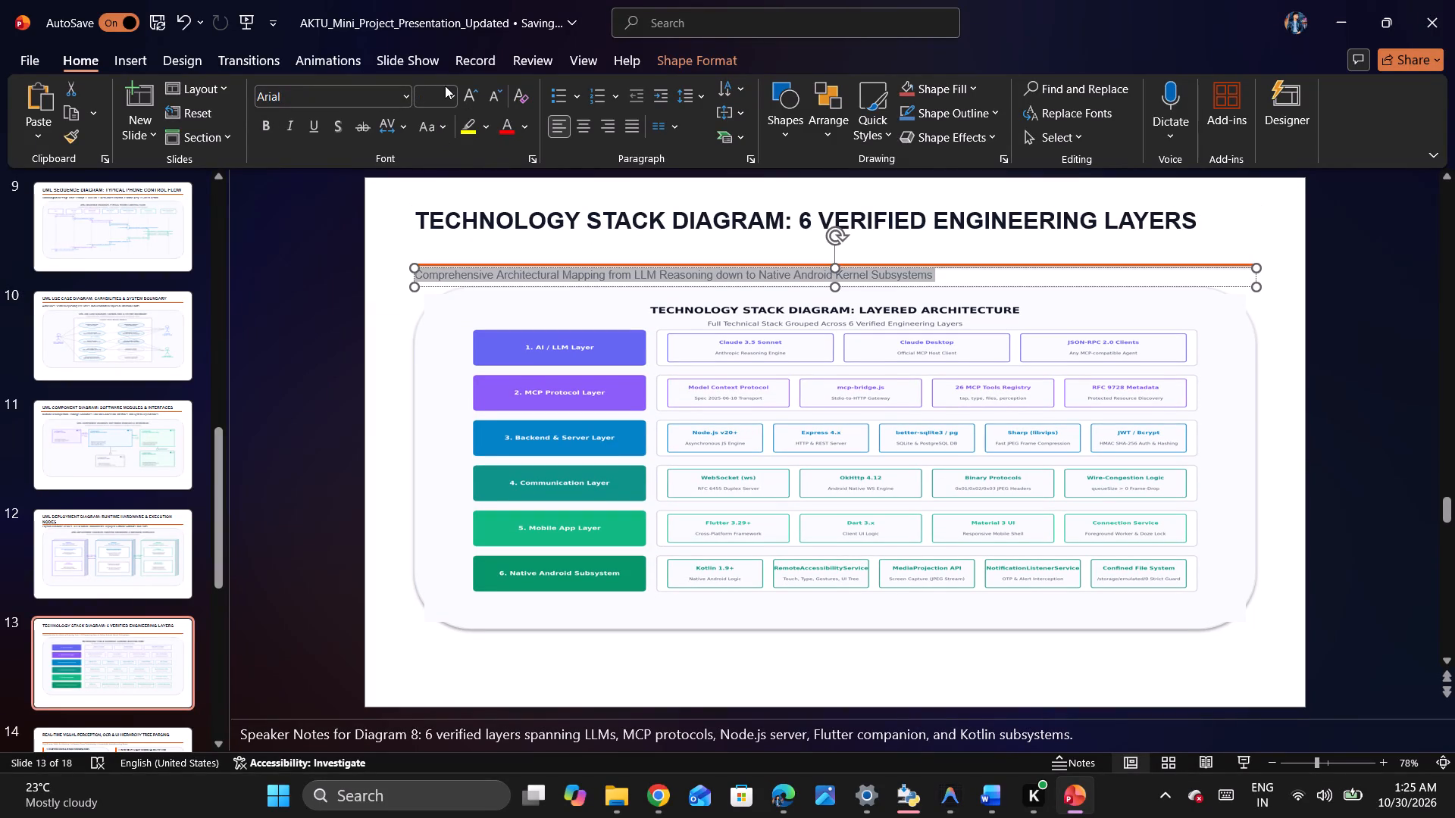
left_click(449, 93)
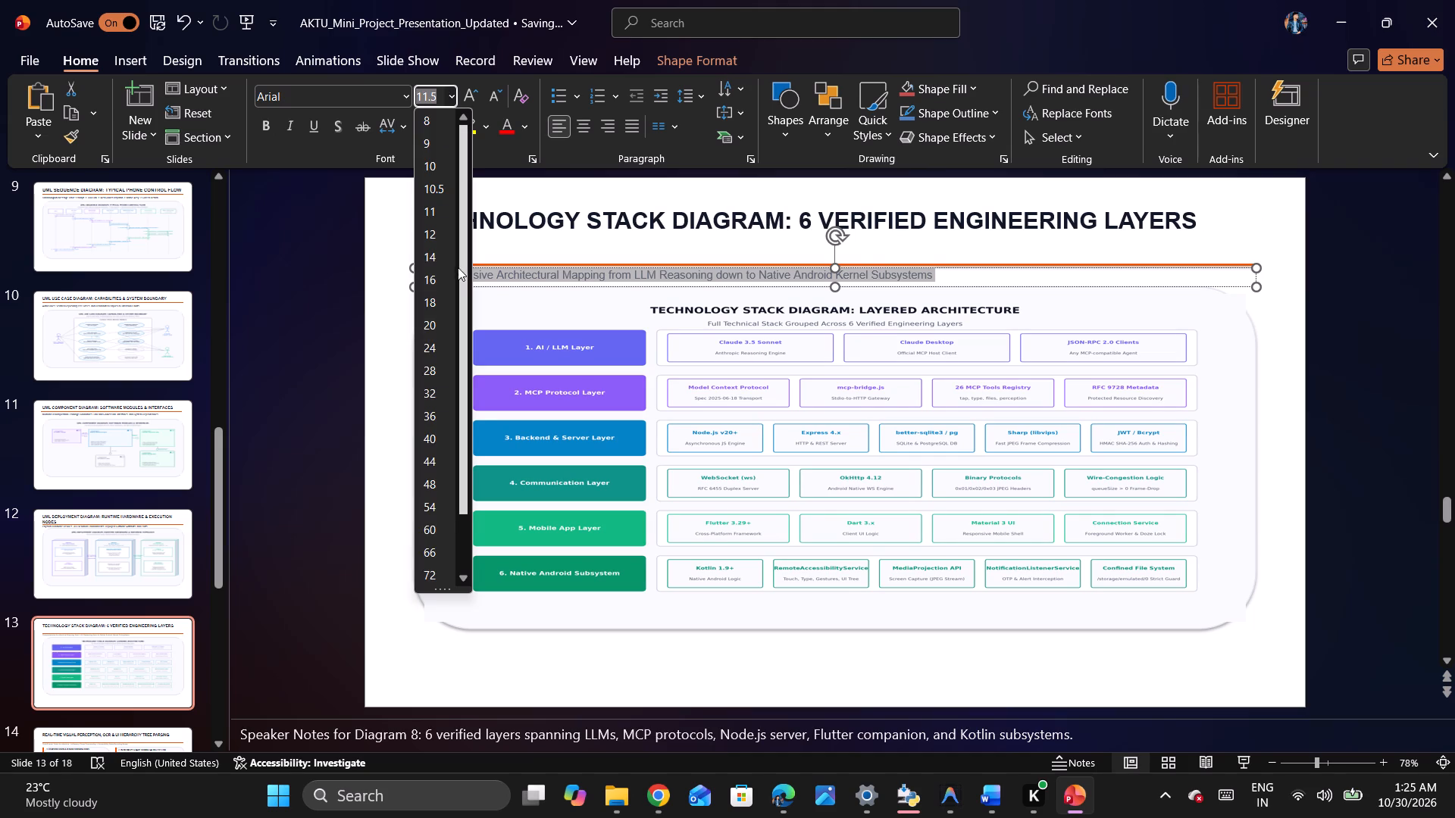
left_click(426, 258)
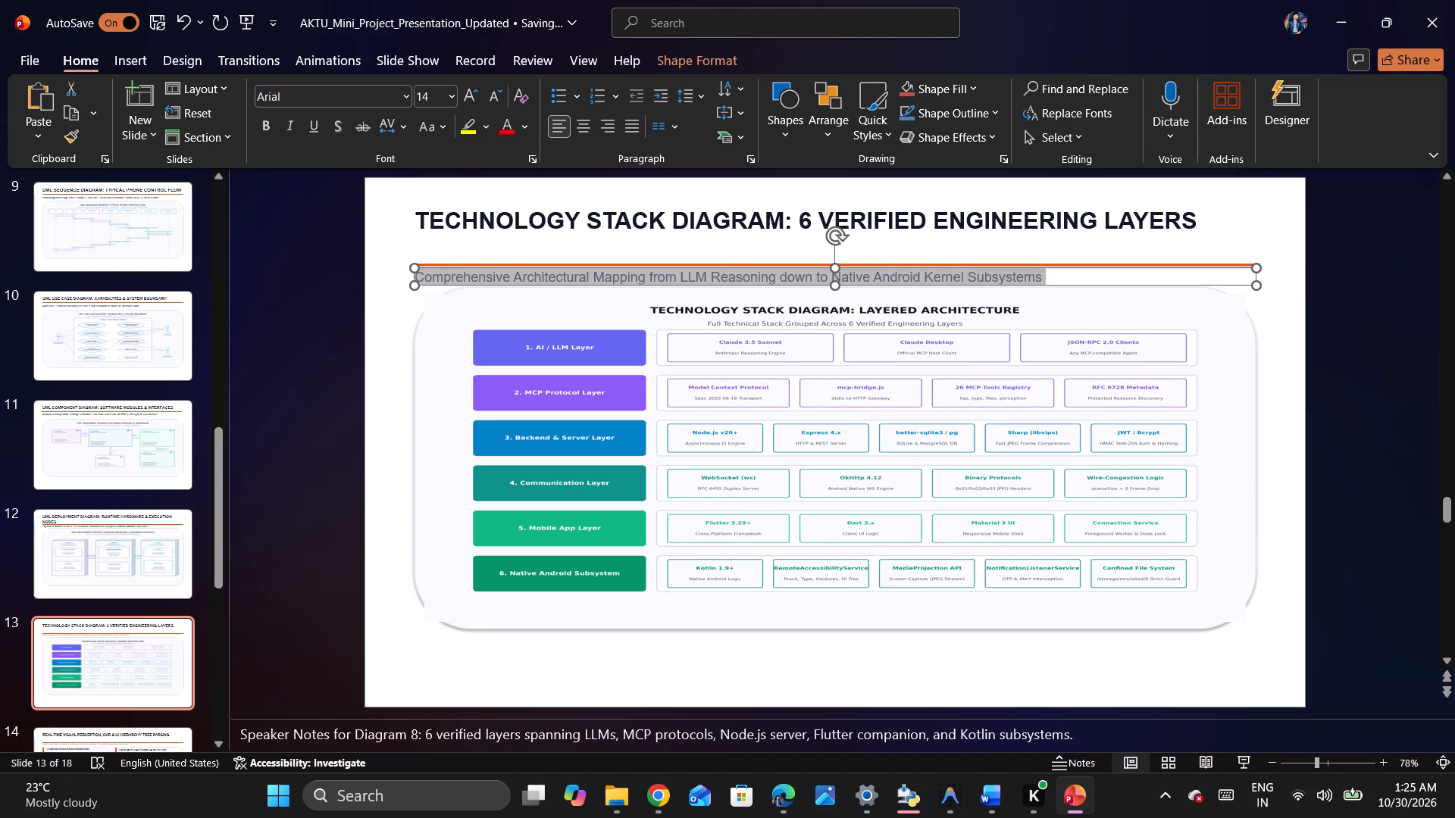
left_click(259, 127)
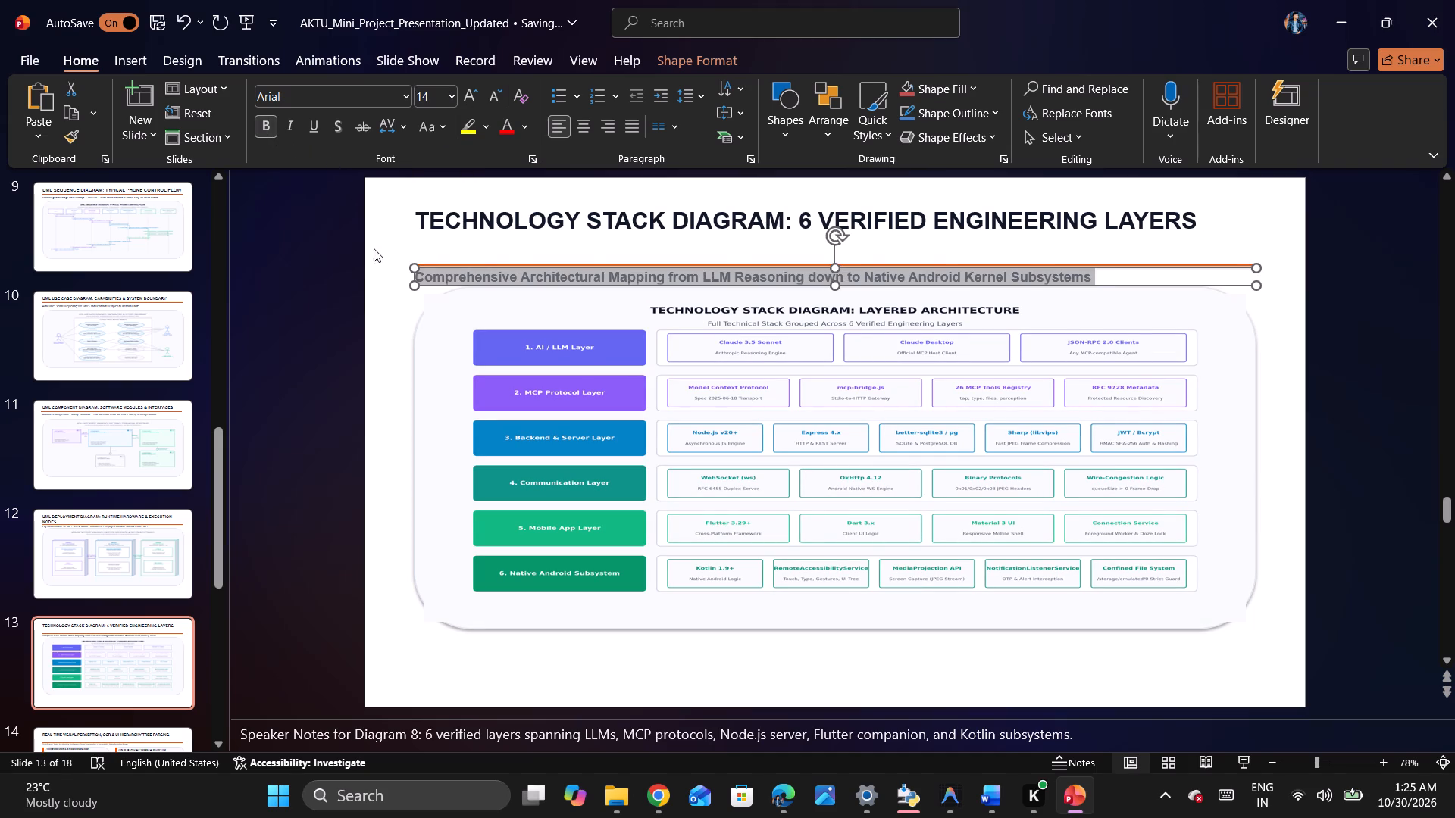
left_click(349, 258)
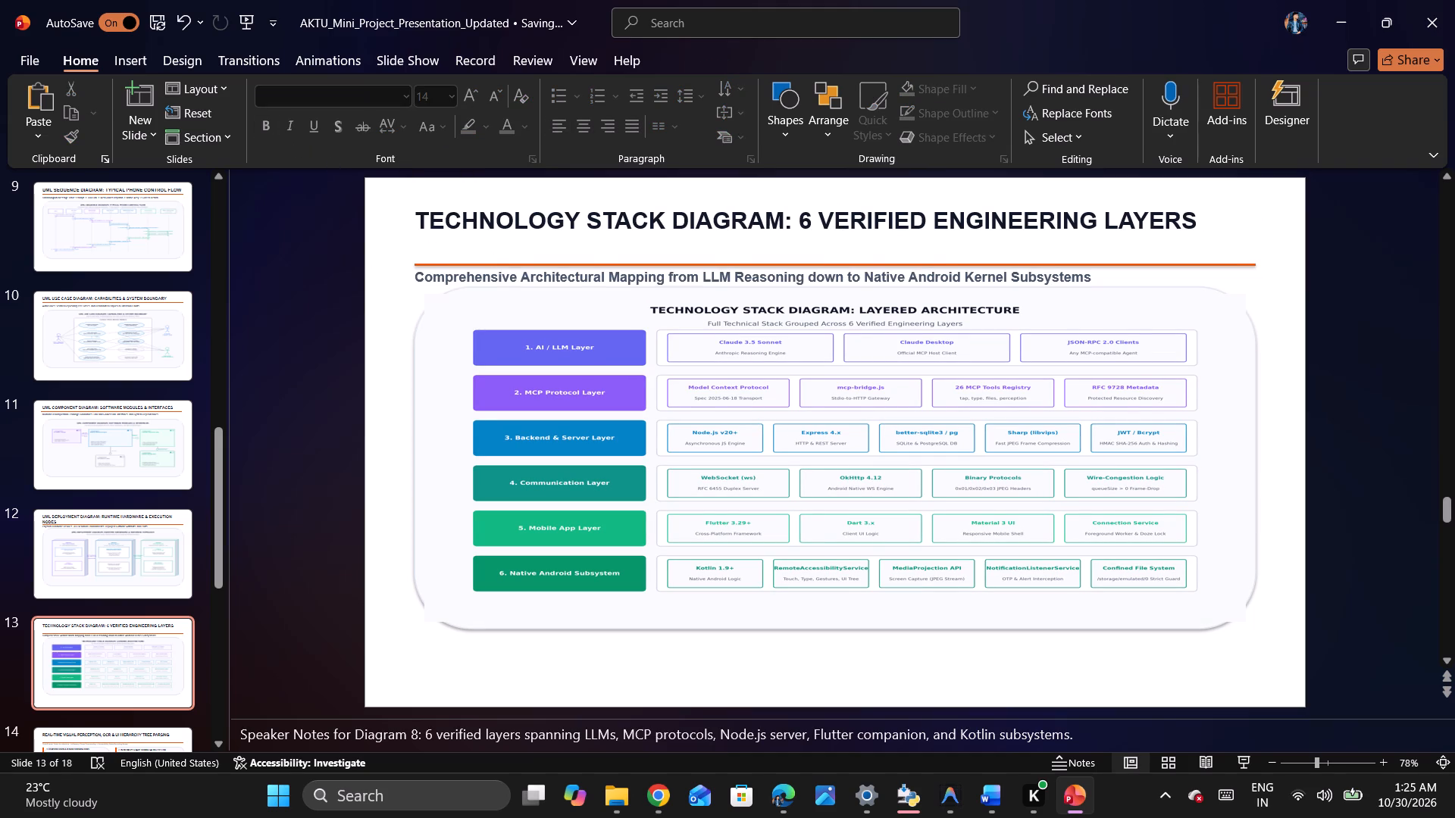
left_click(498, 263)
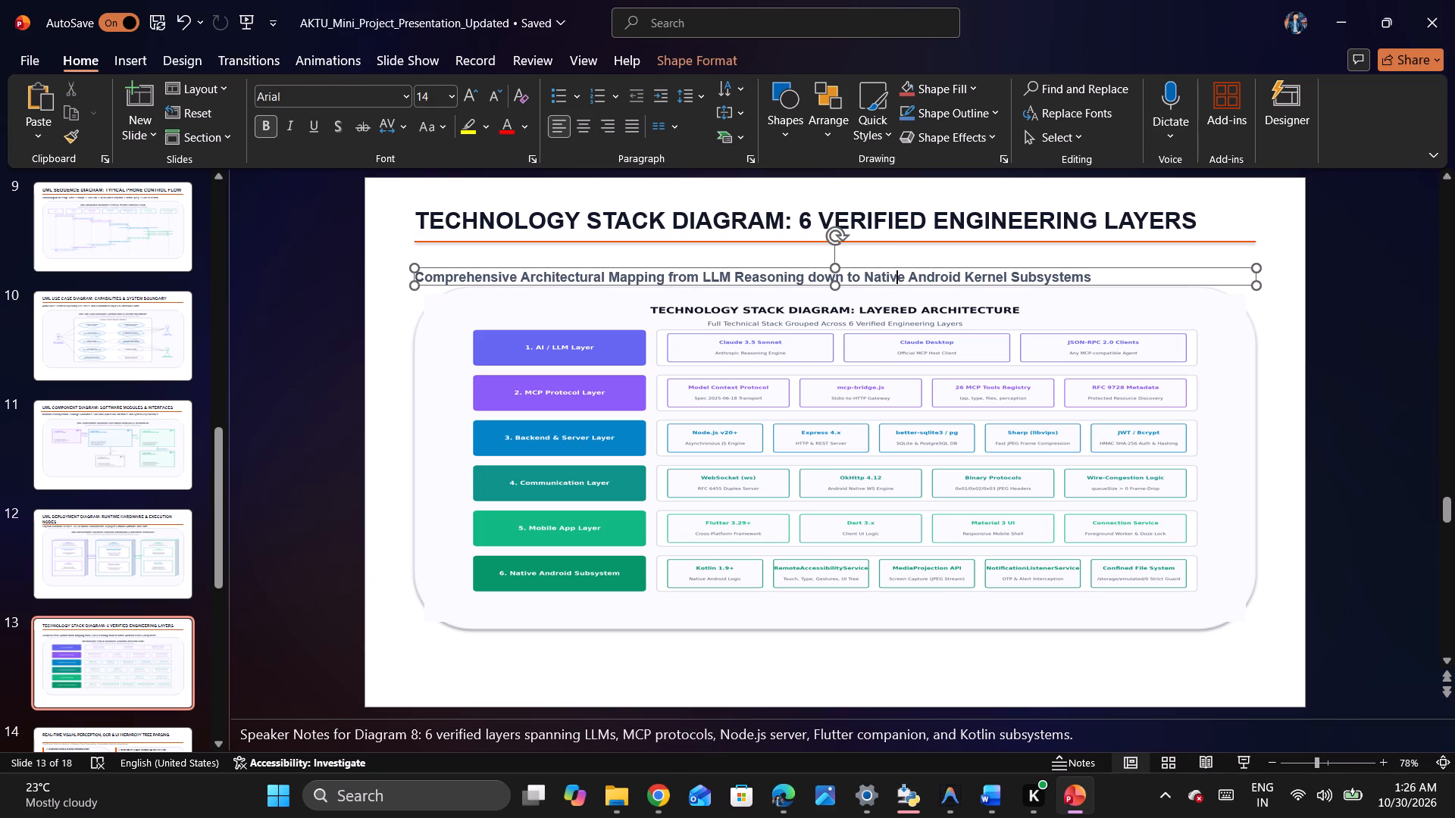
left_click(897, 276)
left_click_drag(1115, 275, 1115, 262)
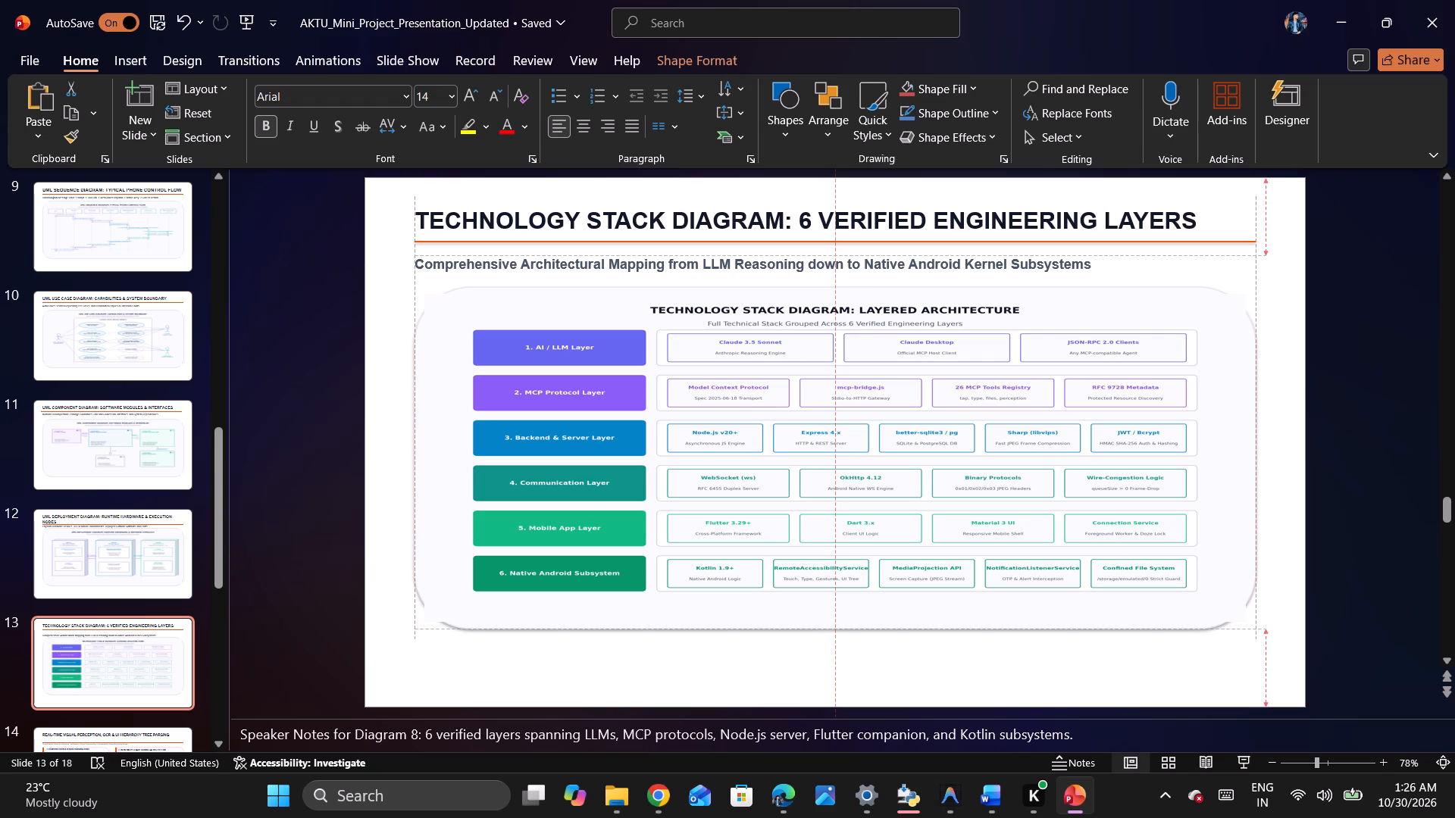
left_click_drag(1115, 262, 1114, 258)
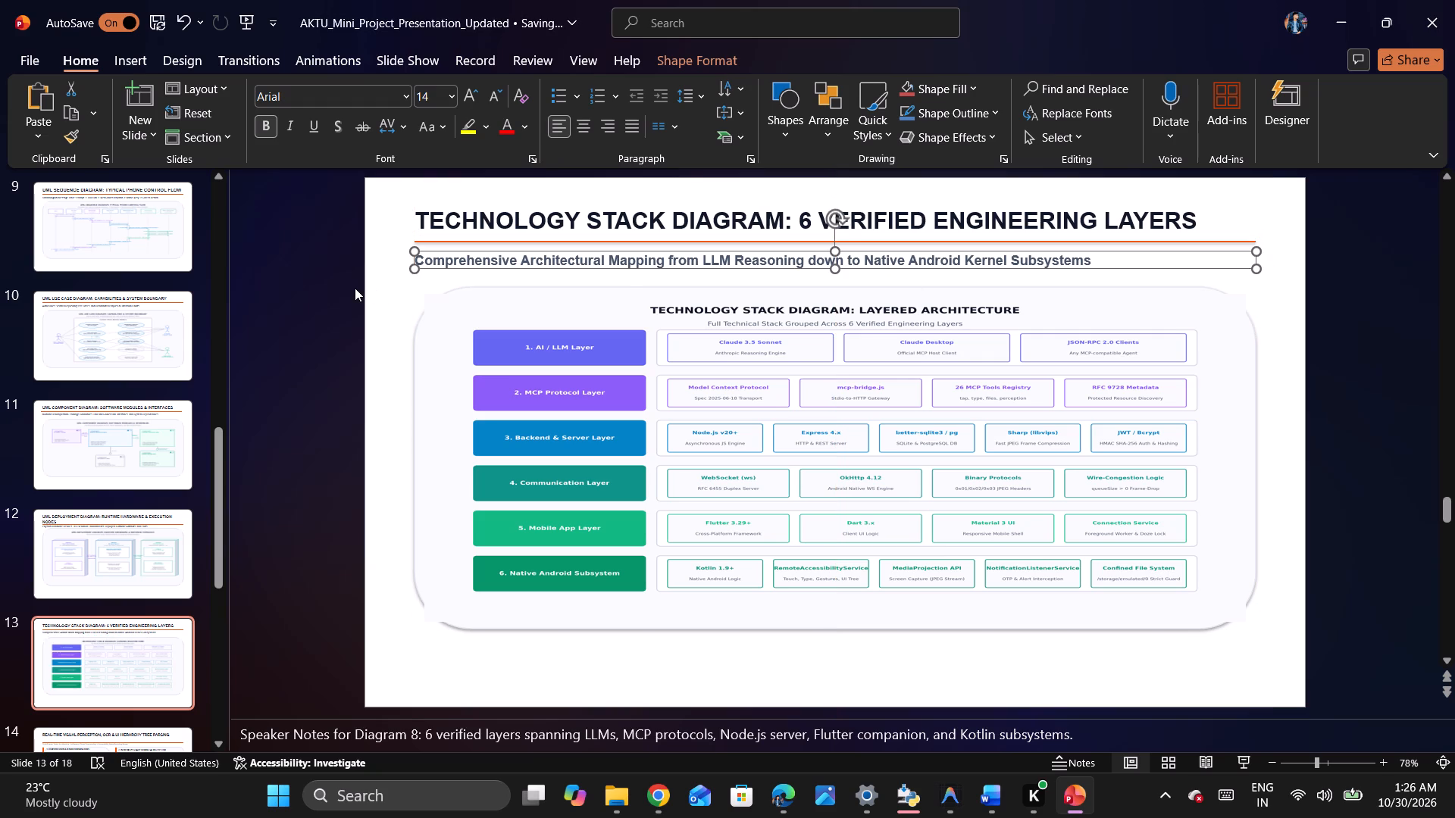
left_click(354, 287)
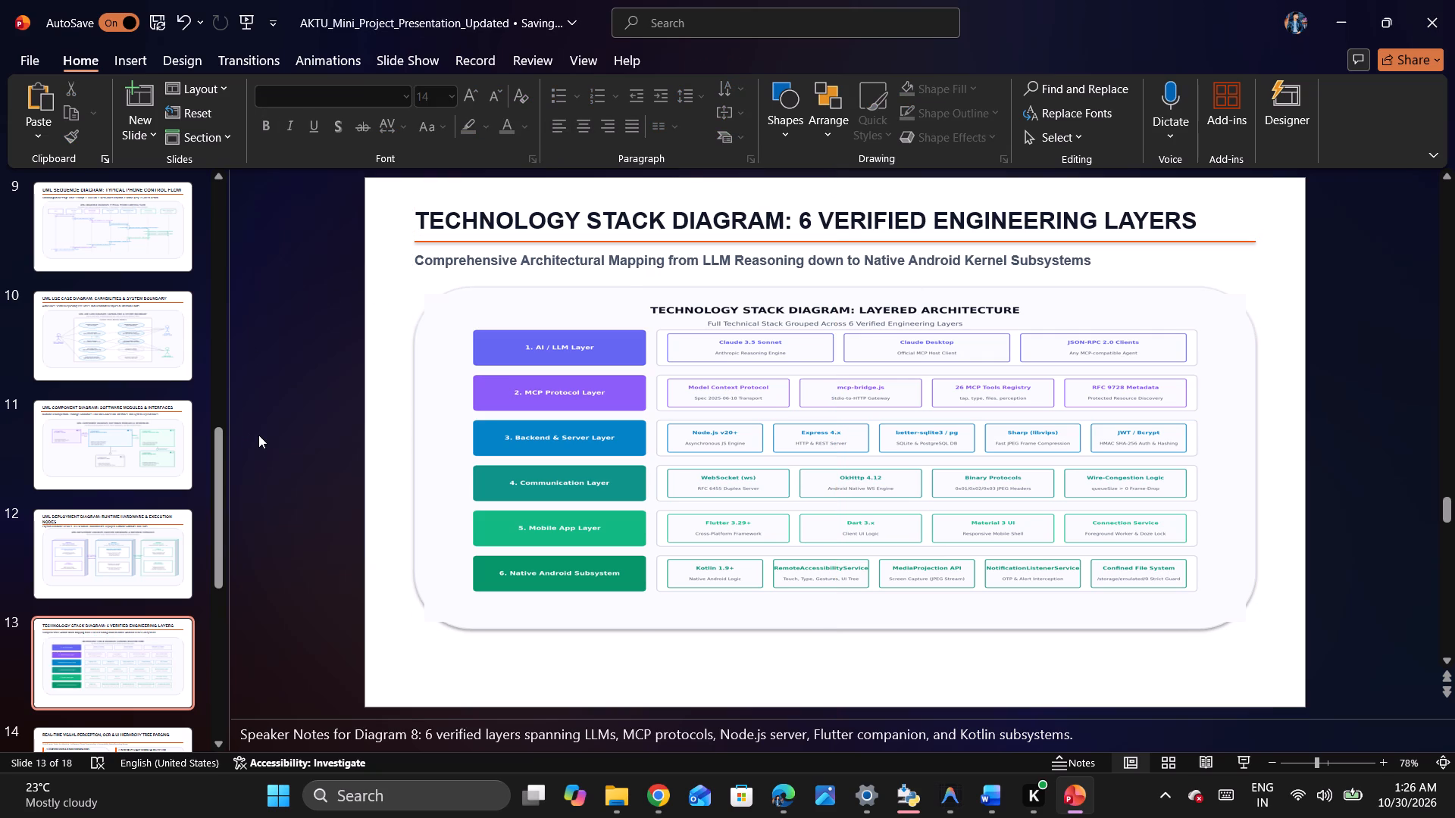
On slide 14, set the "Real-Time Visual Perception, OCR & UI Hierarchy Tree Parsing" title to font size 24.
scroll(100, 567, "down", 2)
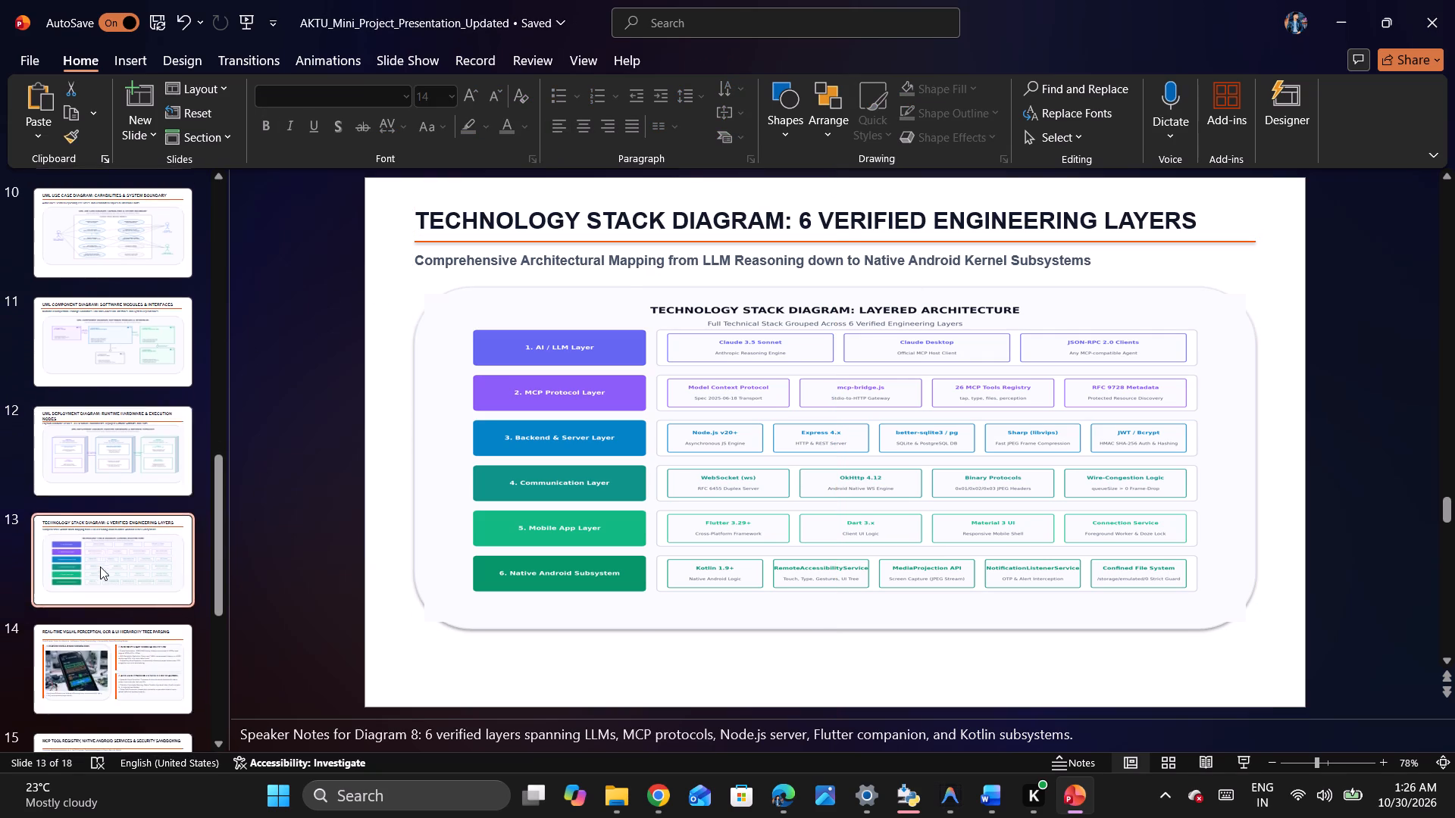
scroll(100, 567, "down", 1)
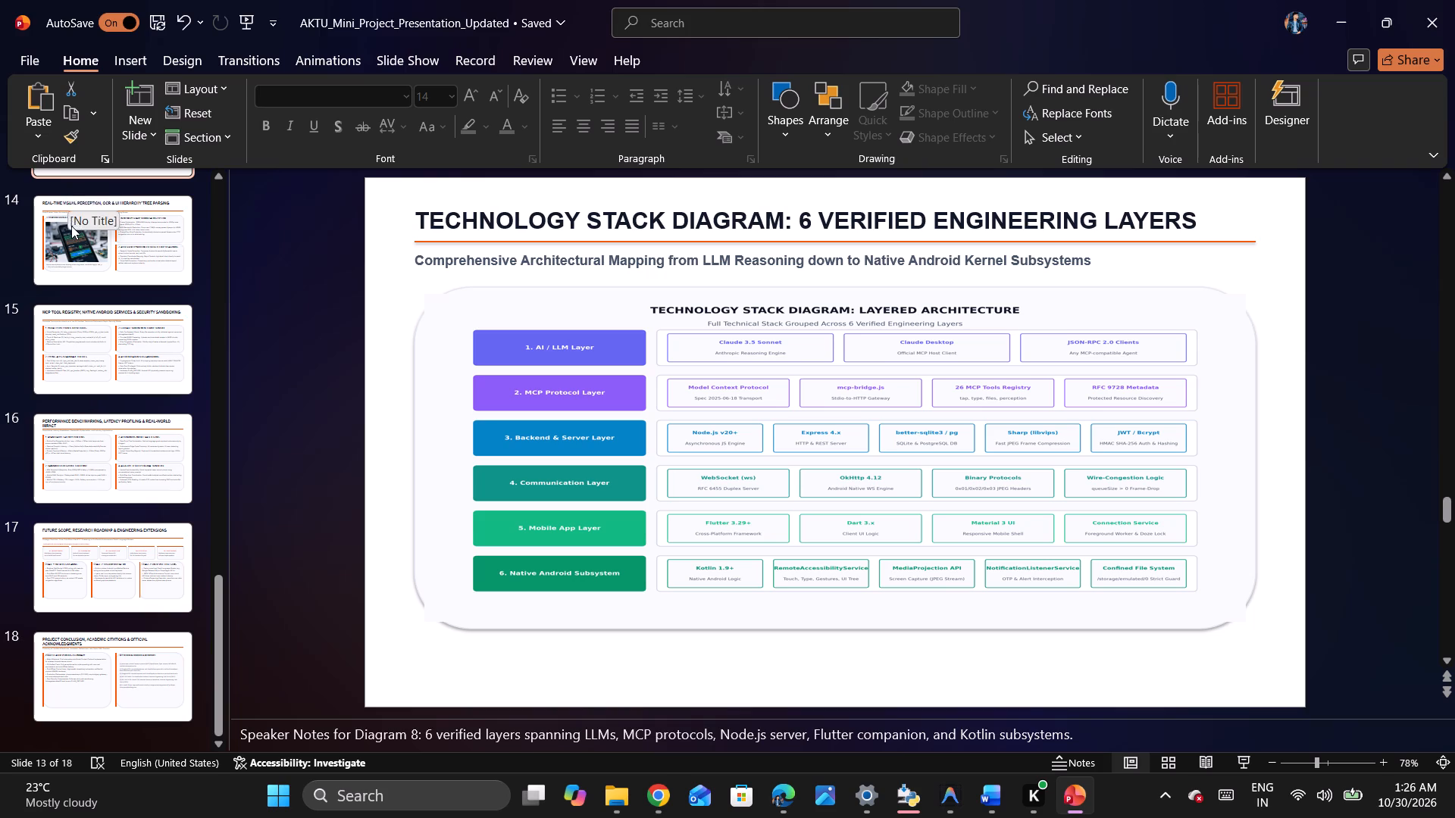
left_click(71, 226)
left_click(108, 259)
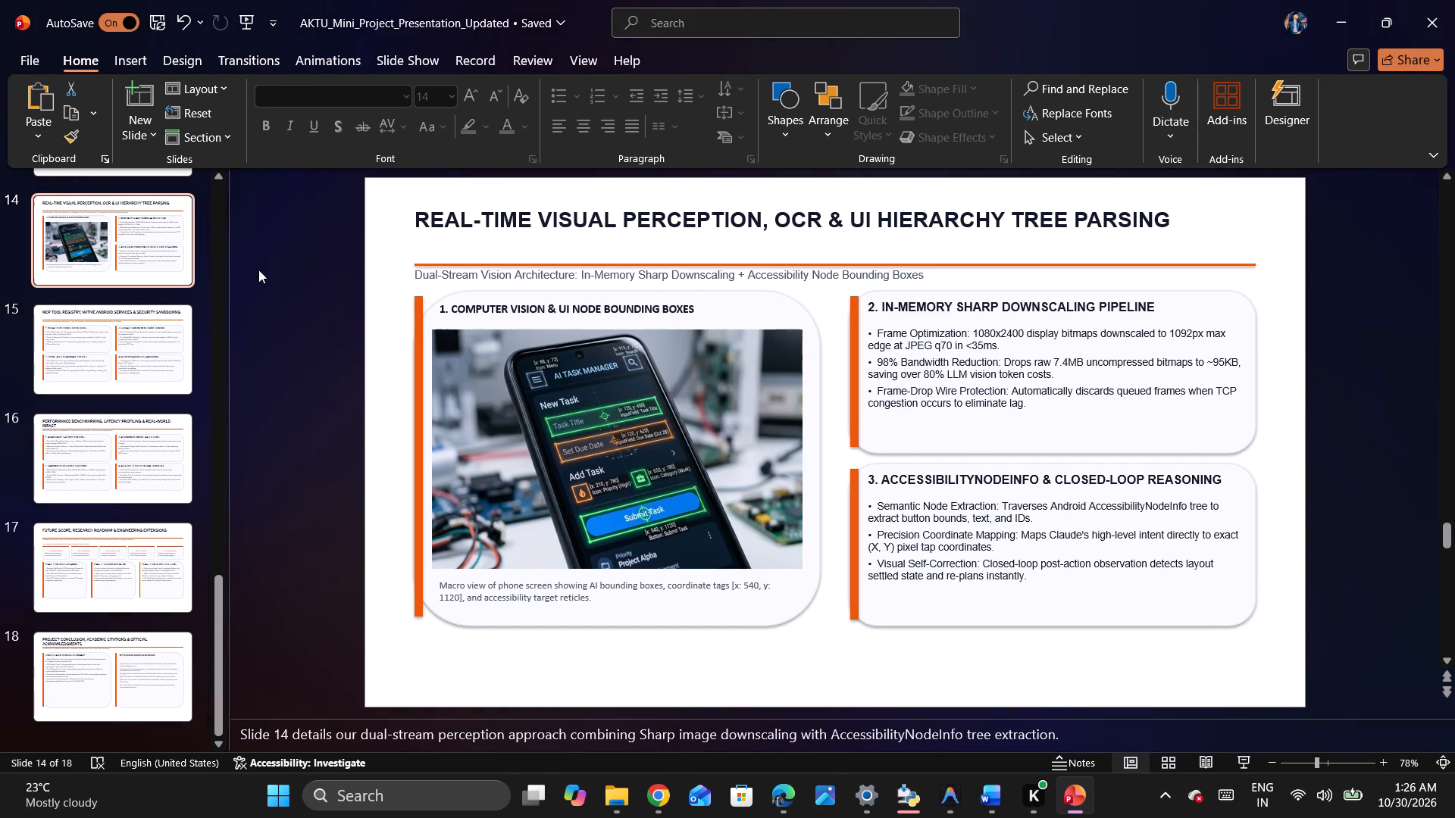
left_click(508, 212)
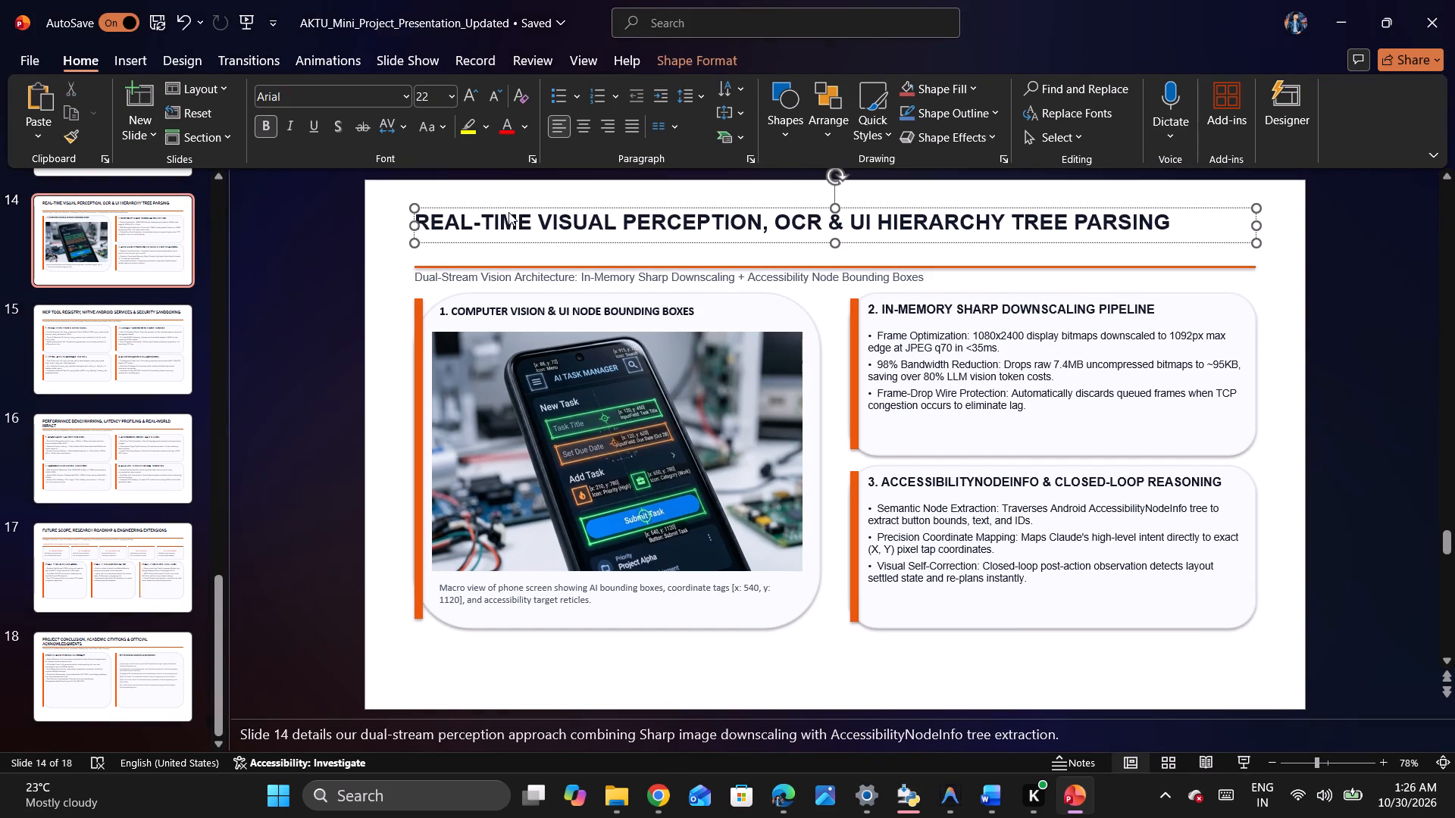
key("ctrl+a")
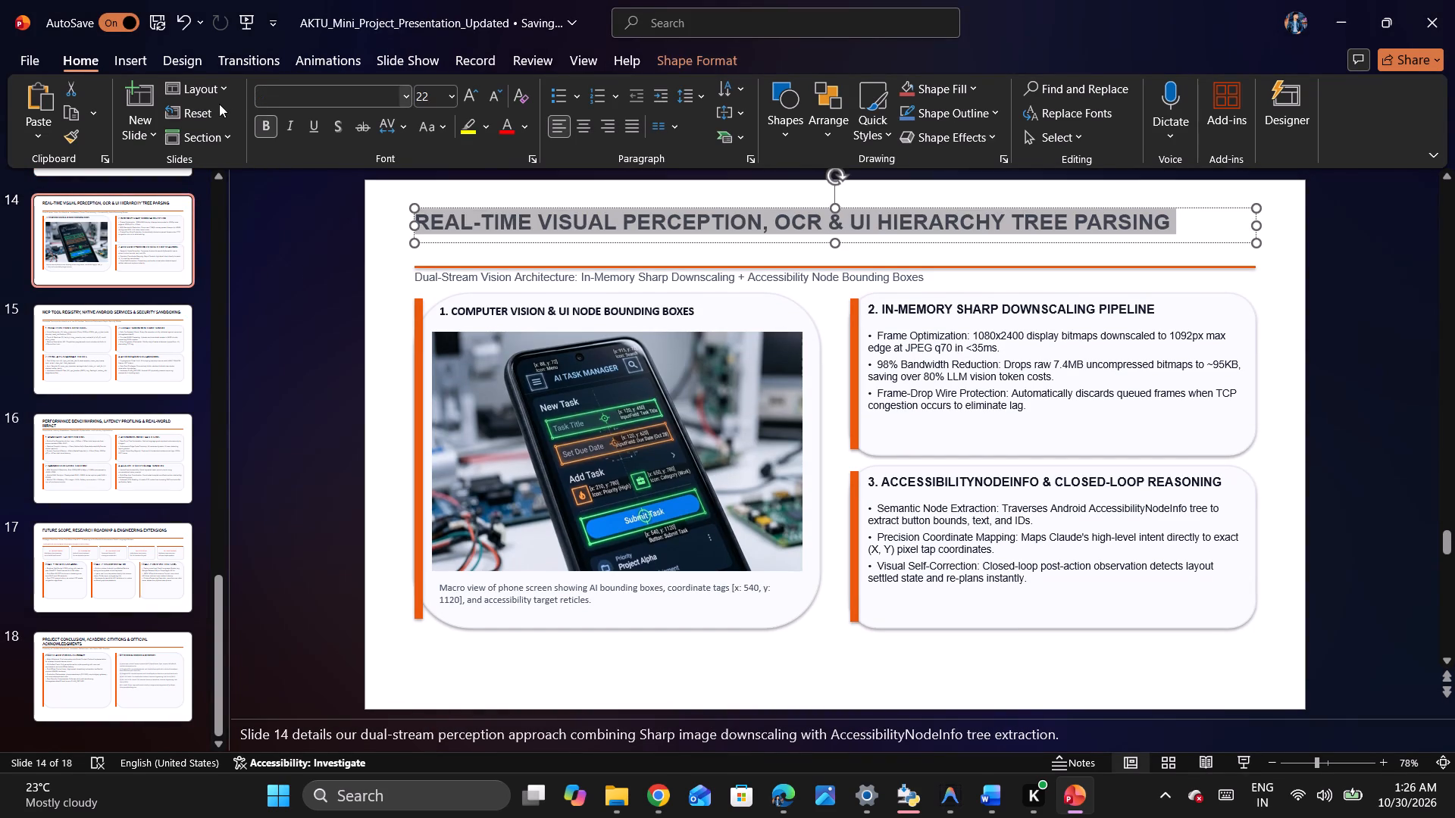
left_click(457, 101)
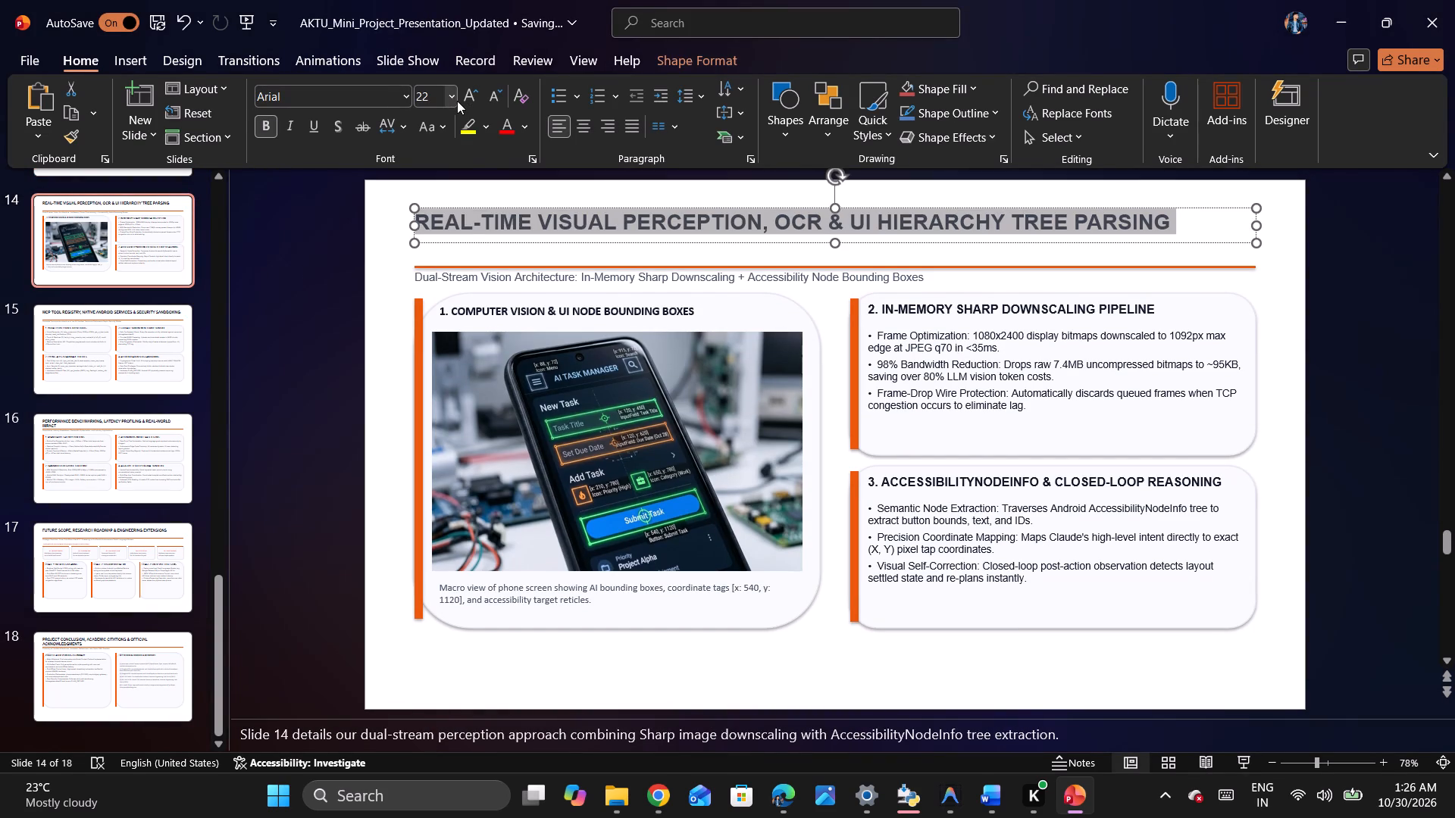
left_click(449, 97)
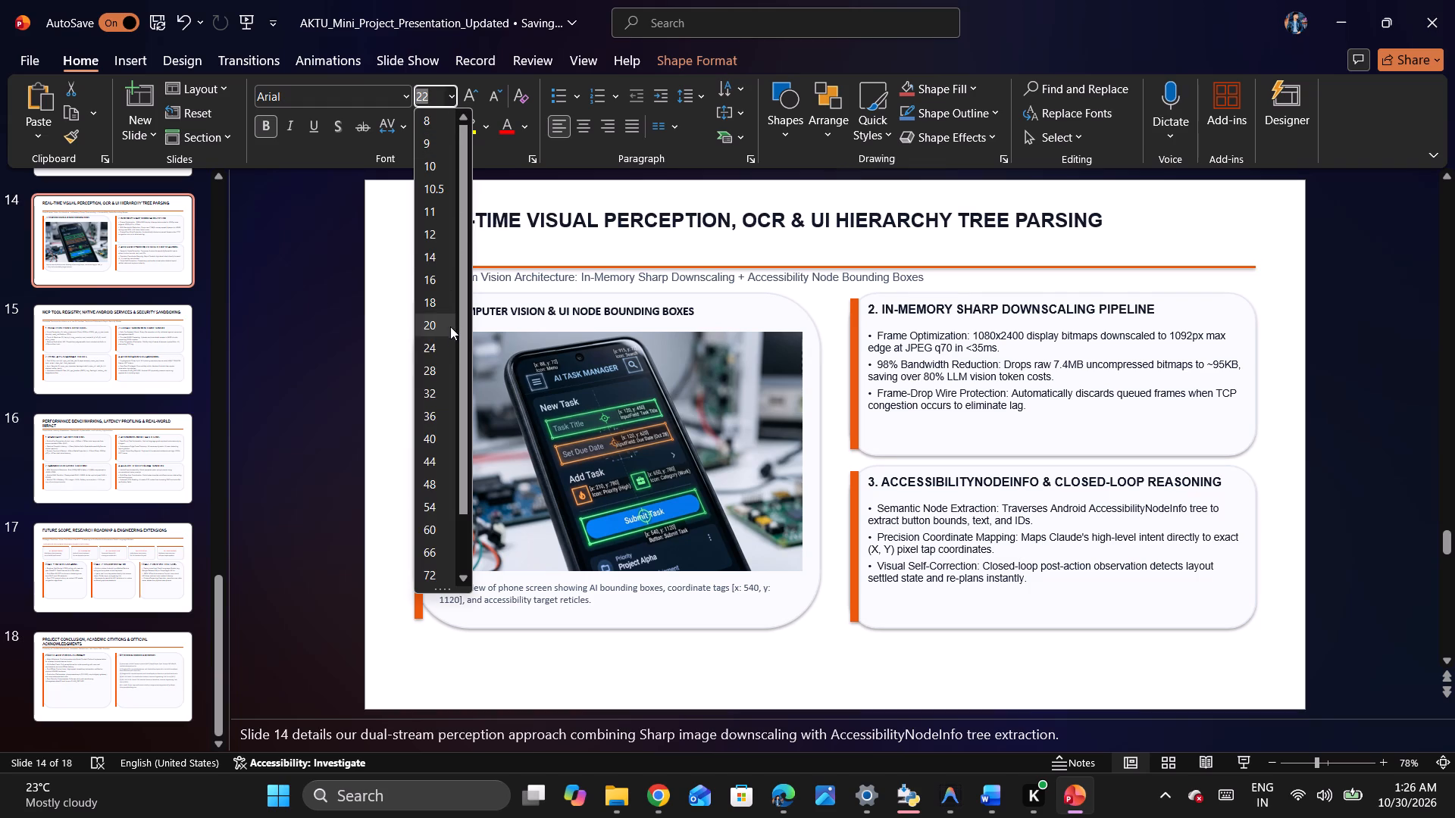
left_click(433, 353)
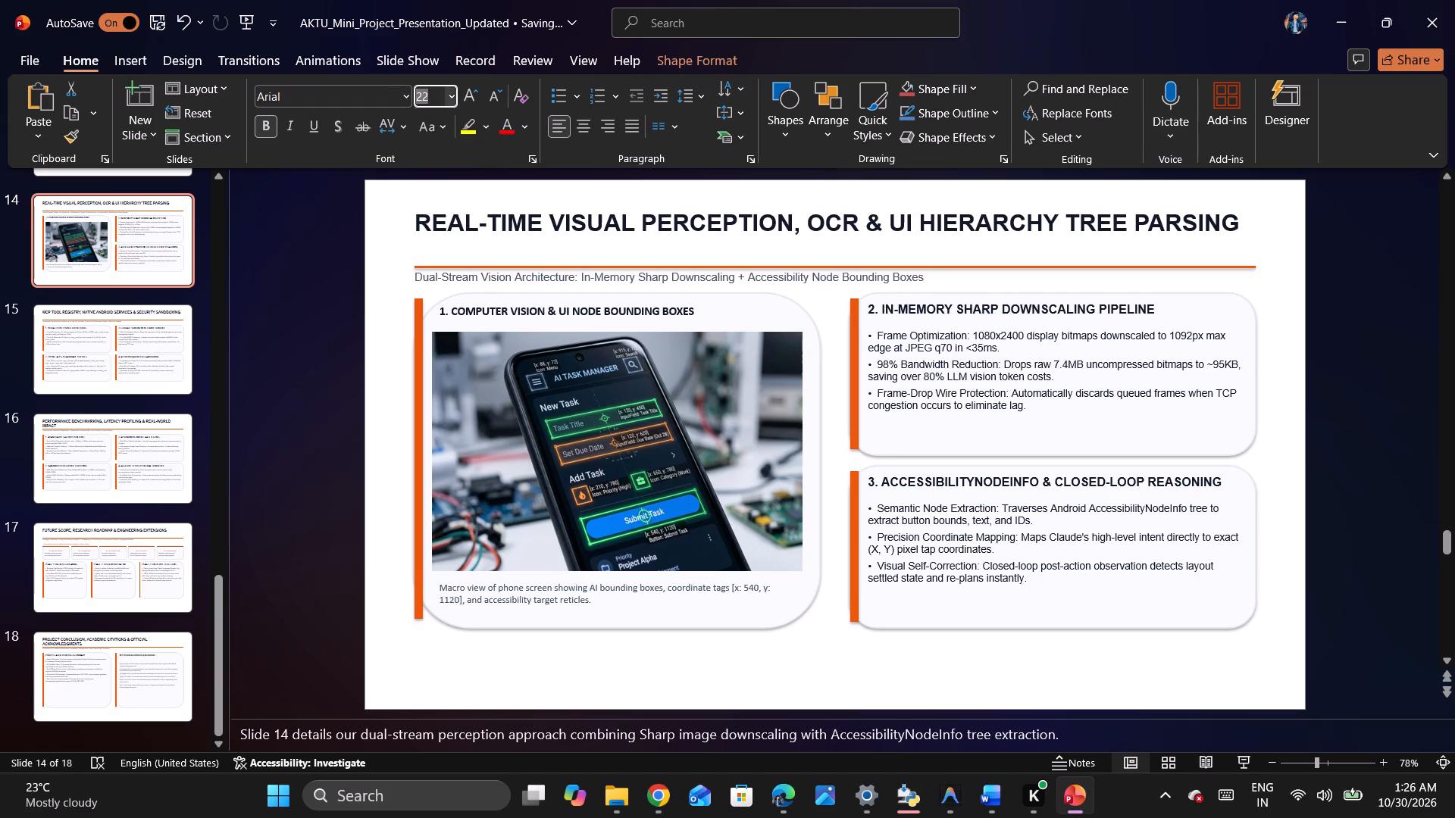
left_click(400, 252)
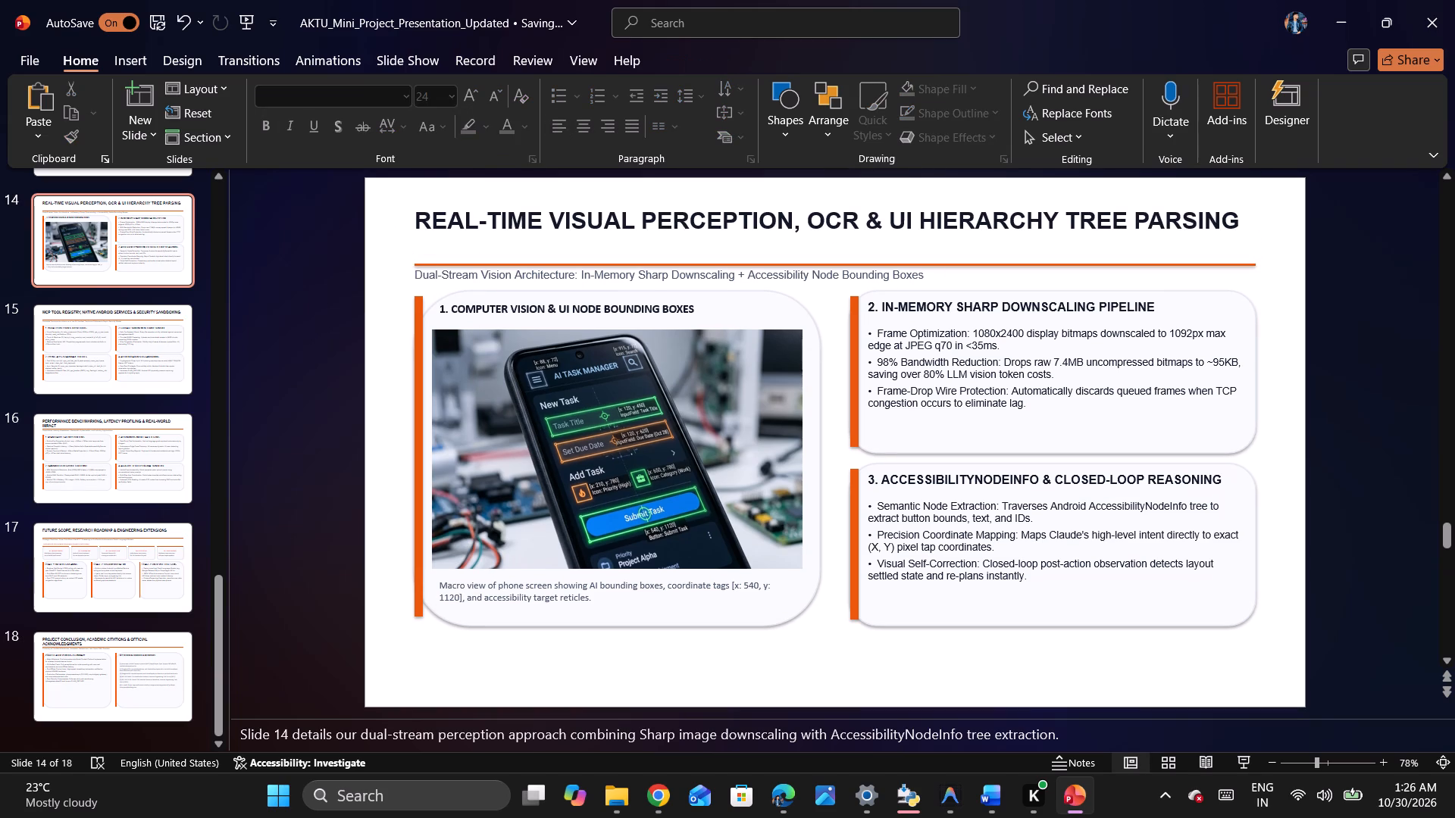
Move slide 14's orange divider line up to sit just beneath the title.
left_click(449, 264)
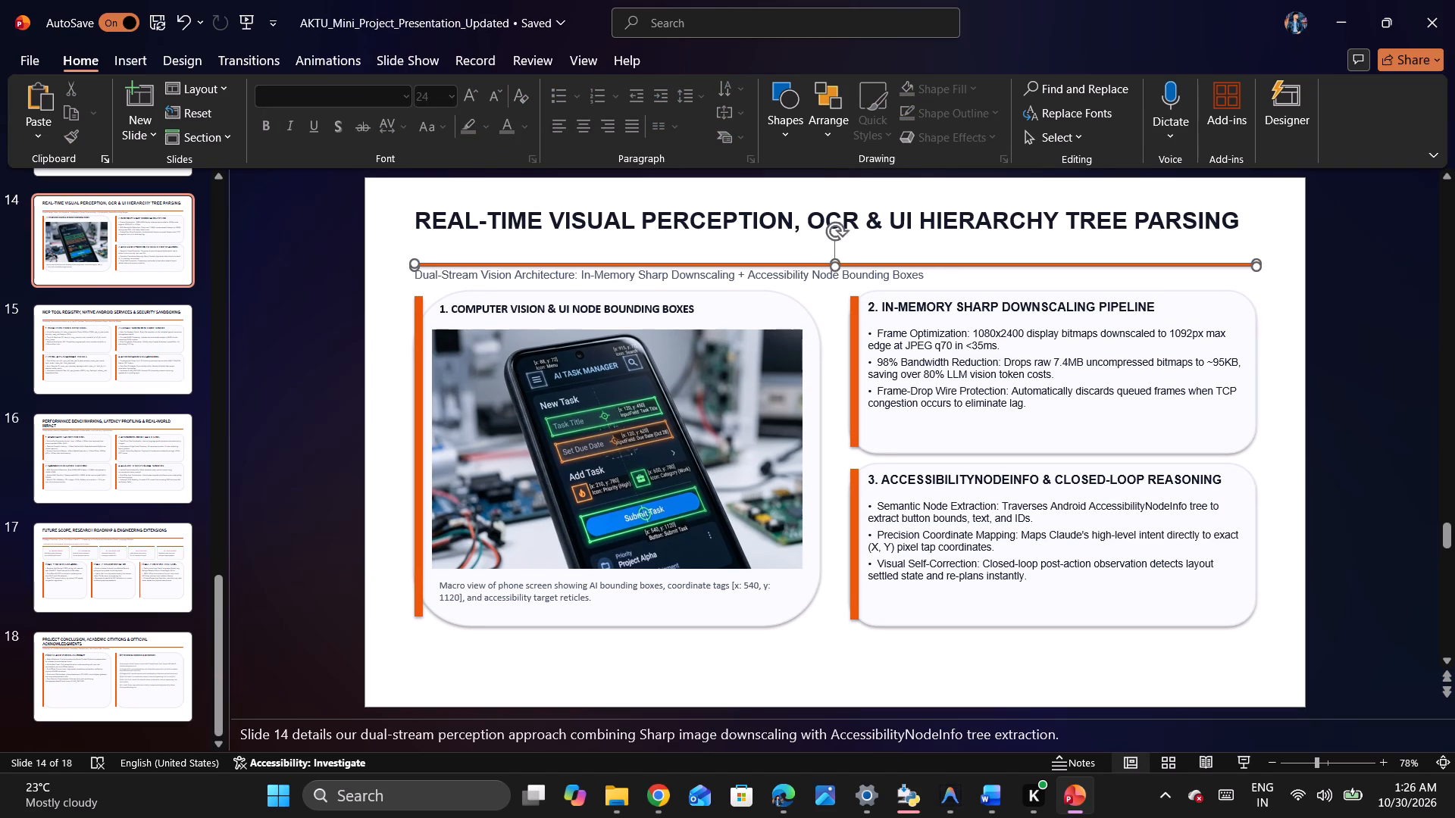
left_click_drag(449, 264, 449, 242)
Format slide 14's subtitle, "Dual-Stream Vision Architecture…", at font size 14 in bold.
left_click(454, 274)
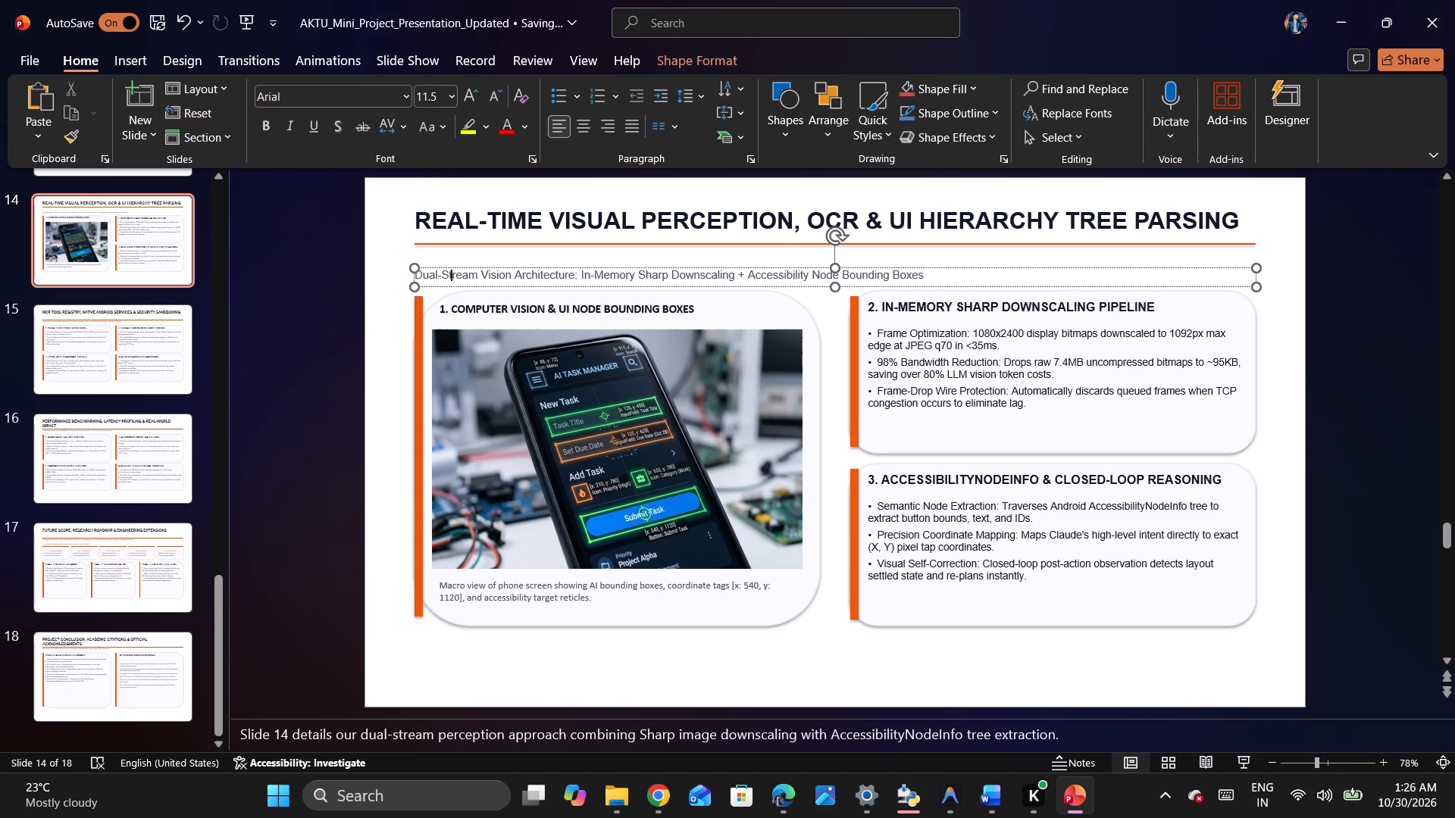
key("ctrl+a")
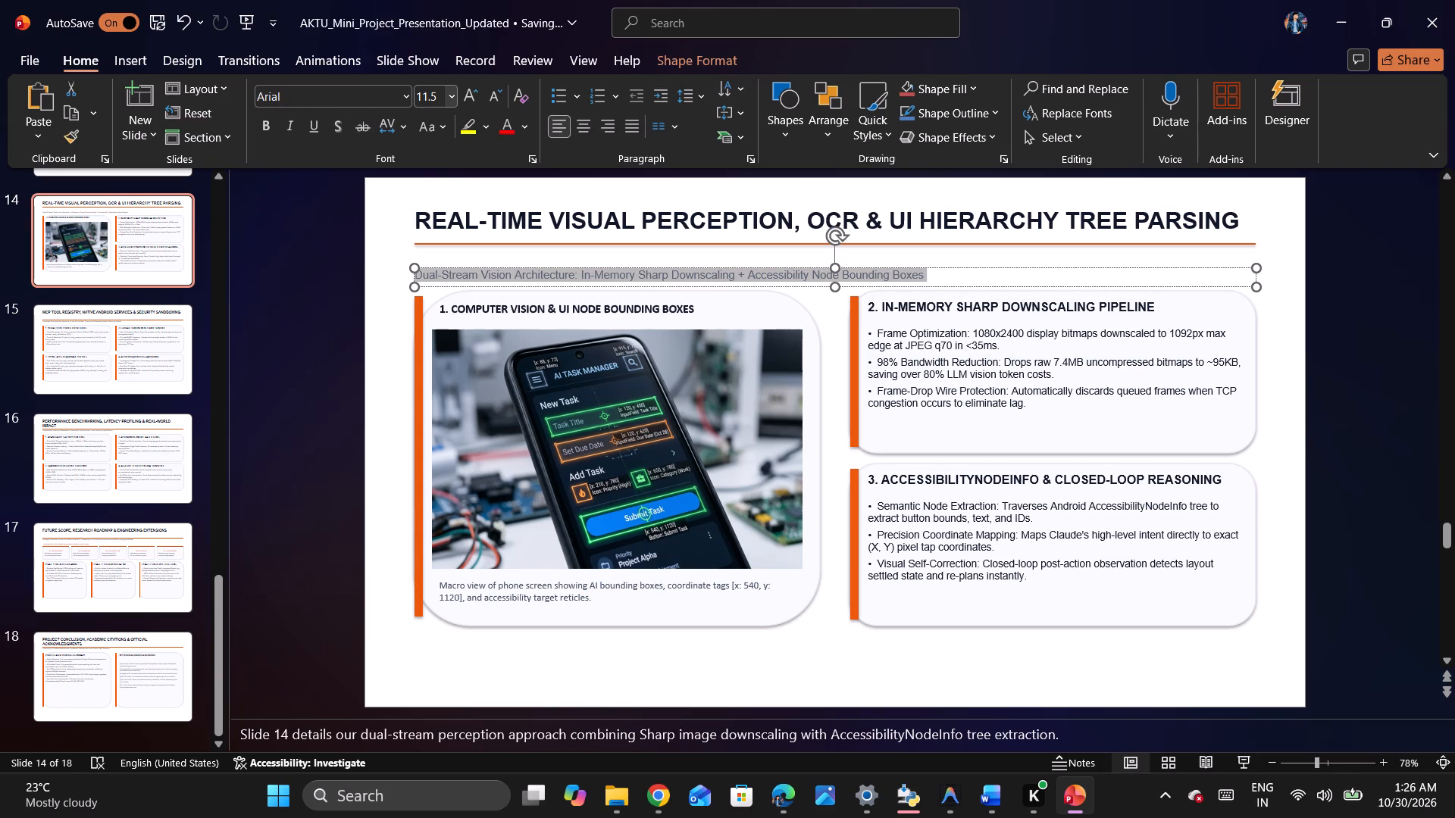
left_click(448, 97)
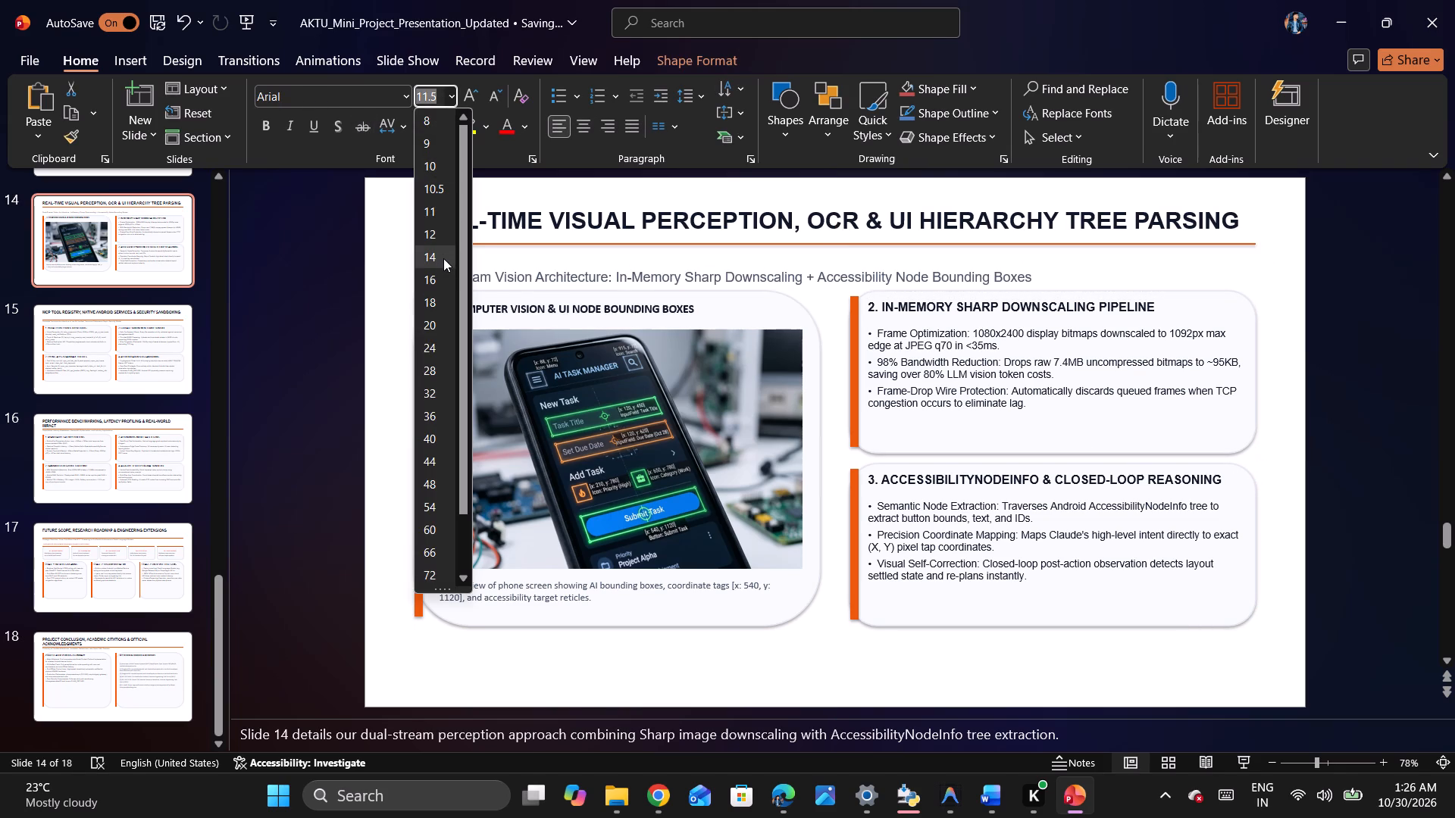
left_click(443, 258)
left_click(263, 131)
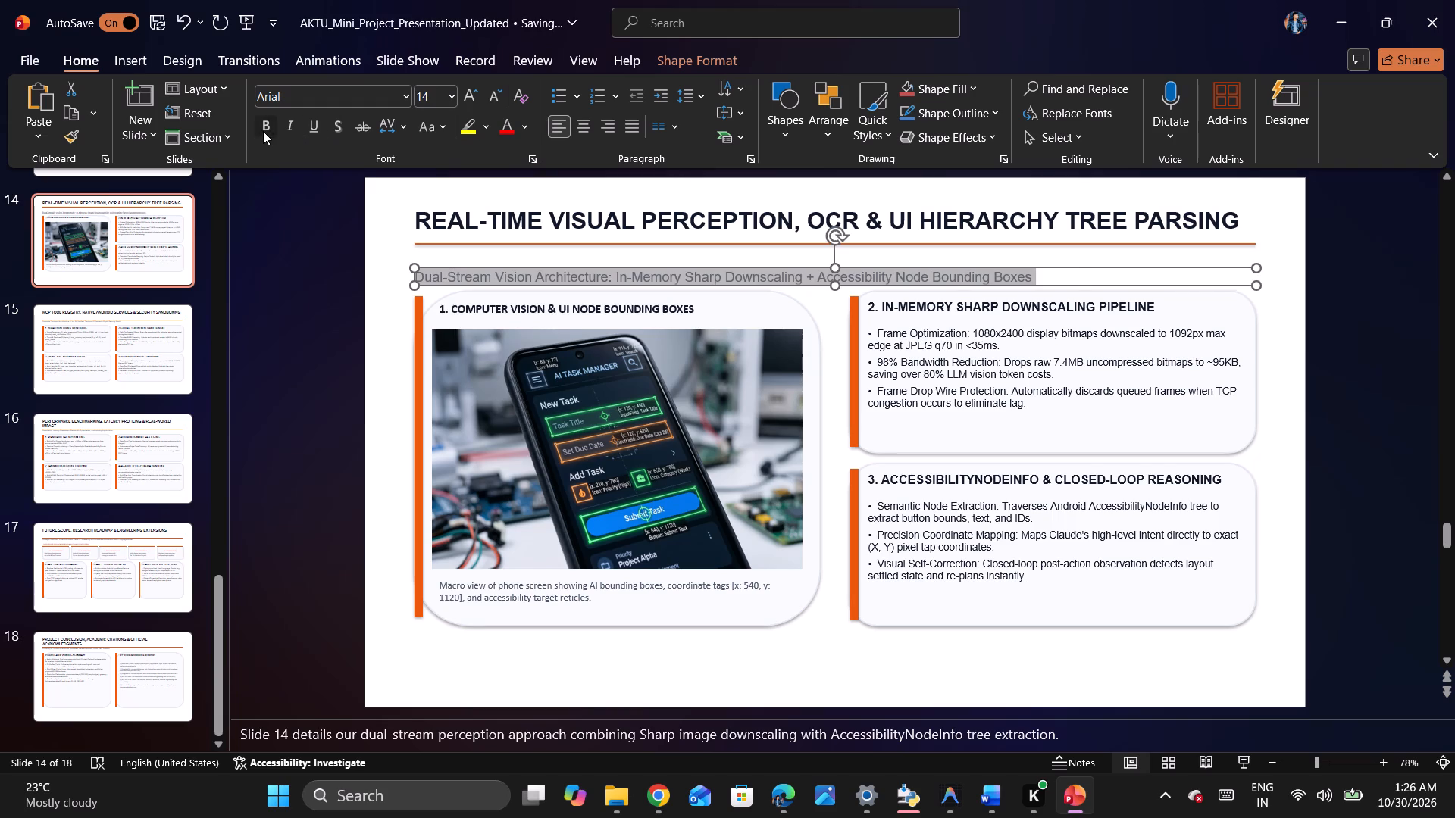
left_click(377, 250)
Move slide 14's subtitle up so it sits just below the orange divider line.
left_click(813, 277)
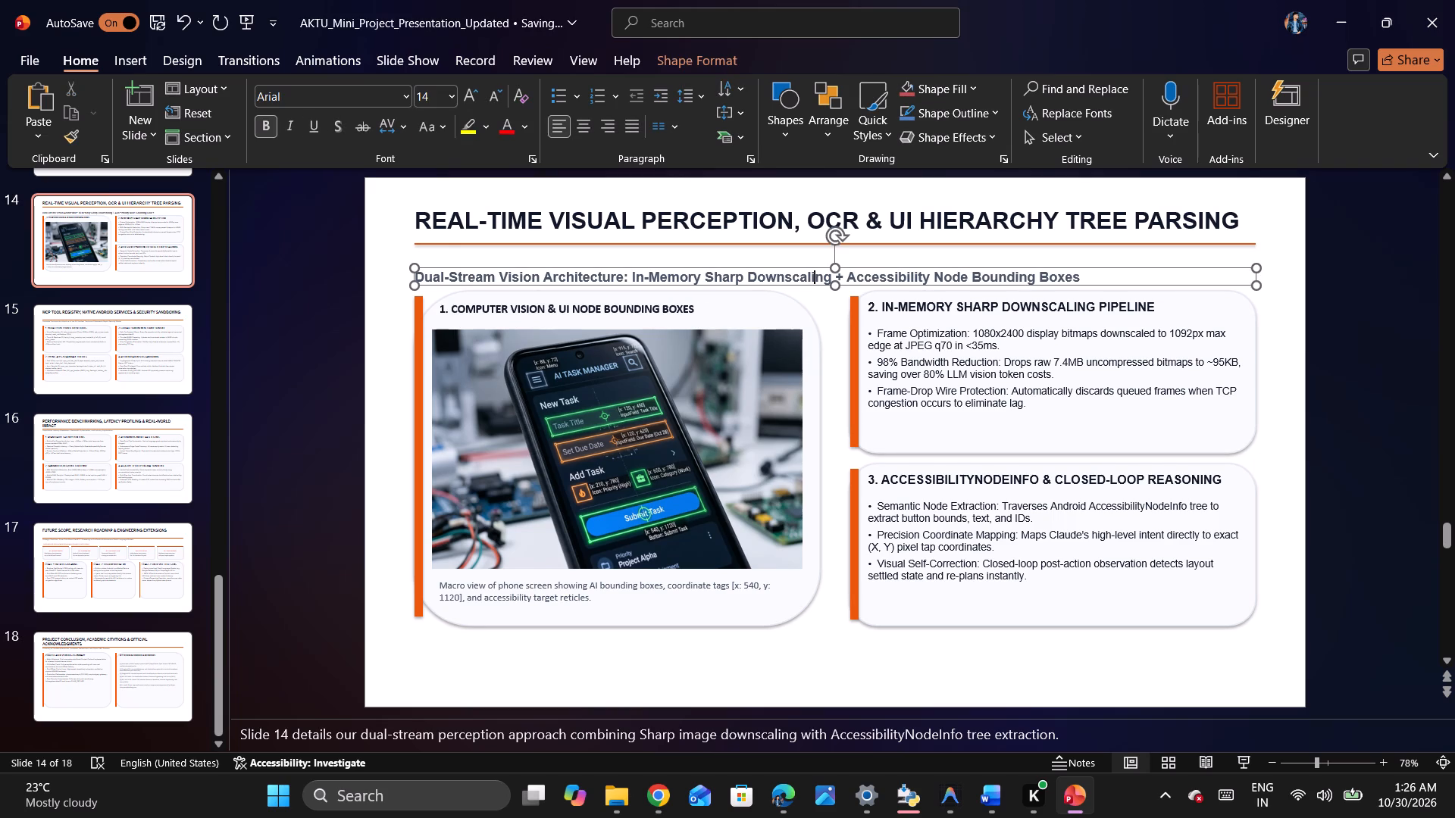
left_click(1119, 280)
left_click_drag(1119, 274, 1117, 261)
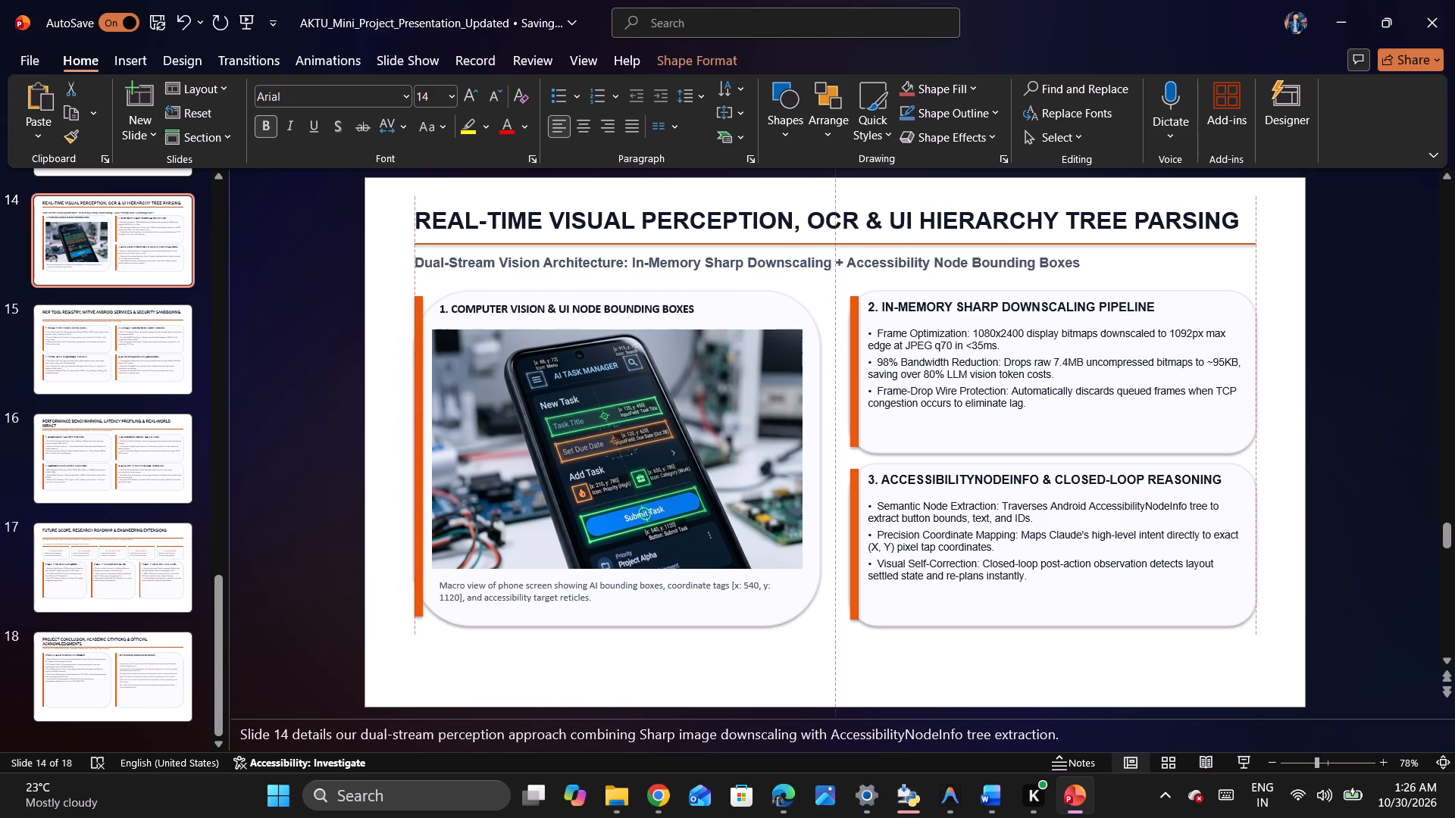
left_click_drag(1117, 261, 1117, 260)
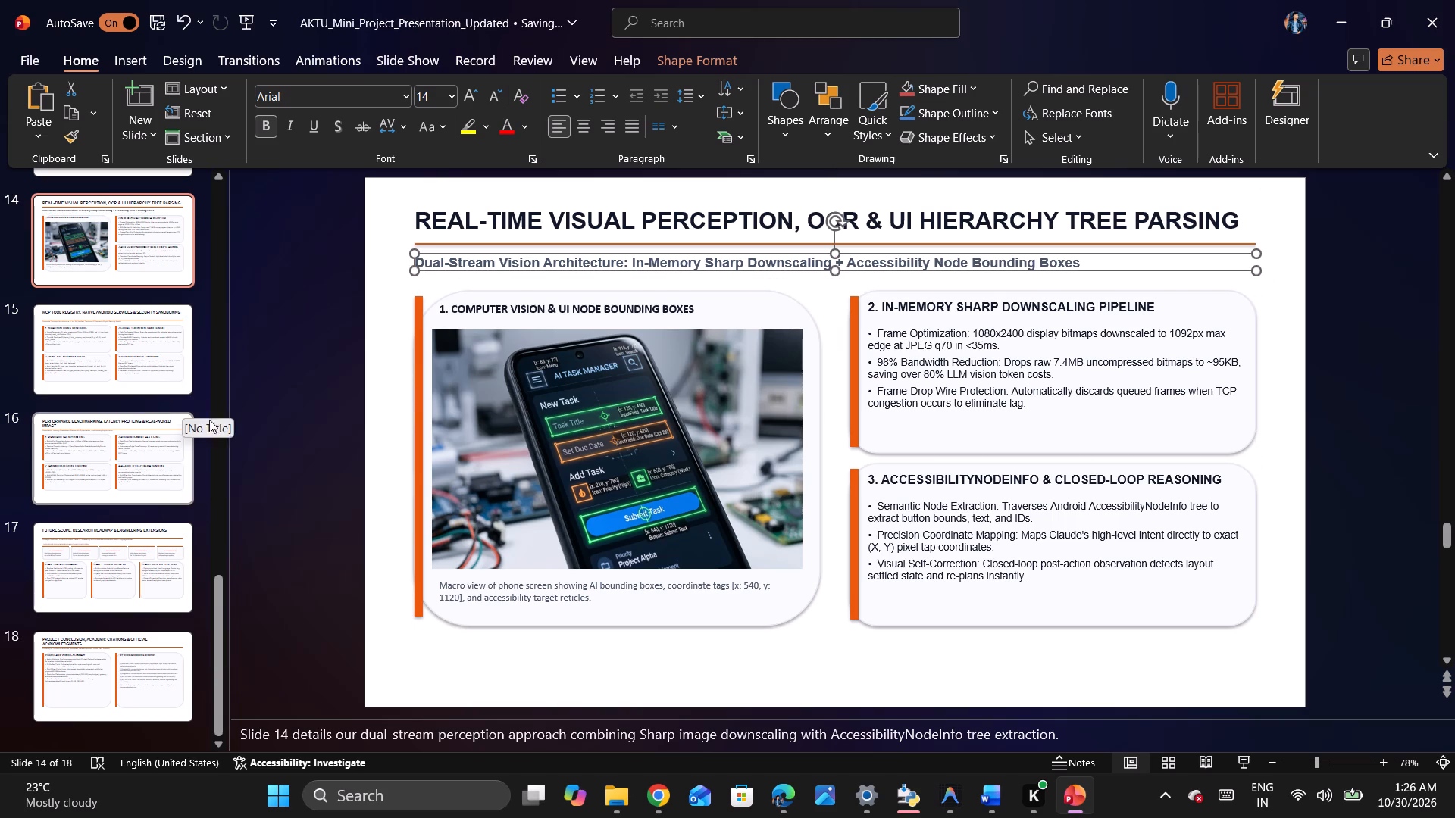
On slide 15, set the "MCP Tool Registry, Native Android Services & Security Sandboxing" title to font size 24.
left_click(139, 353)
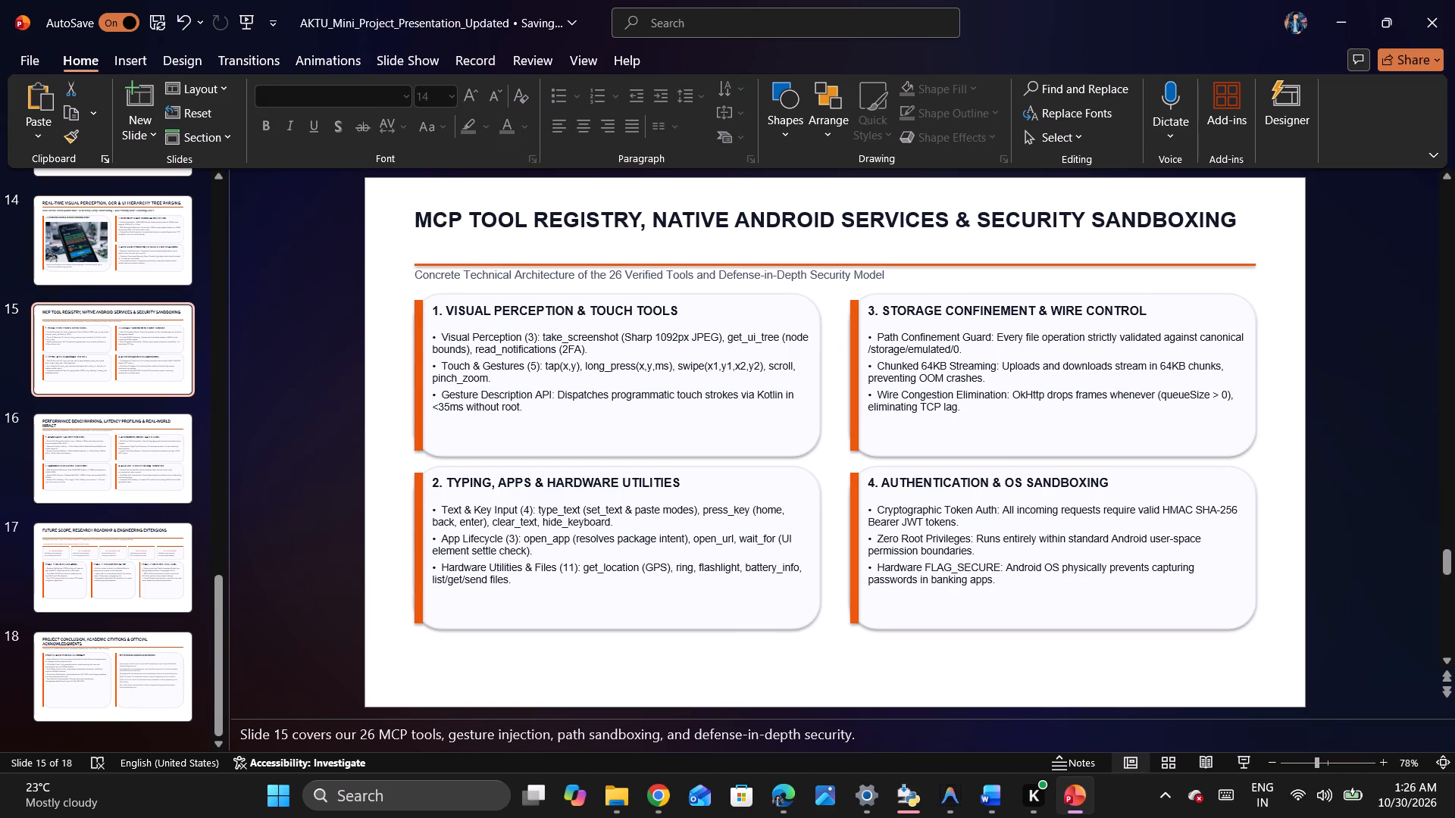
left_click(494, 220)
key("ctrl+a")
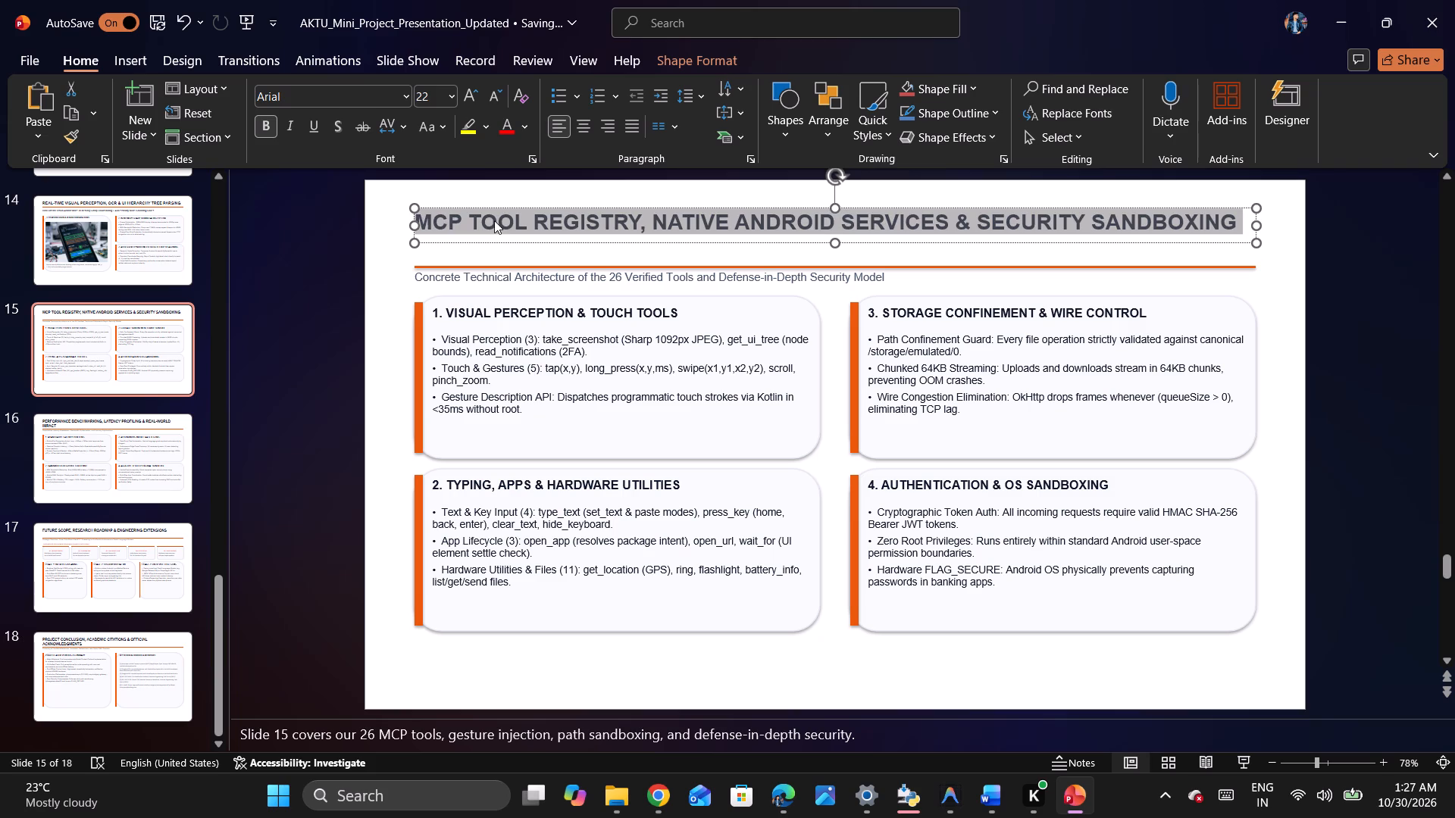
left_click(454, 98)
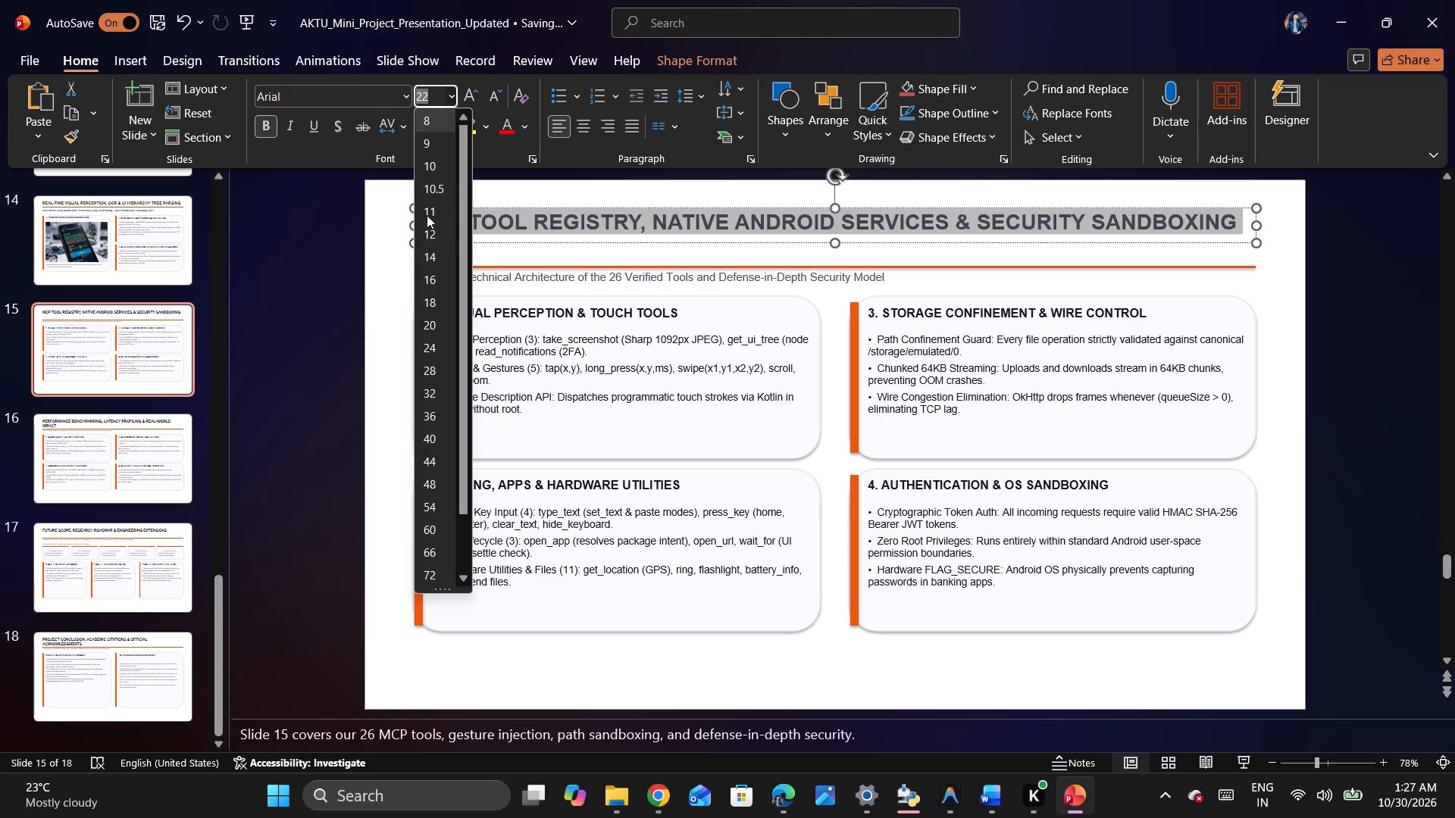
left_click(434, 352)
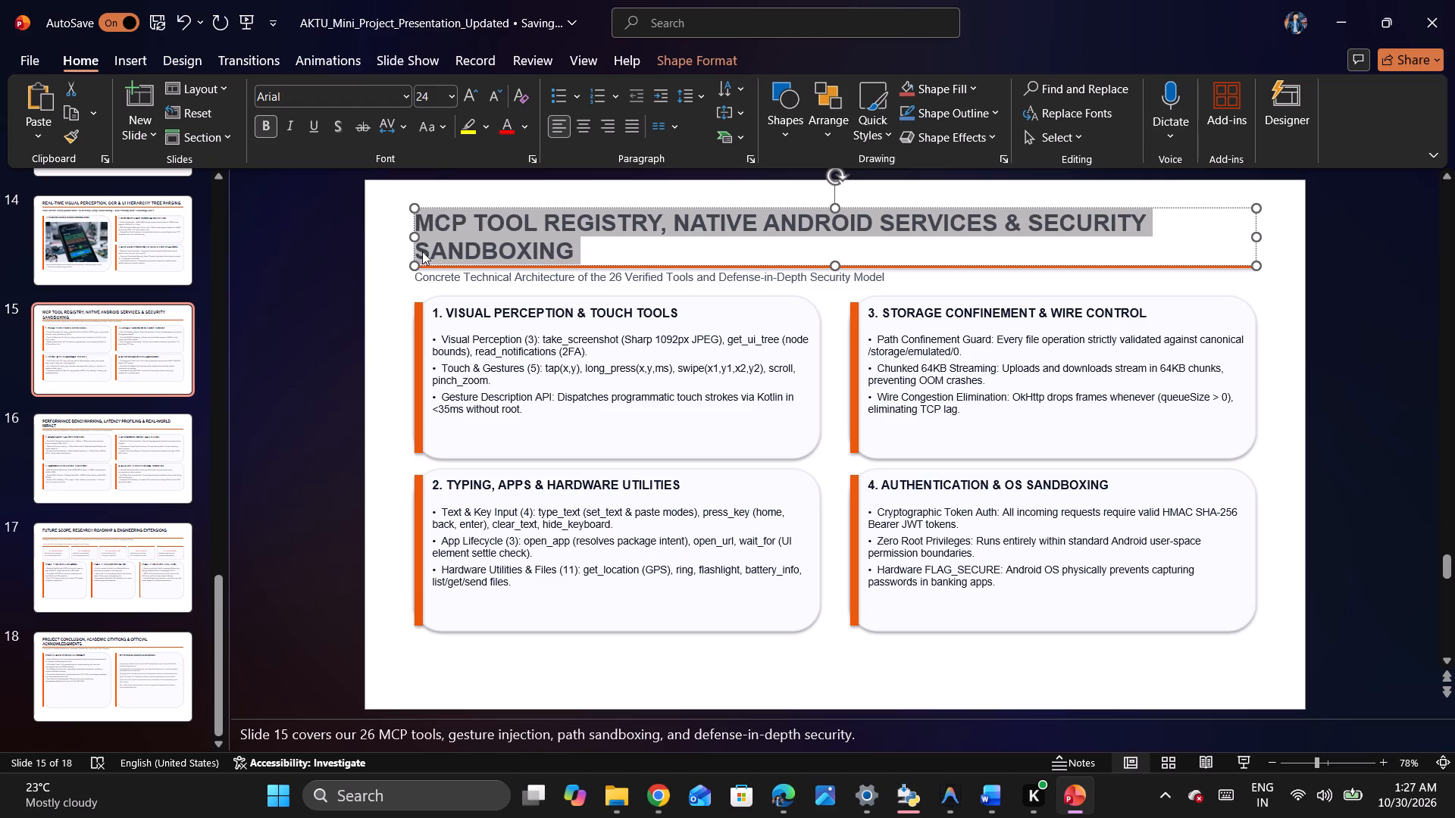
Format slide 15's subtitle, "Concrete Technical Architecture…", in bold at font size 14.
left_click(439, 275)
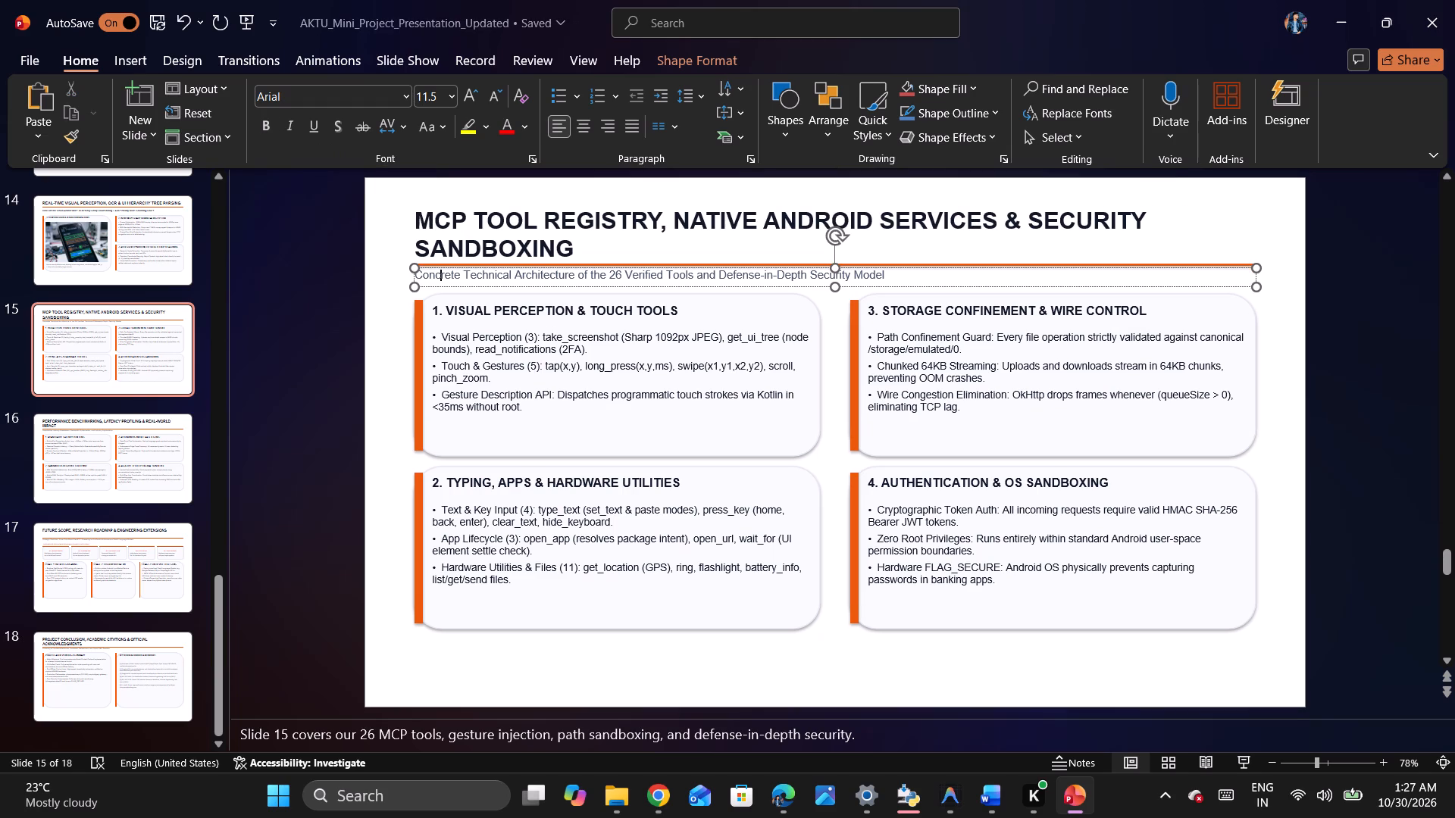
key("ctrl+a")
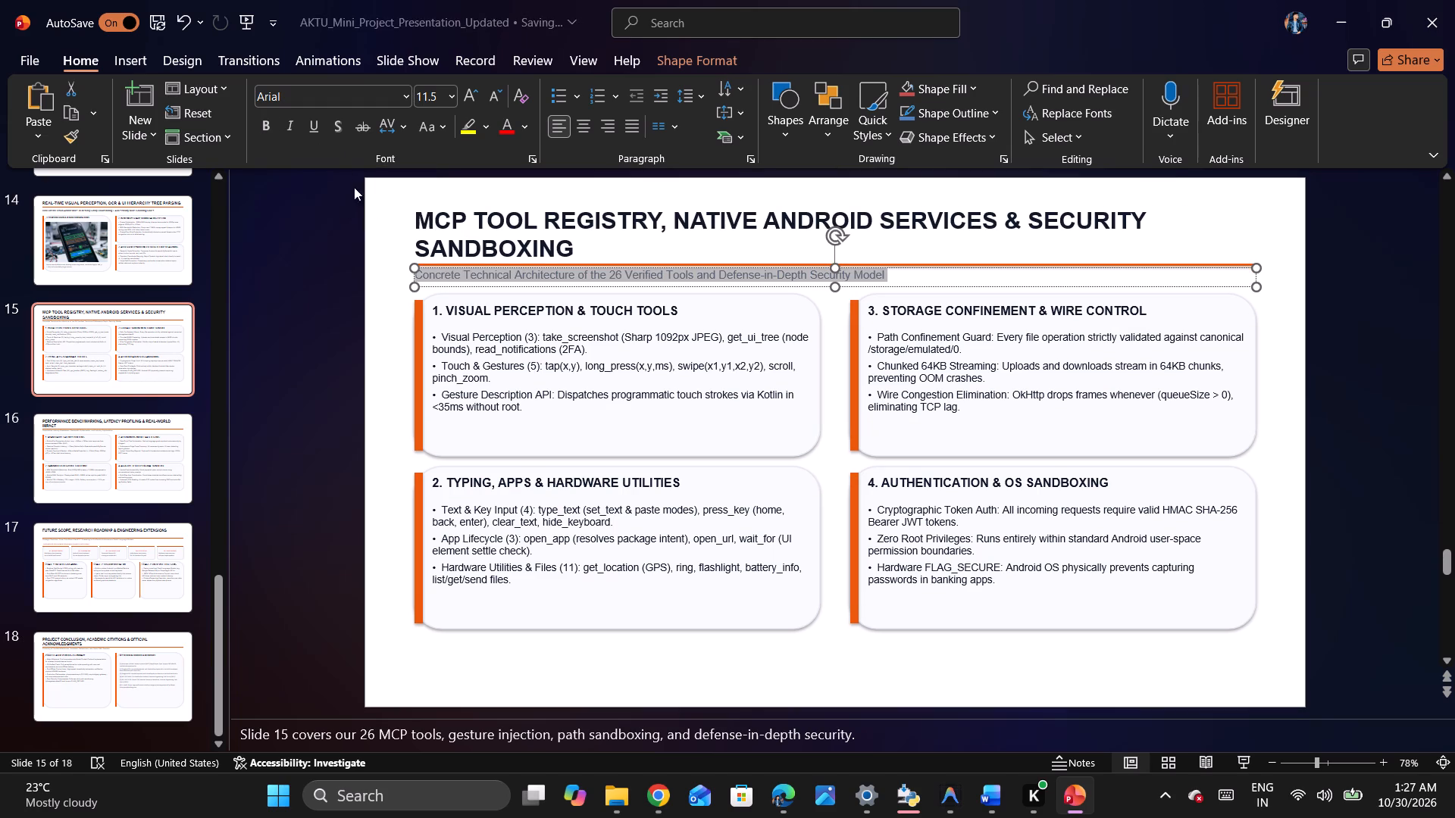
left_click(261, 130)
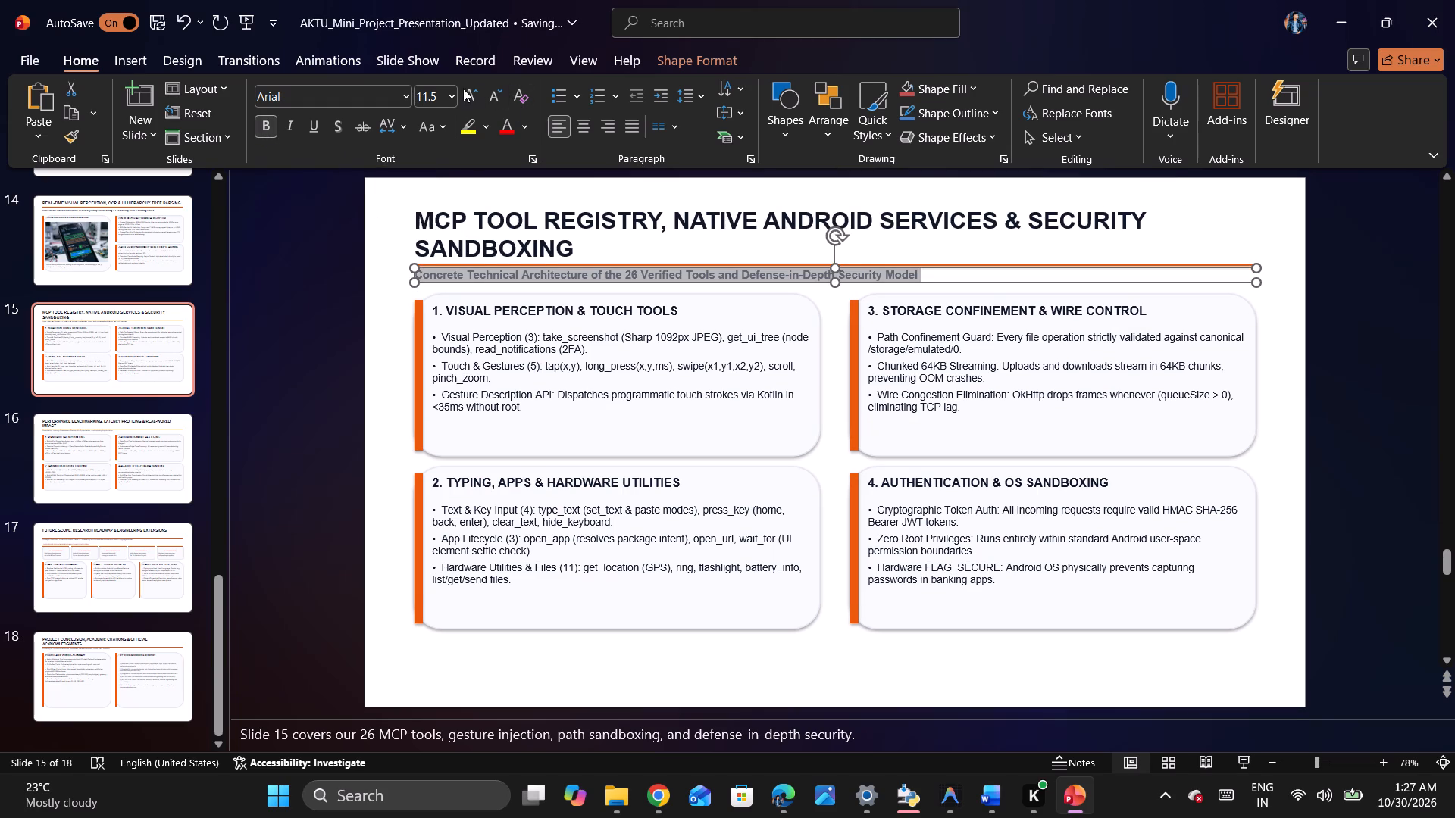
left_click(455, 98)
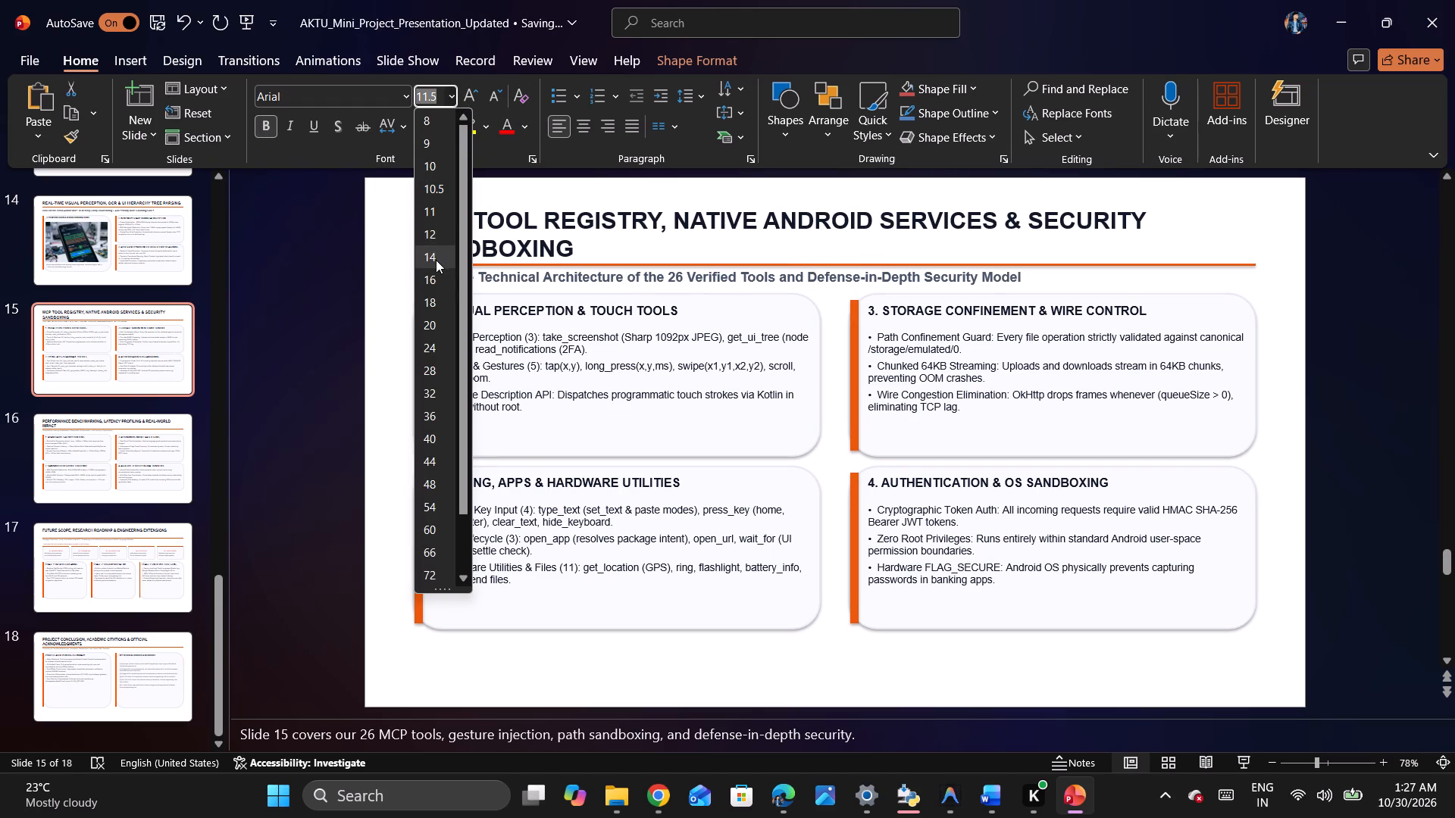
left_click(436, 258)
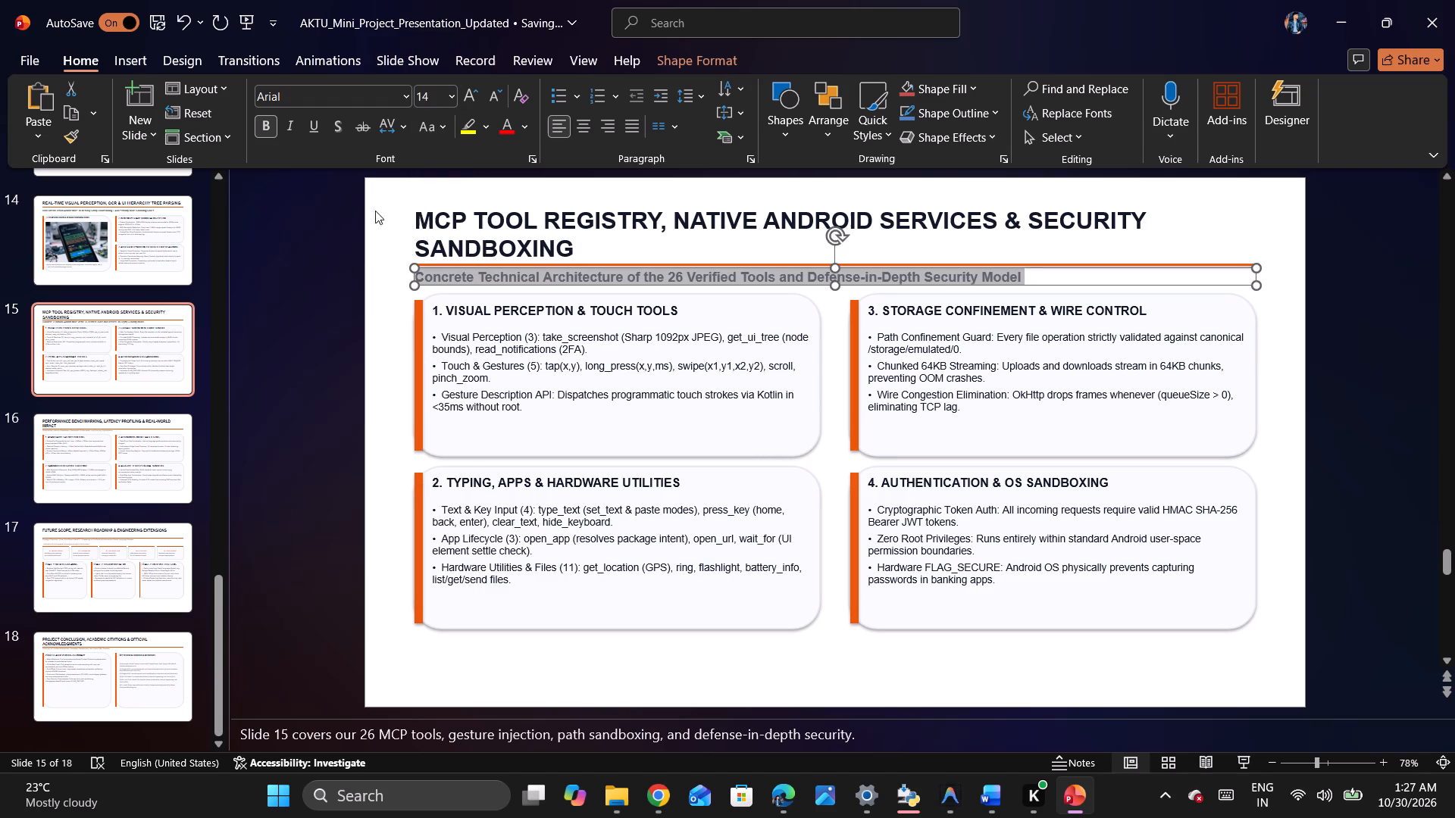
left_click(384, 323)
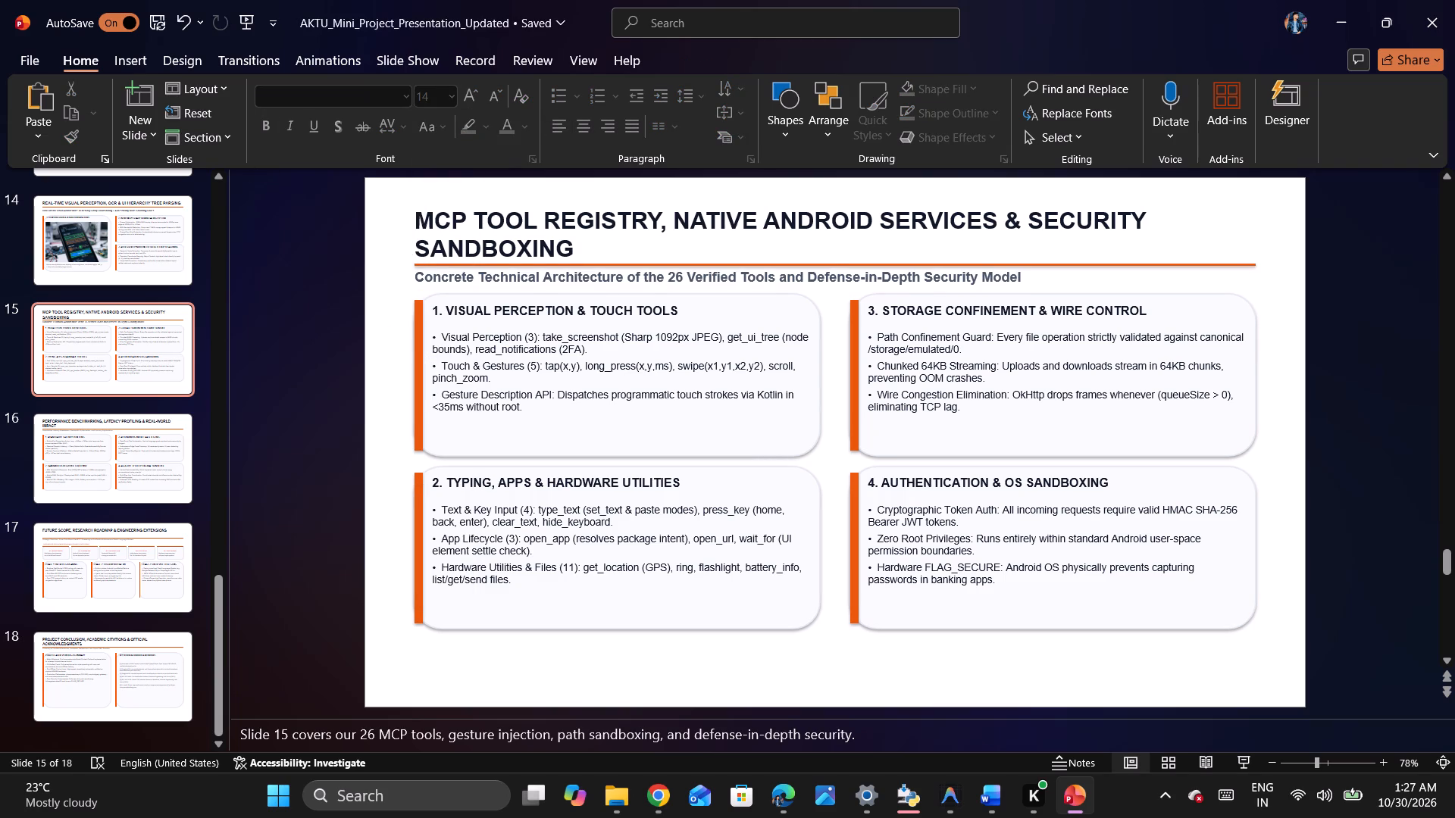
Set the bullet text of slide 15's "1. Visual Perception & Touch Tools" card to font size 14, keeping its text box in place.
left_click_drag(577, 423, 549, 407)
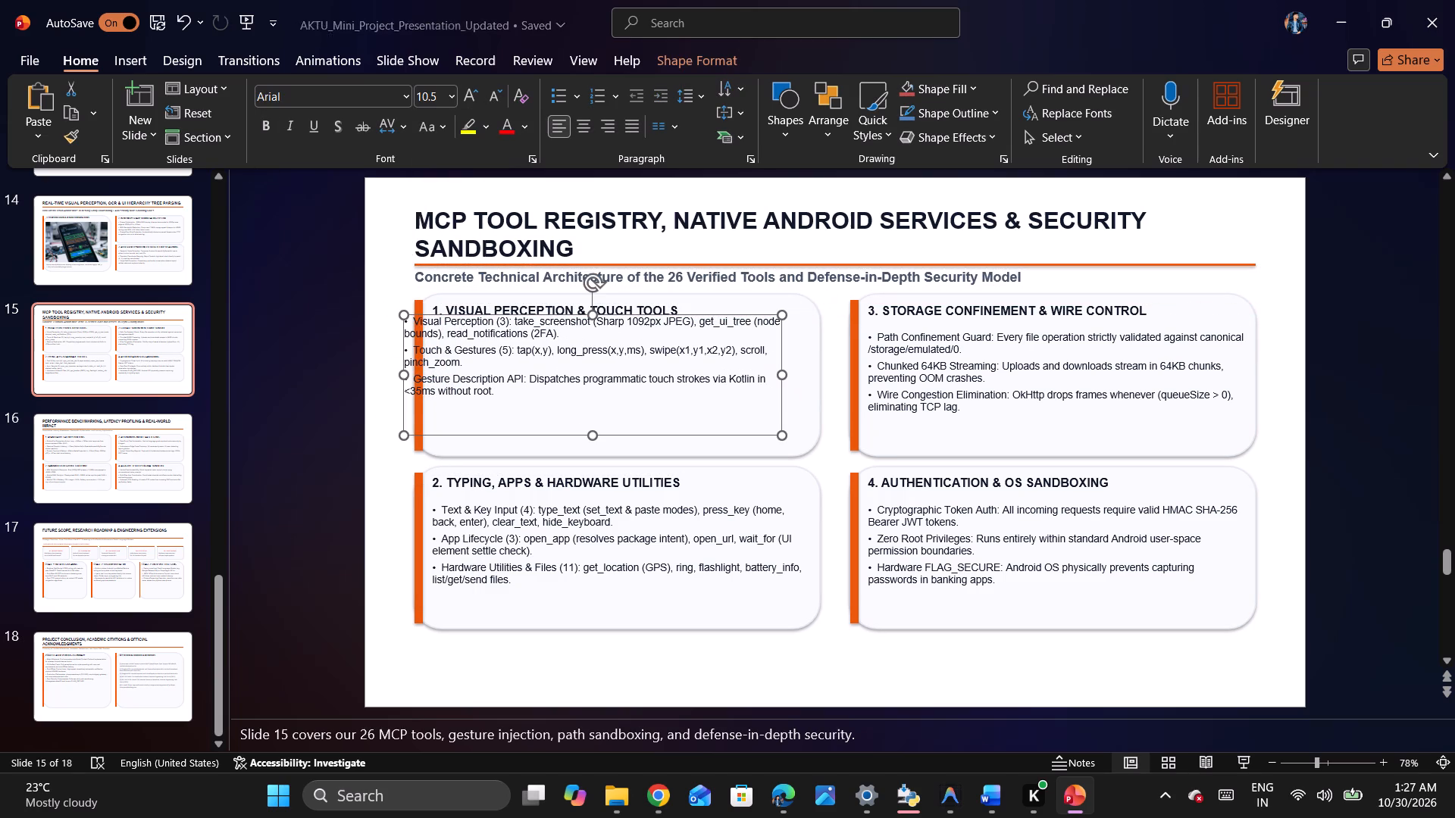
key("ctrl+z")
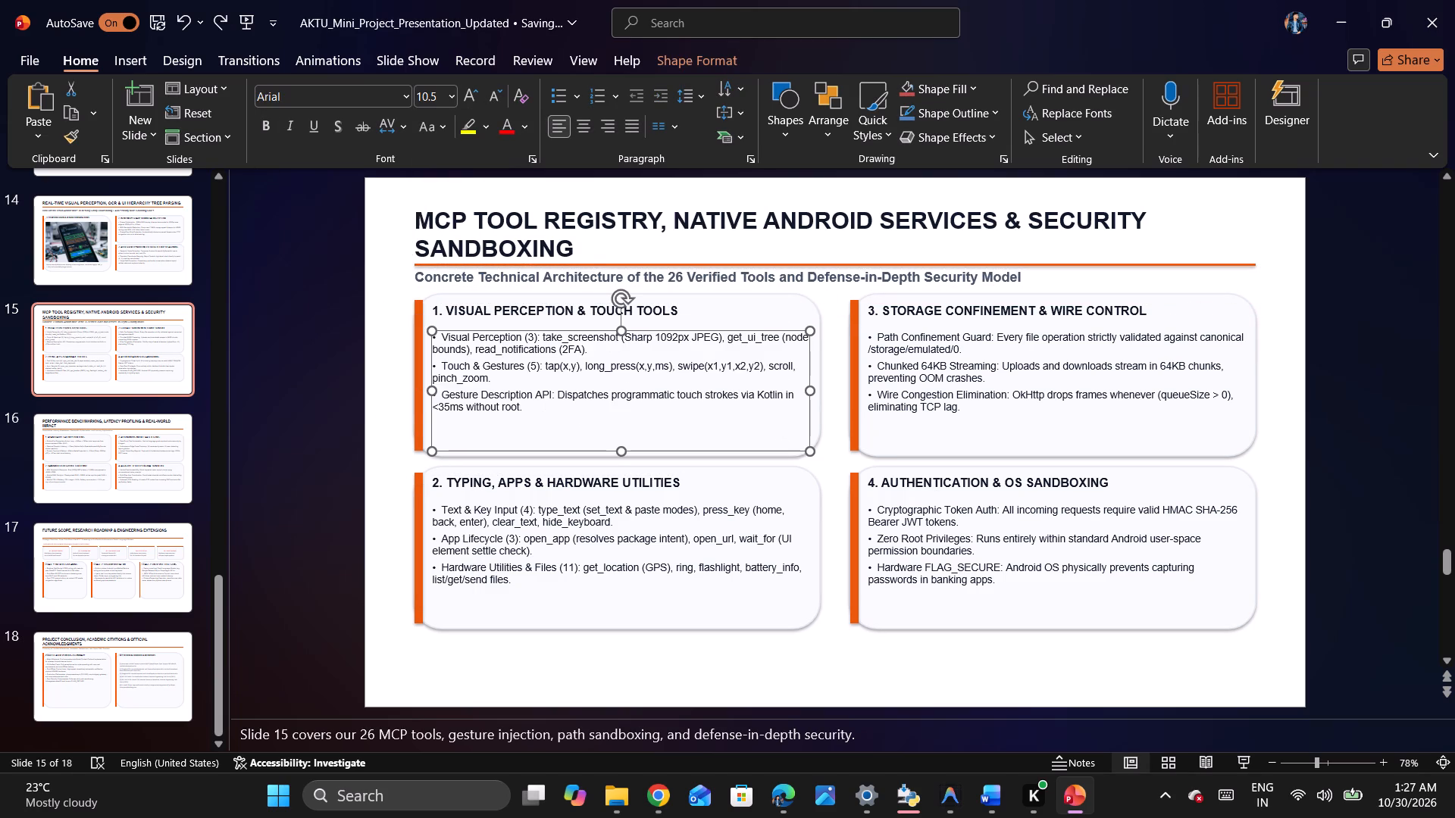
left_click(549, 407)
key("ctrl+a")
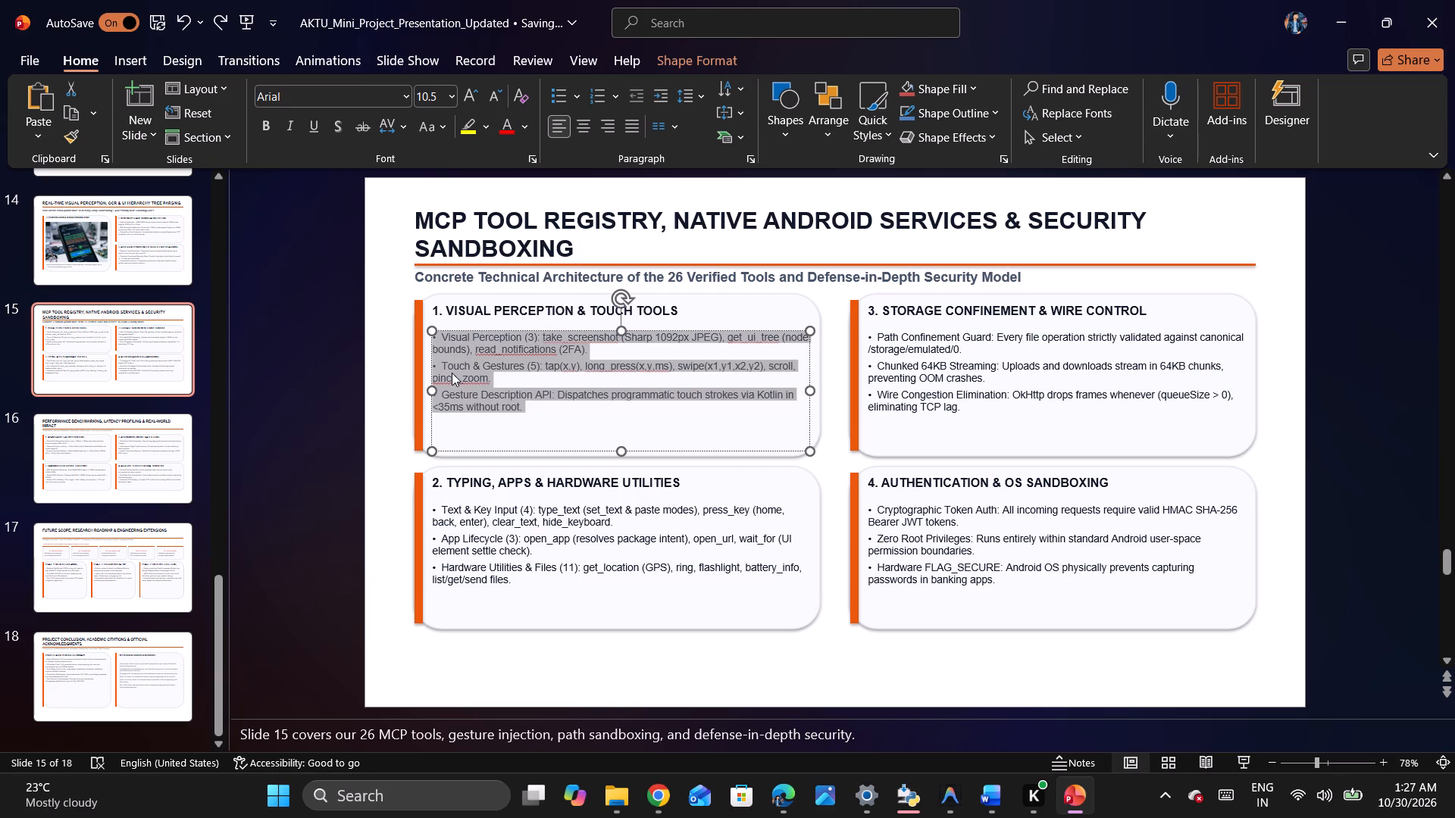
right_click(460, 370)
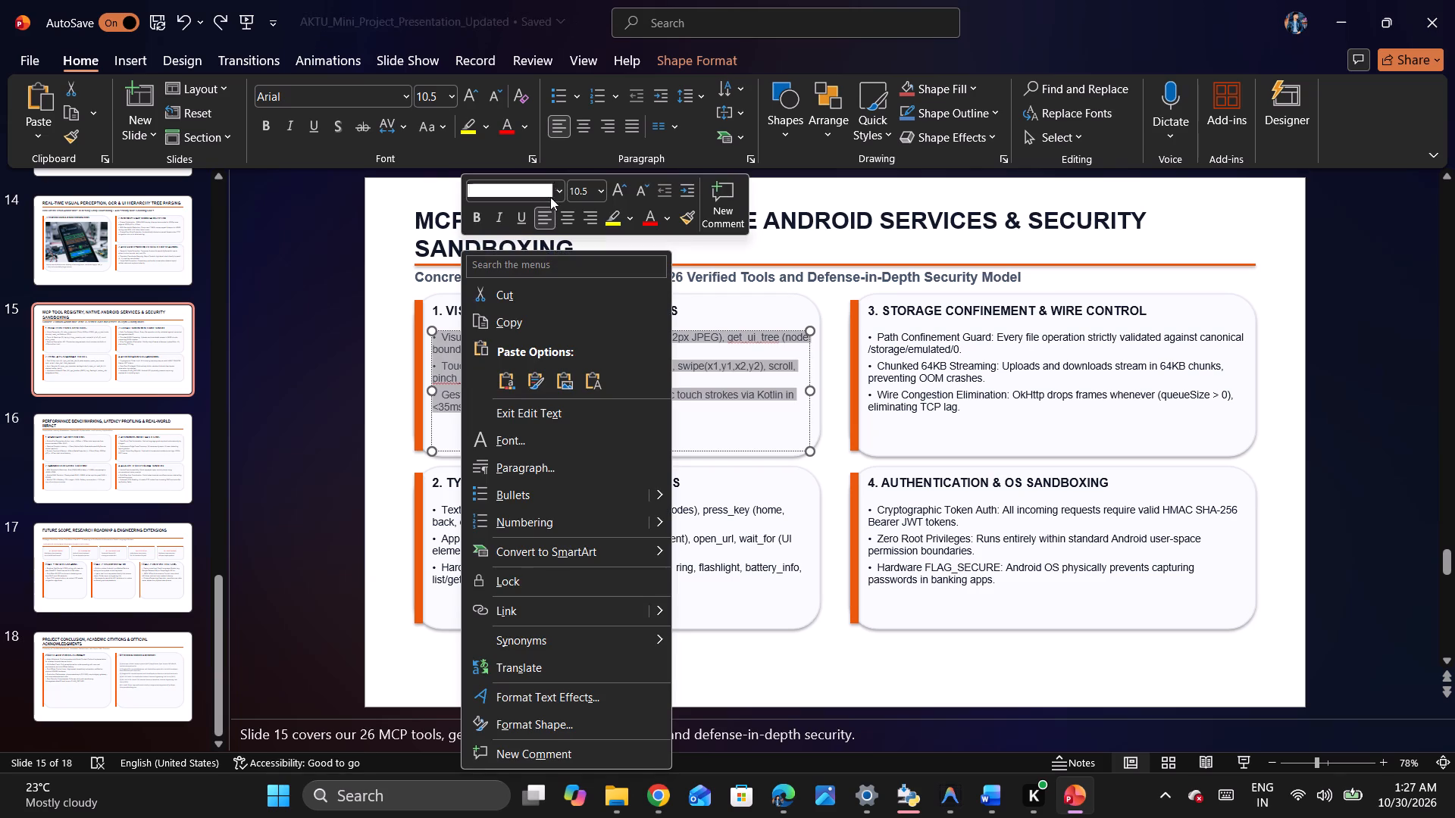
left_click(599, 192)
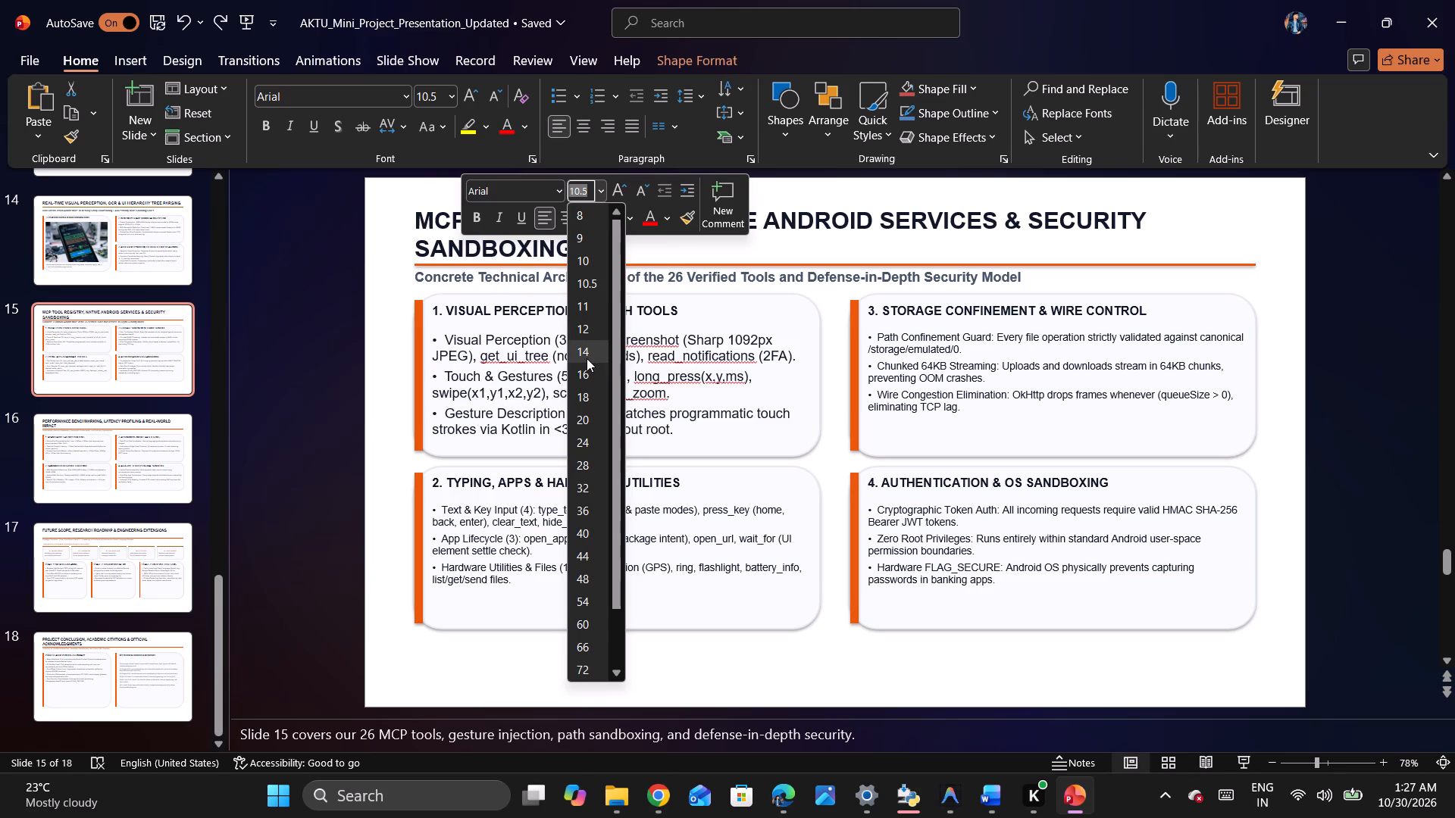
left_click(587, 358)
Set the "1. Visual Perception & Touch Tools" card heading on slide 15 to font size 14.
left_click(521, 314)
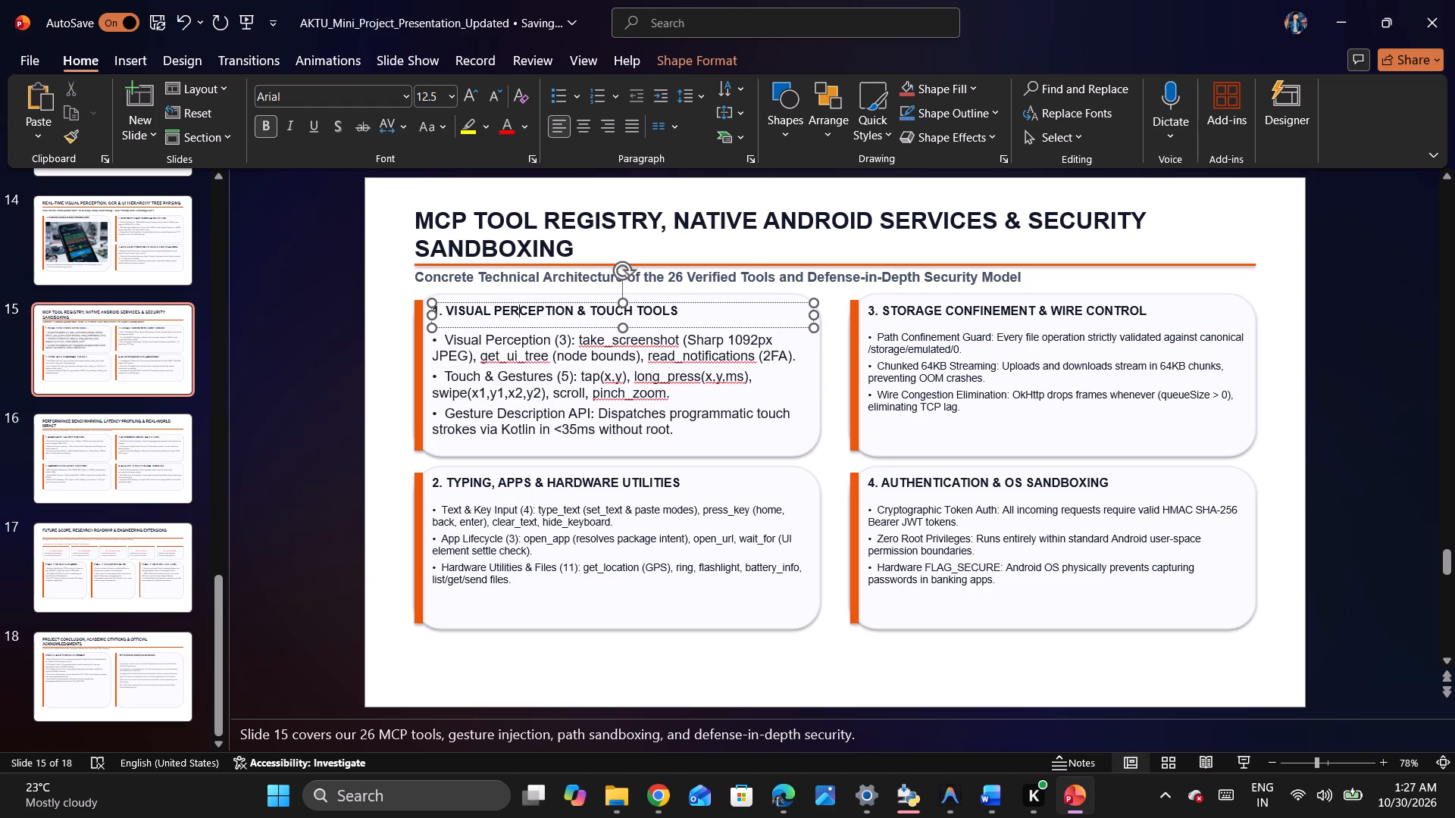
key("ctrl+a")
right_click(521, 314)
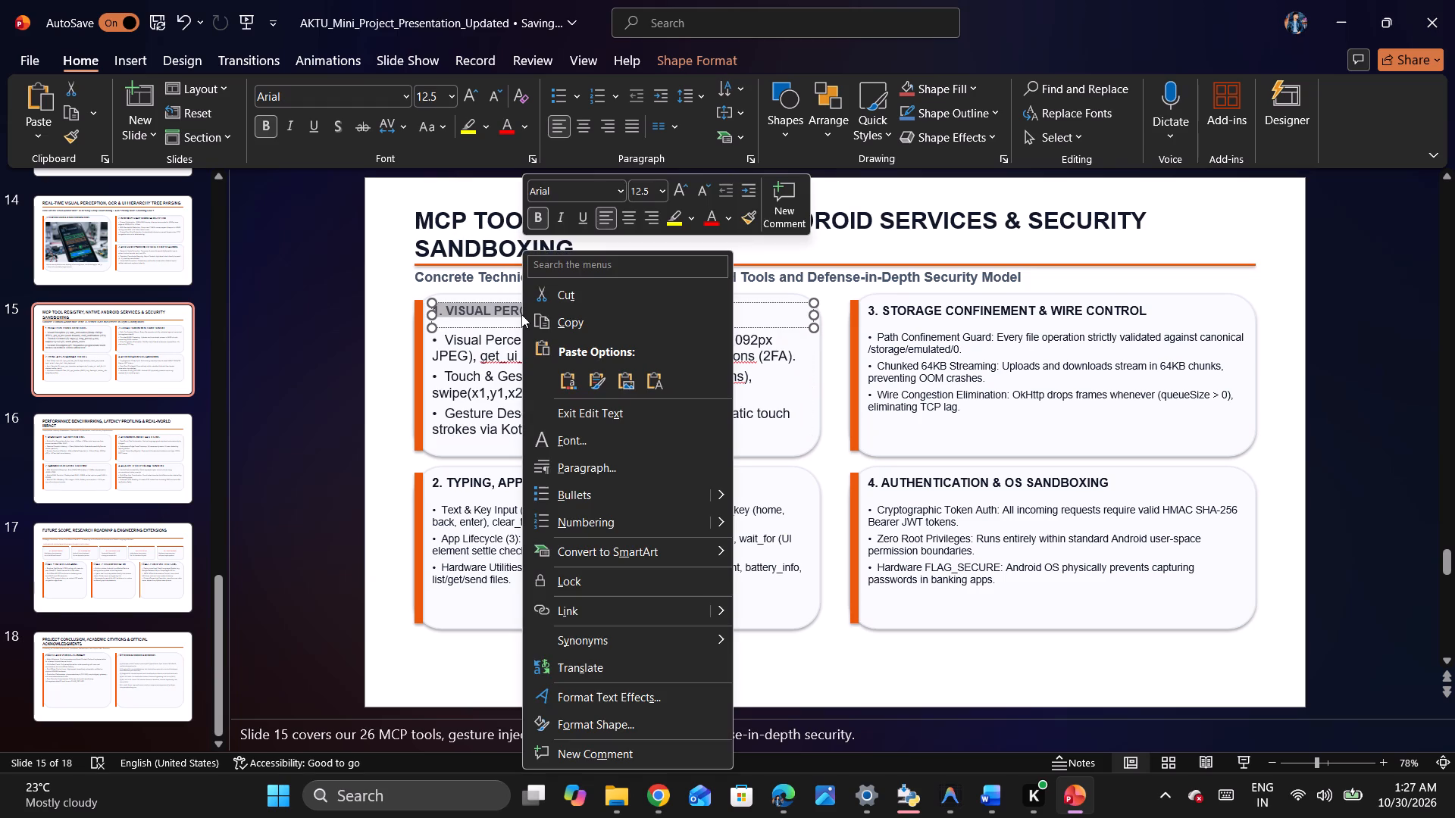
left_click(659, 188)
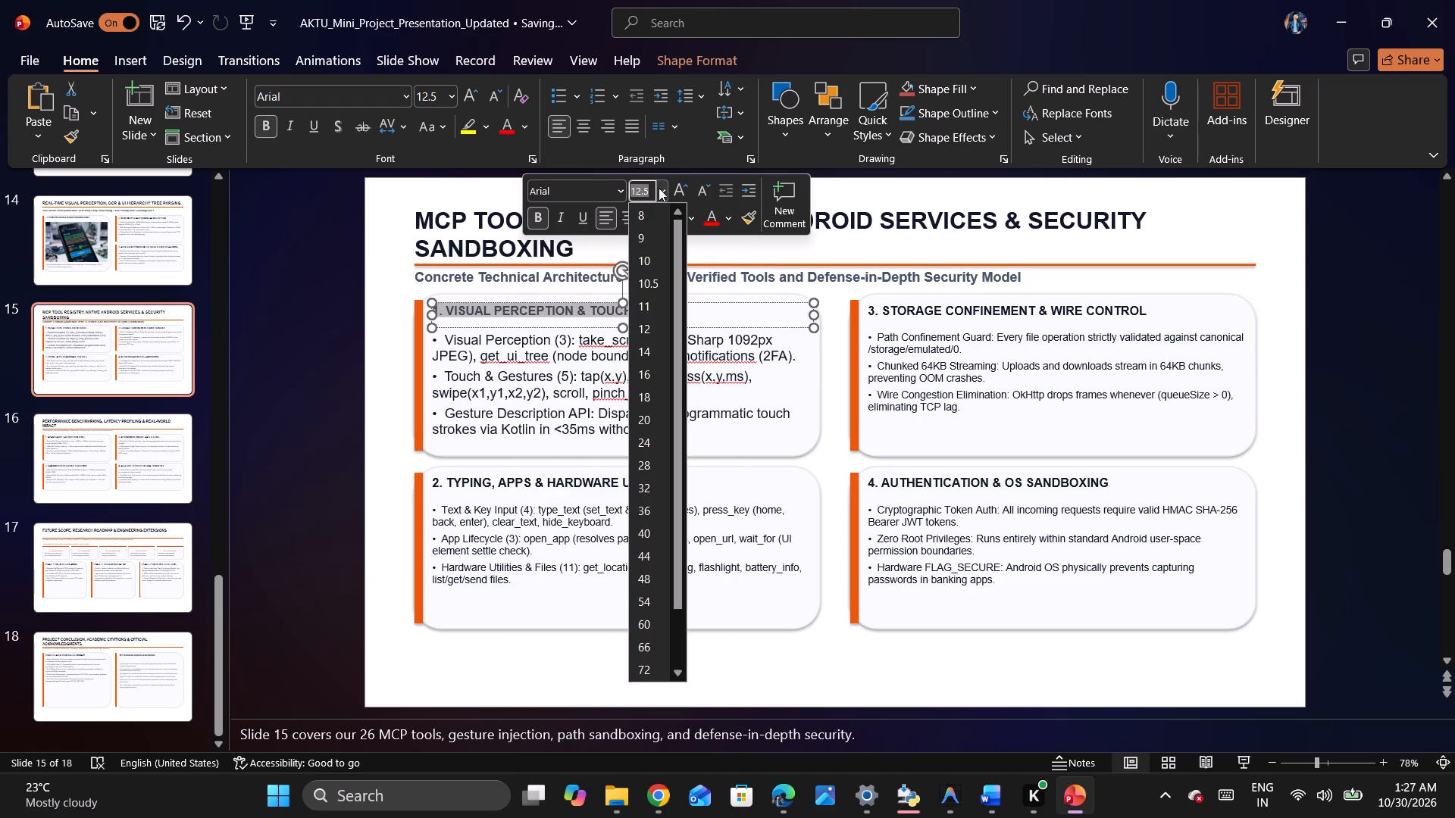
left_click(653, 350)
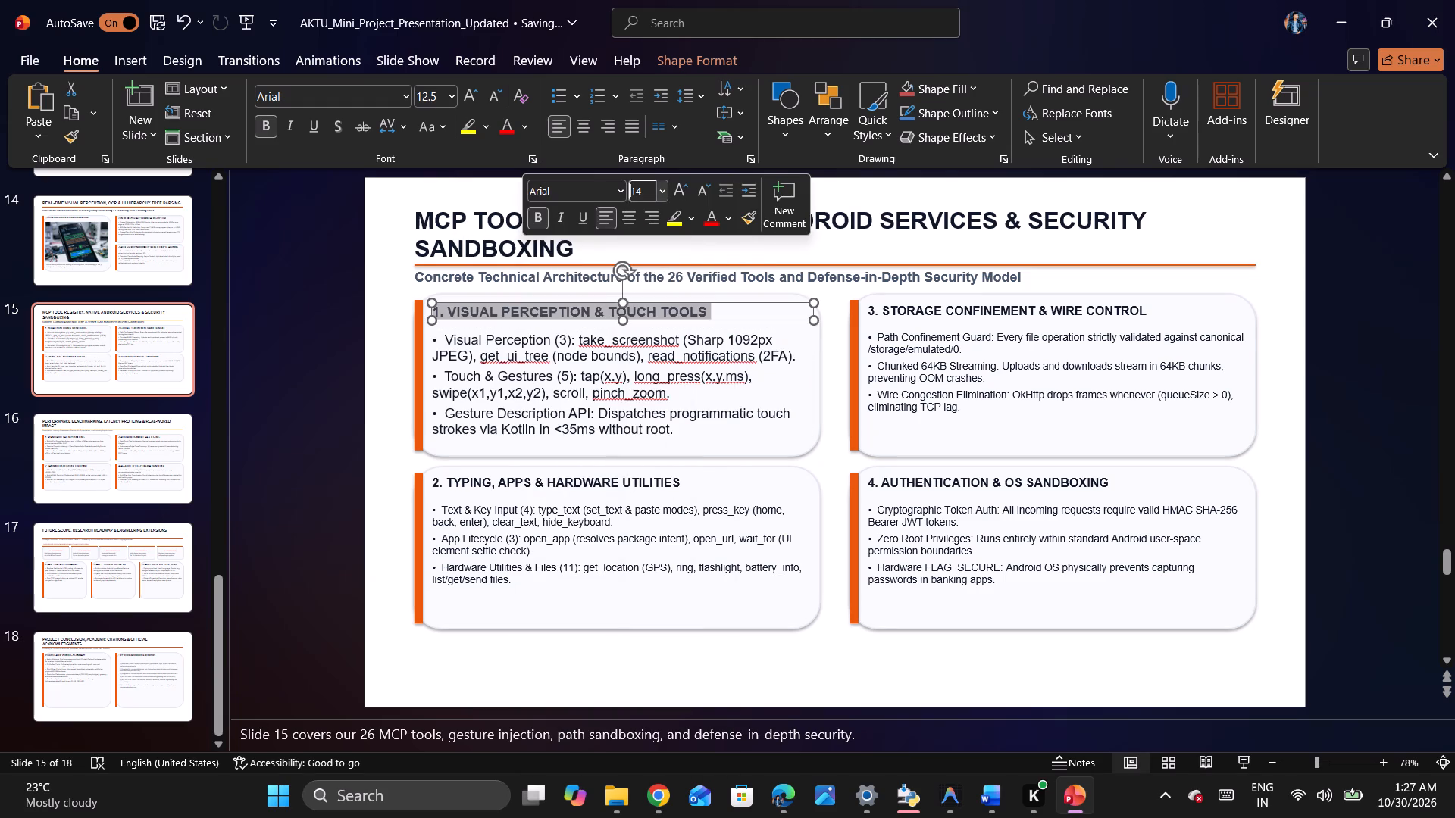
Set the "3. Storage Confinement & Wire Control" card heading on slide 15 to font size 14.
left_click(928, 317)
left_click(918, 311)
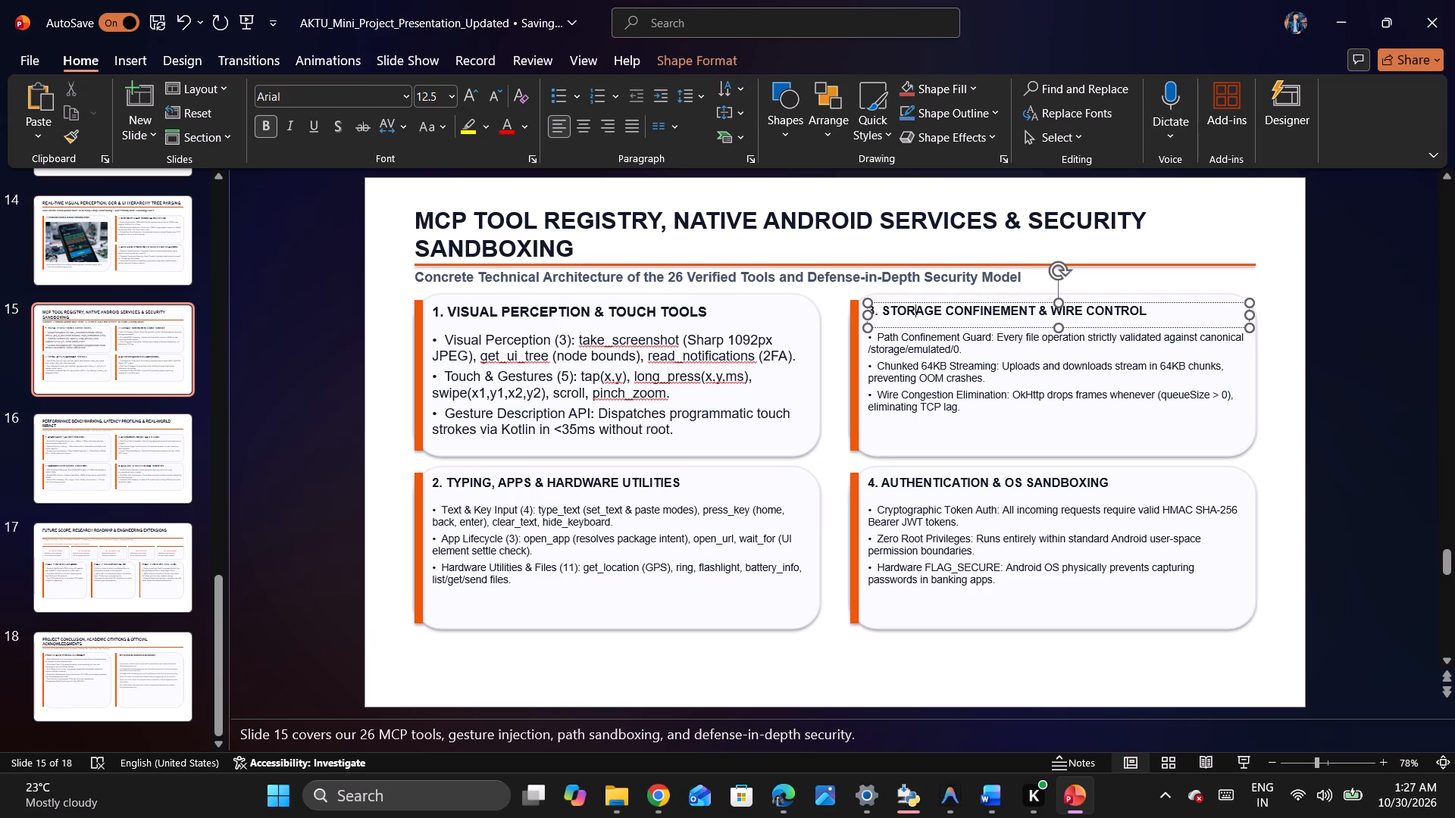
key("ctrl+a")
right_click(918, 311)
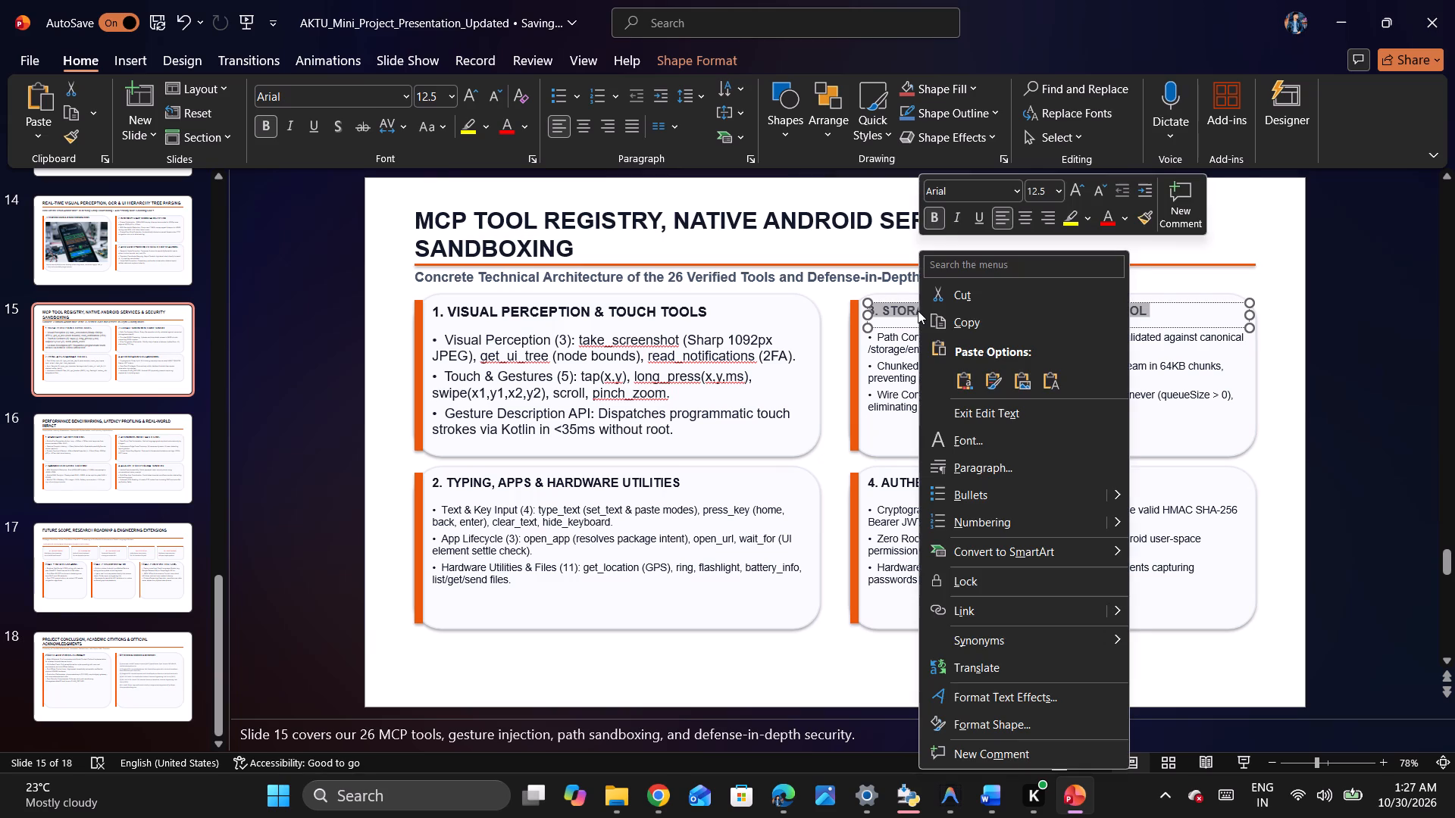
left_click(1062, 192)
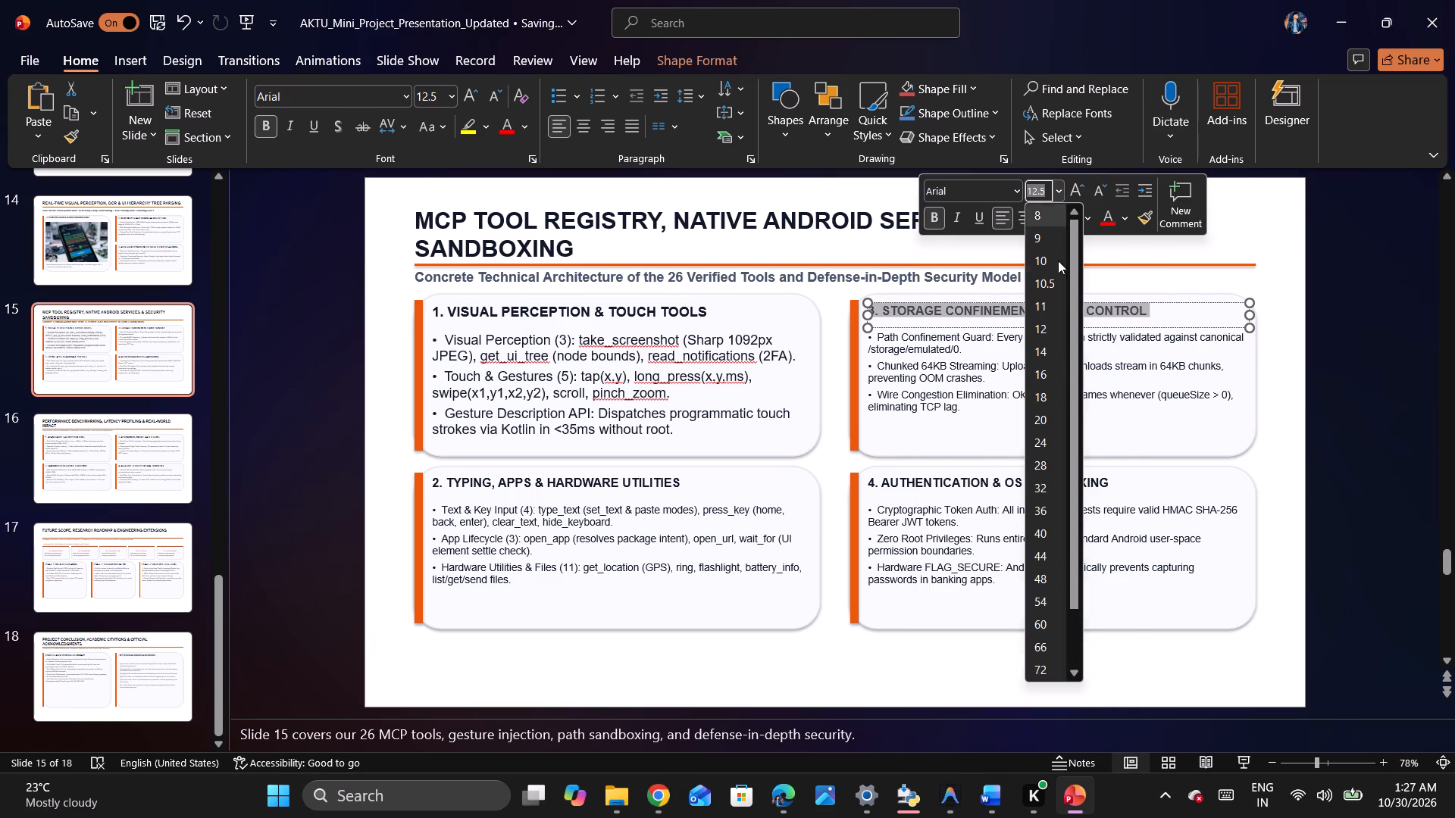
left_click(1047, 359)
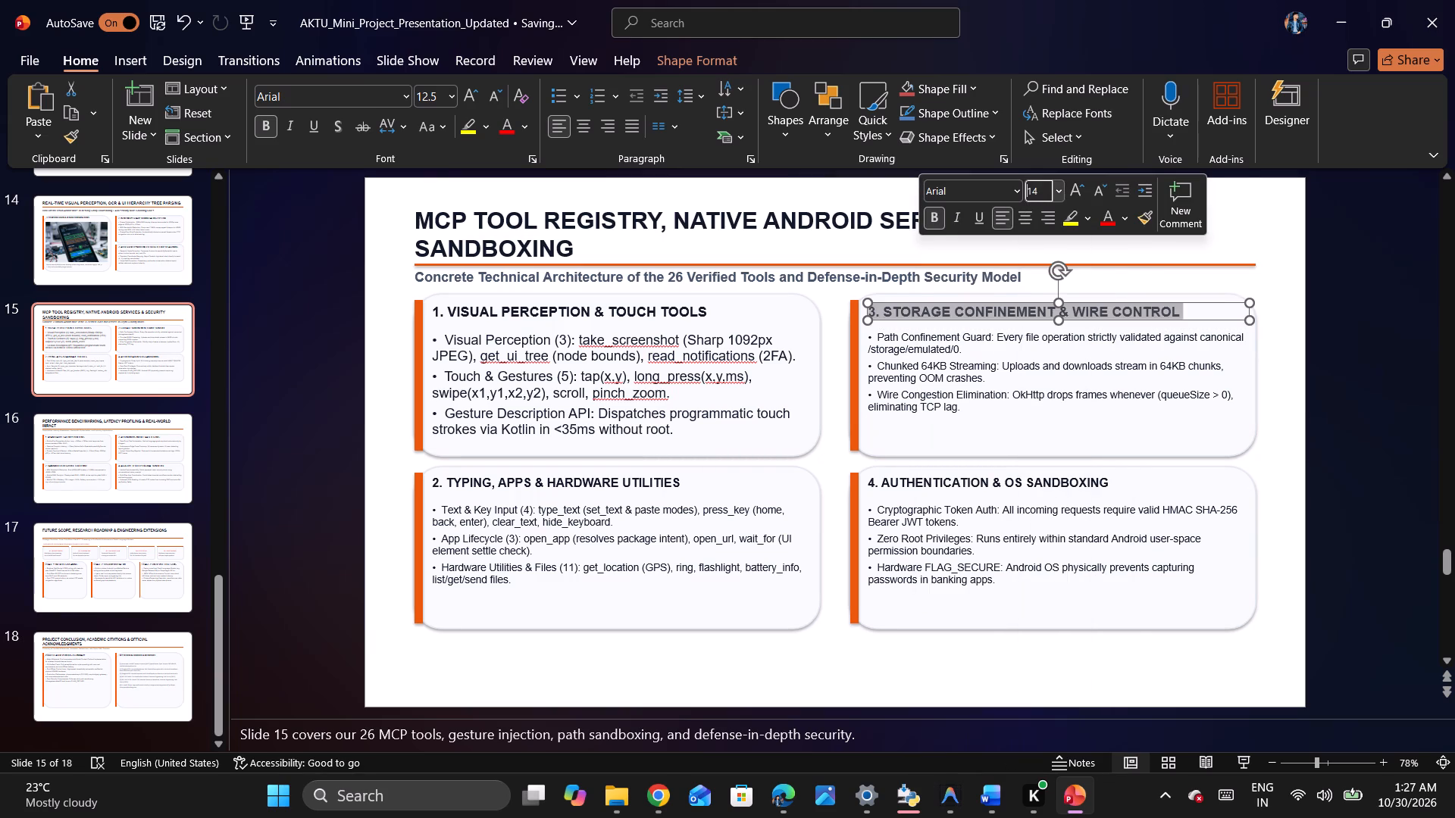
Set all the bullet text in slide 15's "3. Storage Confinement & Wire Control" card to font size 14.
left_click(1009, 379)
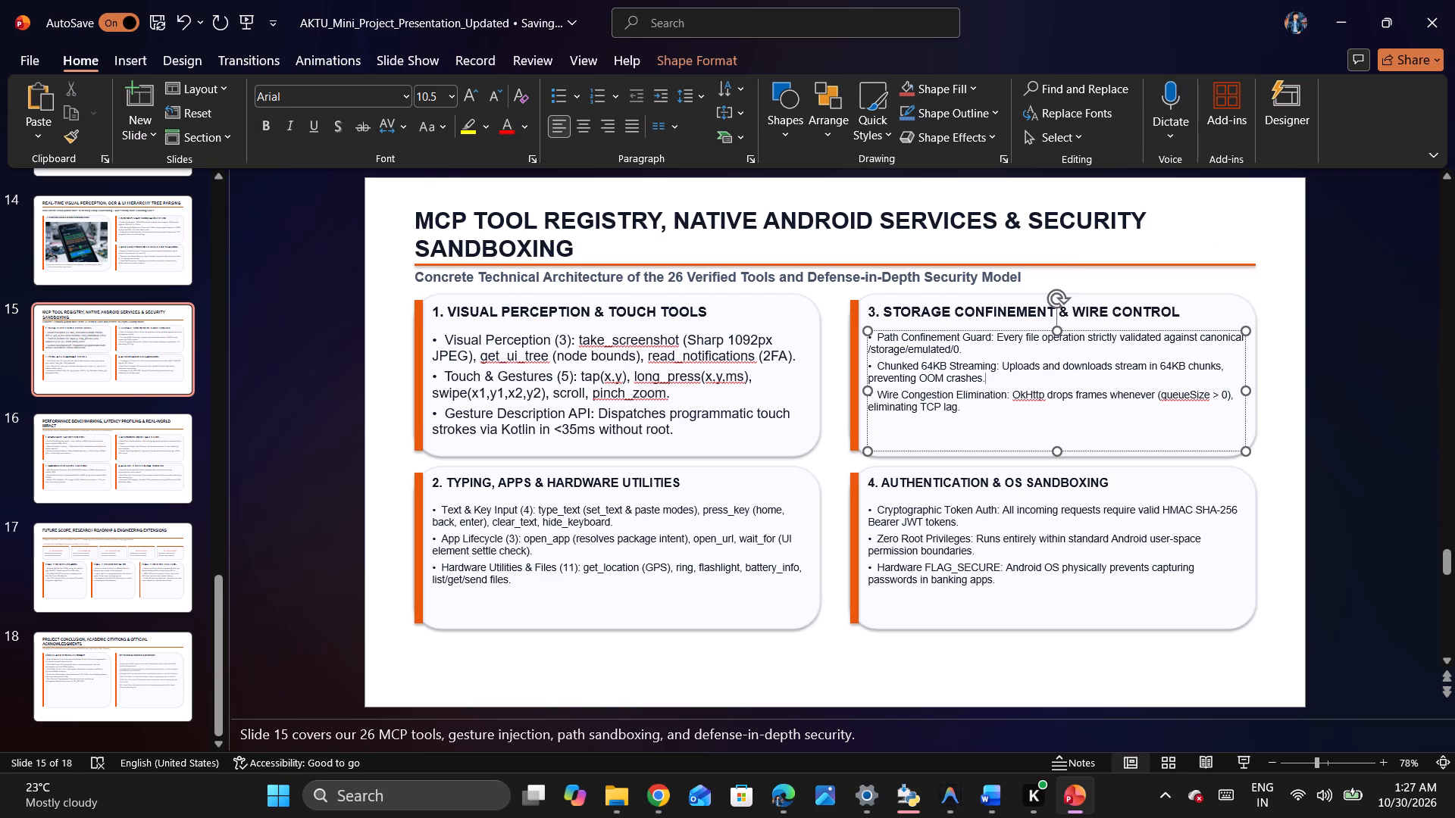
key("ctrl+a")
right_click(1009, 379)
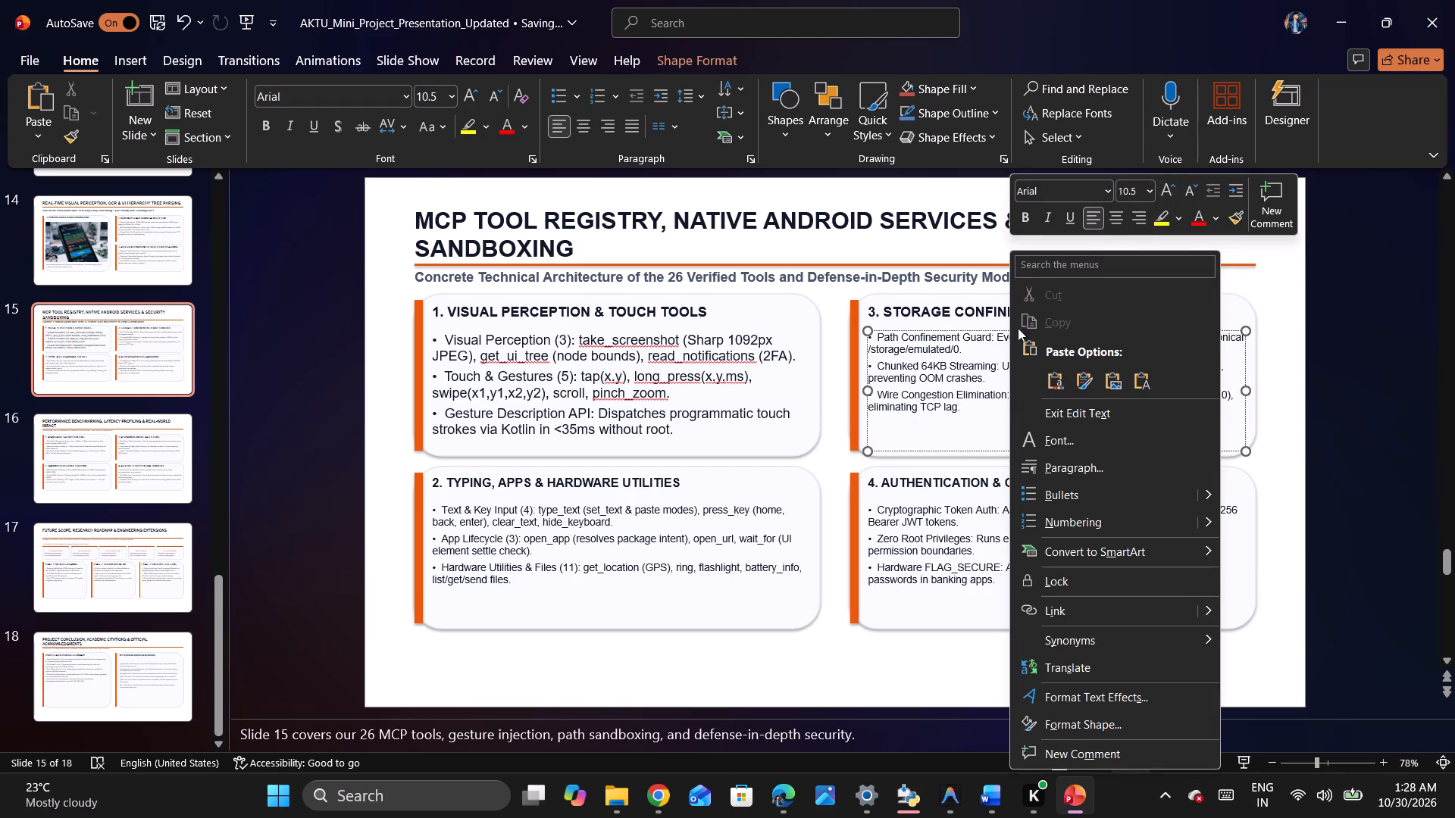
left_click(960, 396)
key("ctrl+a")
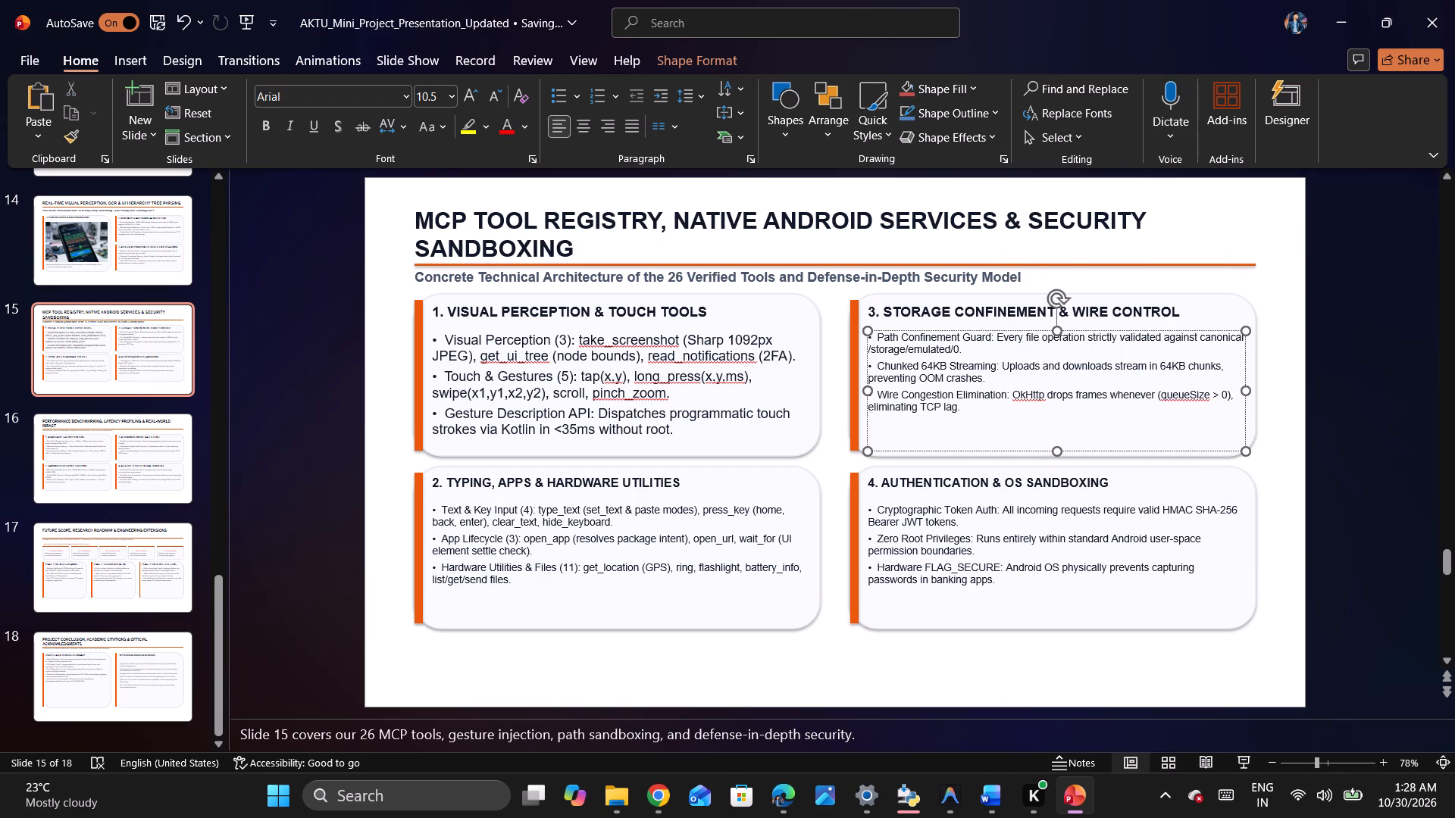
right_click(960, 396)
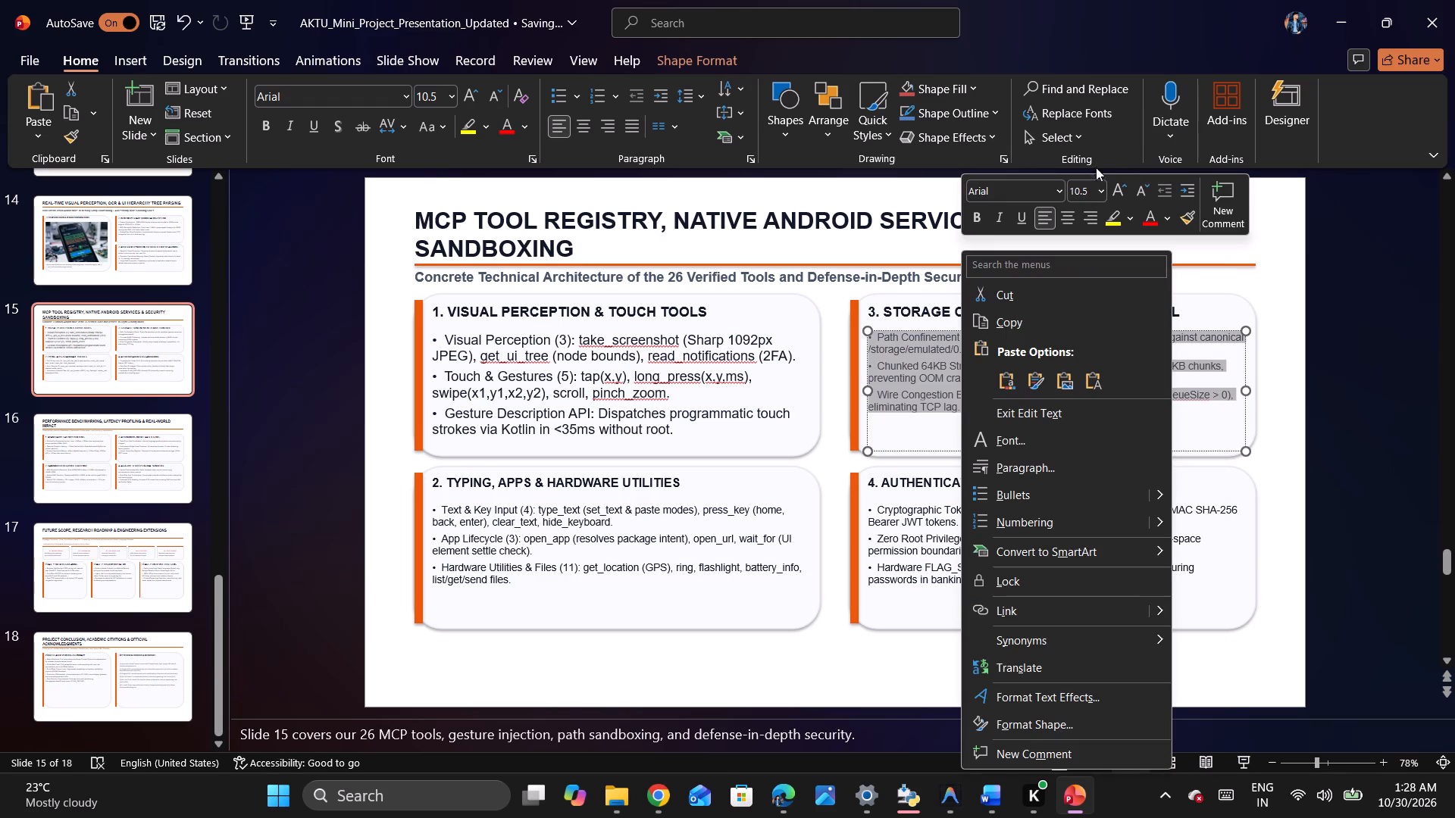
left_click(1101, 188)
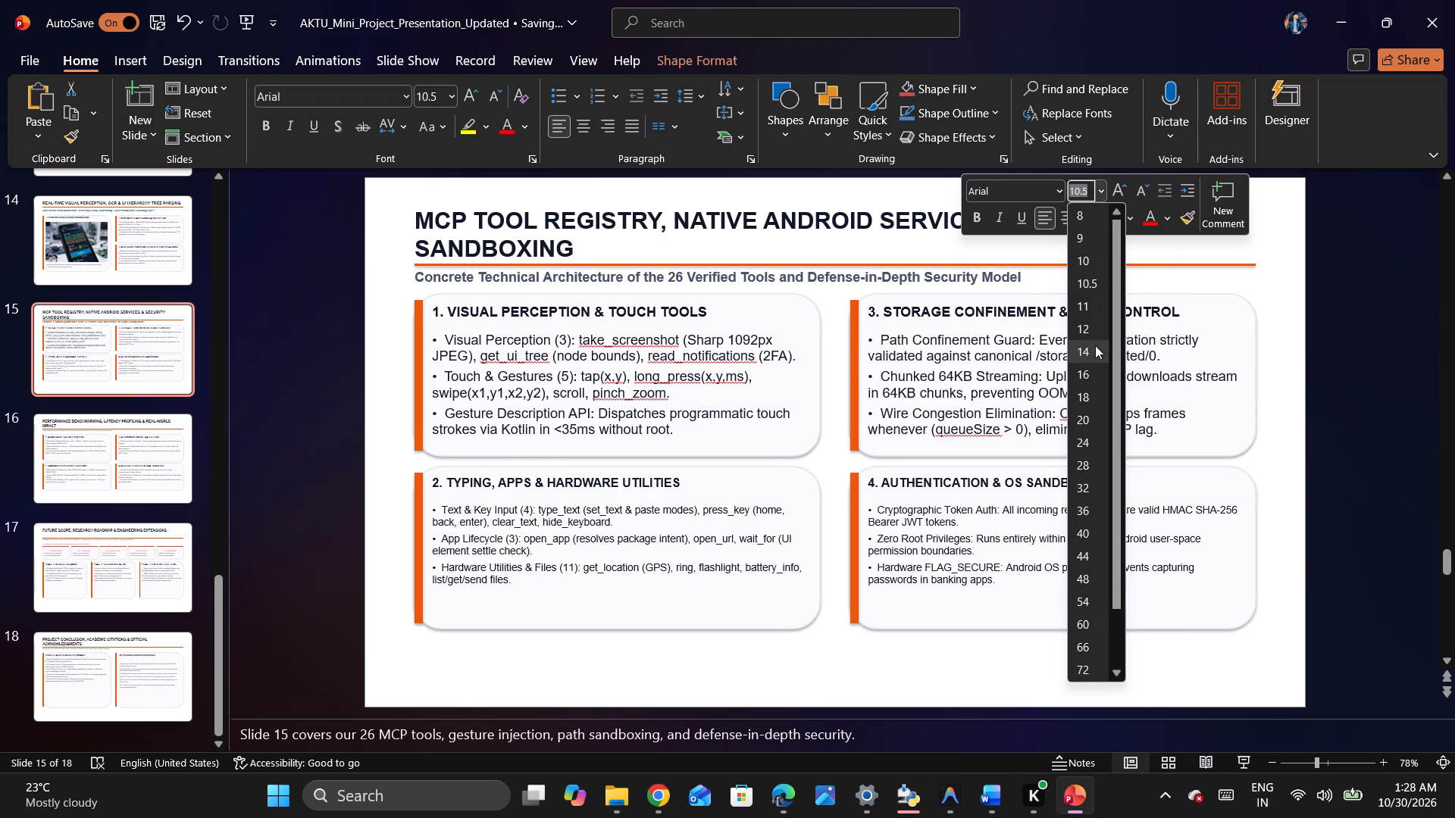
left_click(1095, 345)
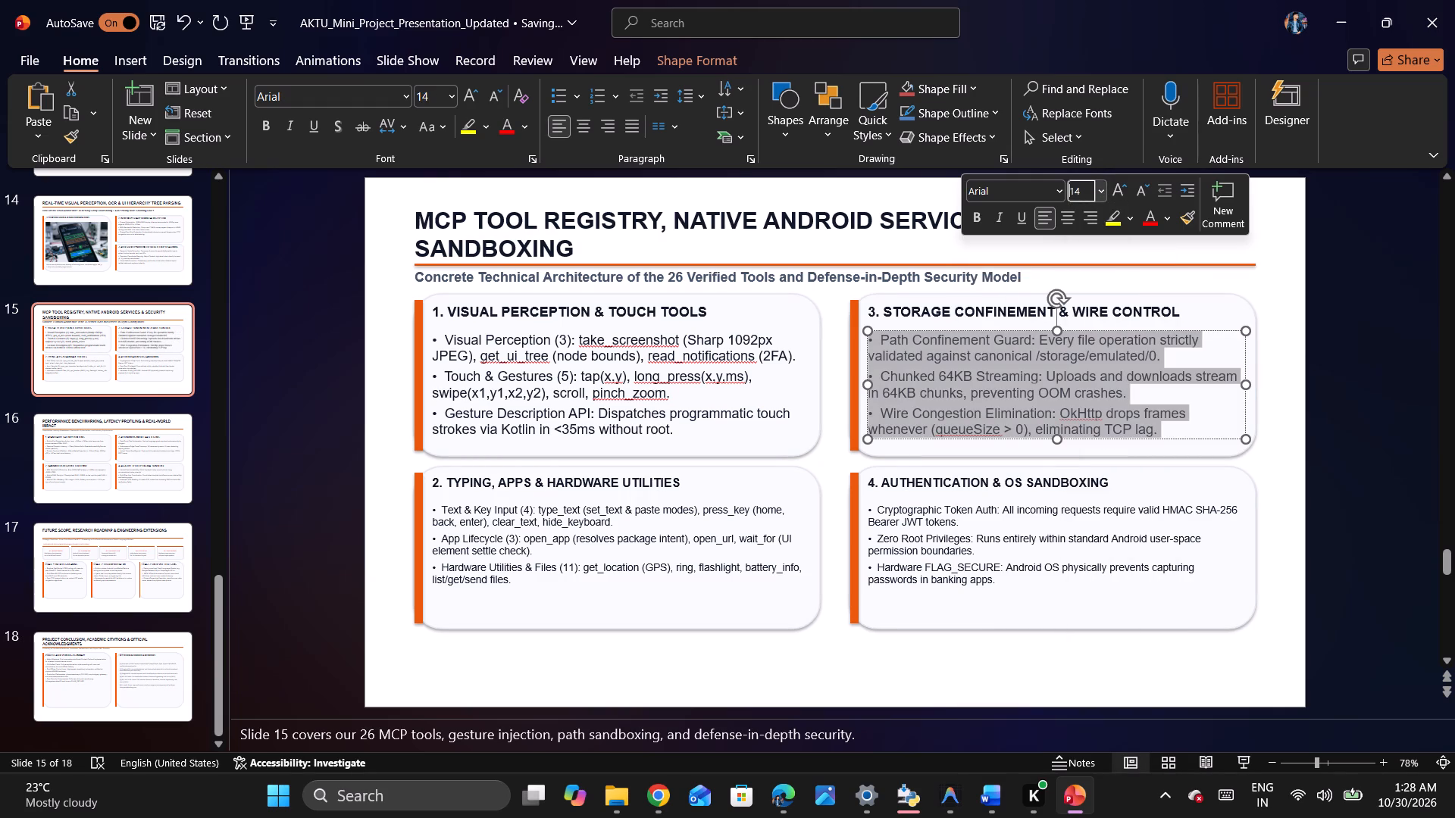
Set the "2. Typing, Apps & Hardware Utilities" card heading on slide 15 to font size 14.
left_click(618, 477)
left_click(618, 477, "ctrl")
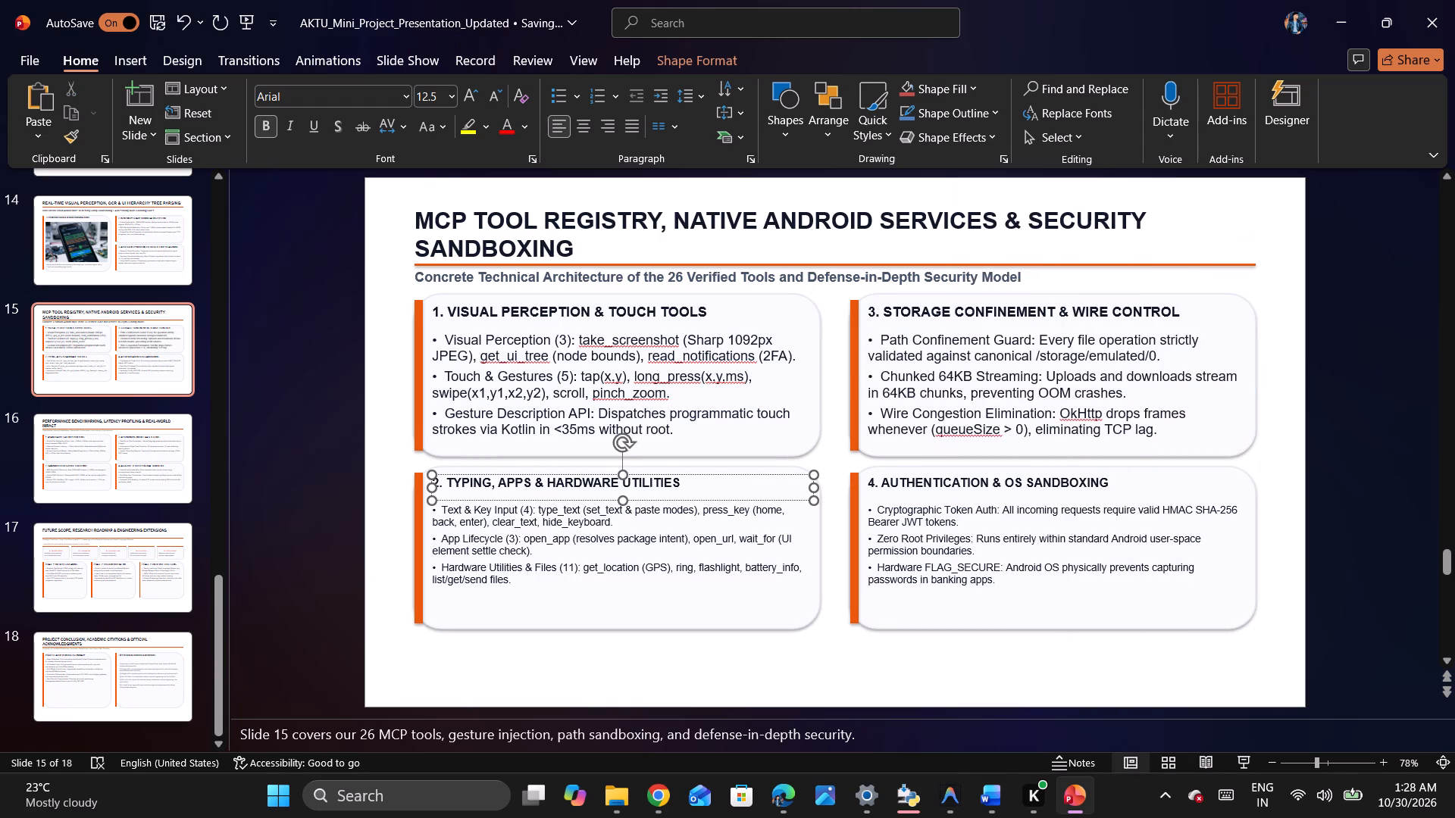
key("ctrl+a")
left_click(606, 488)
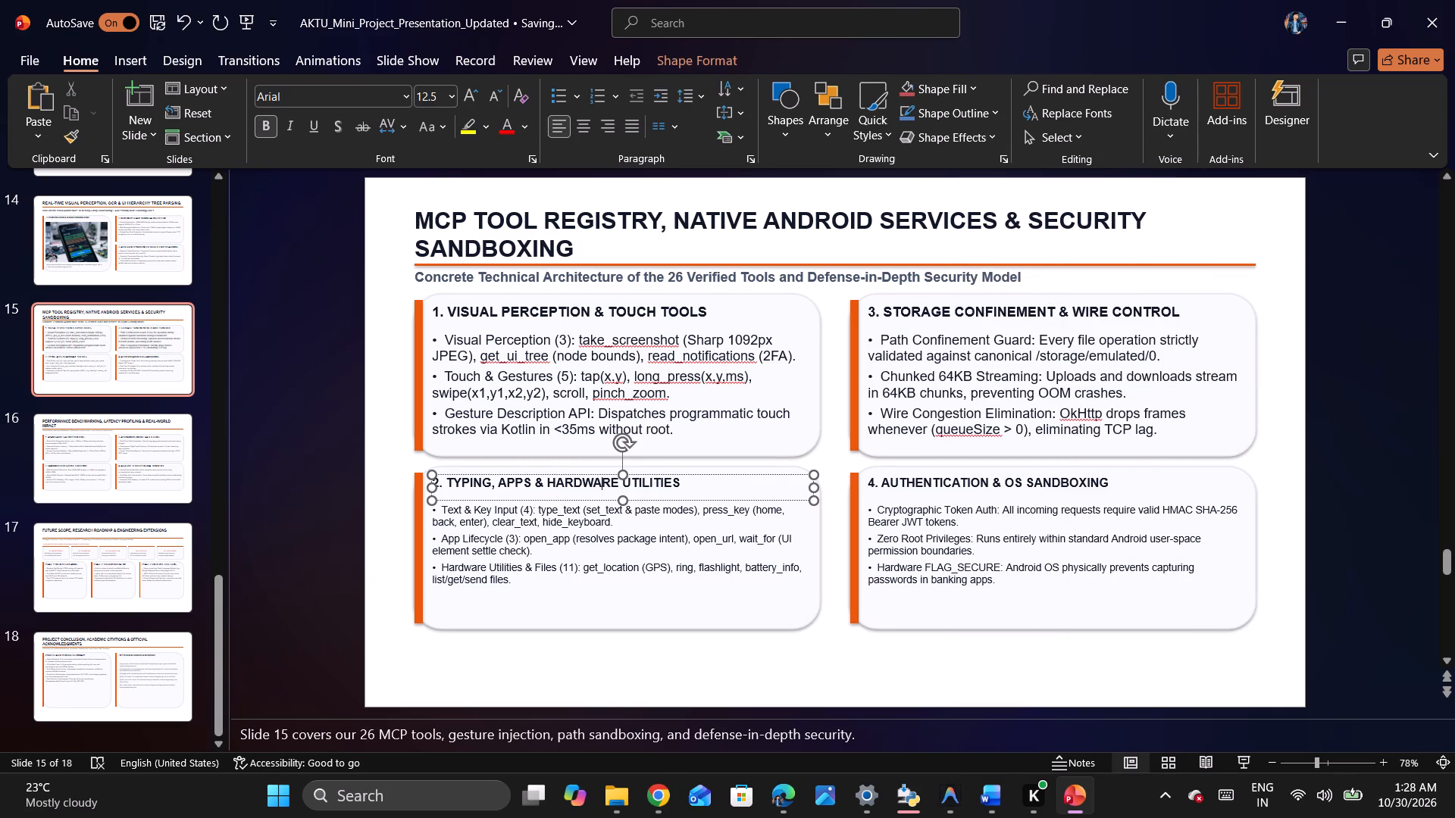
key("ctrl+a")
right_click(606, 488)
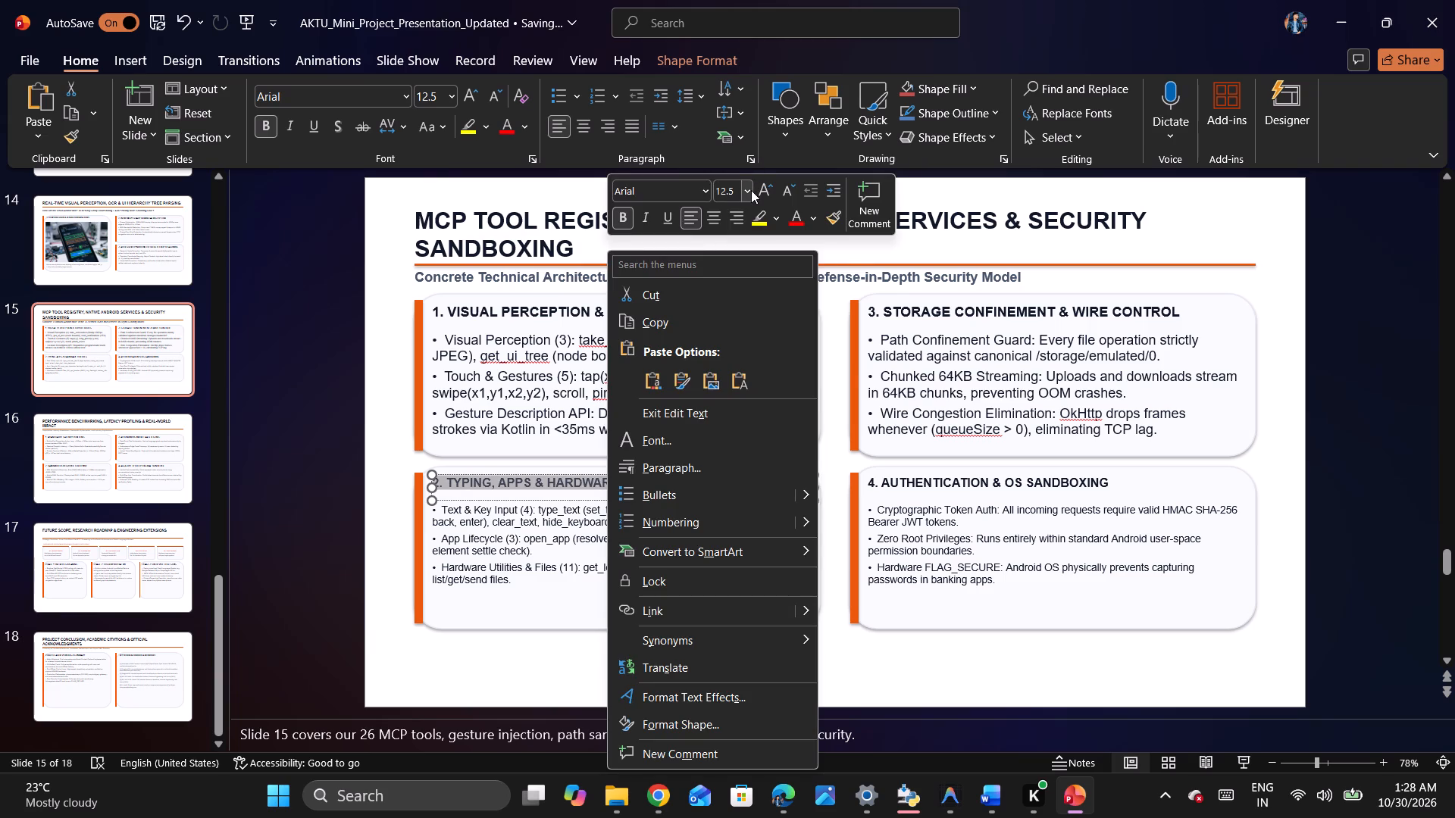
left_click(751, 190)
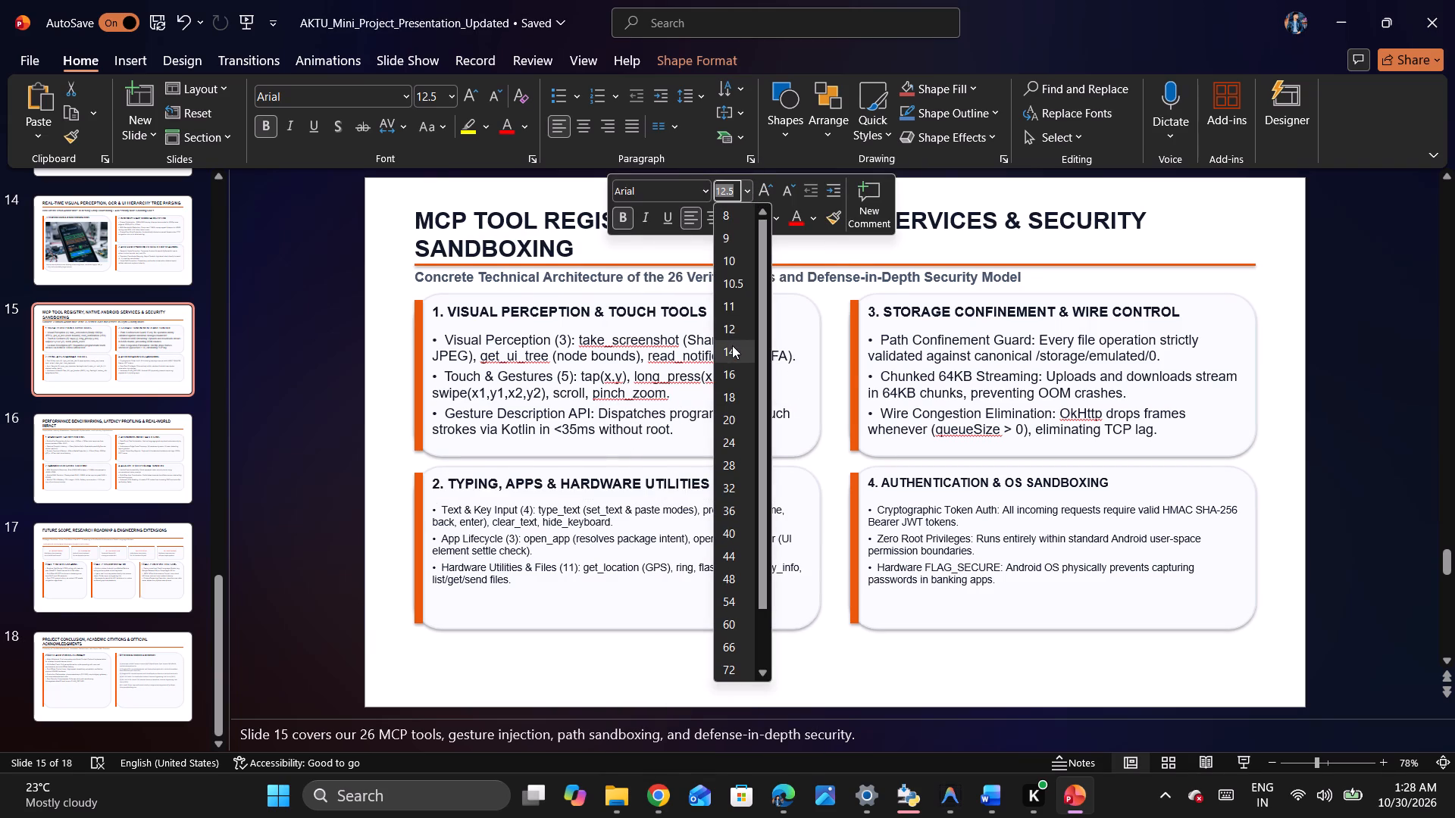
left_click(733, 345)
Set all the bullet text in slide 15's "2. Typing, Apps & Hardware Utilities" card to font size 14.
left_click(661, 540)
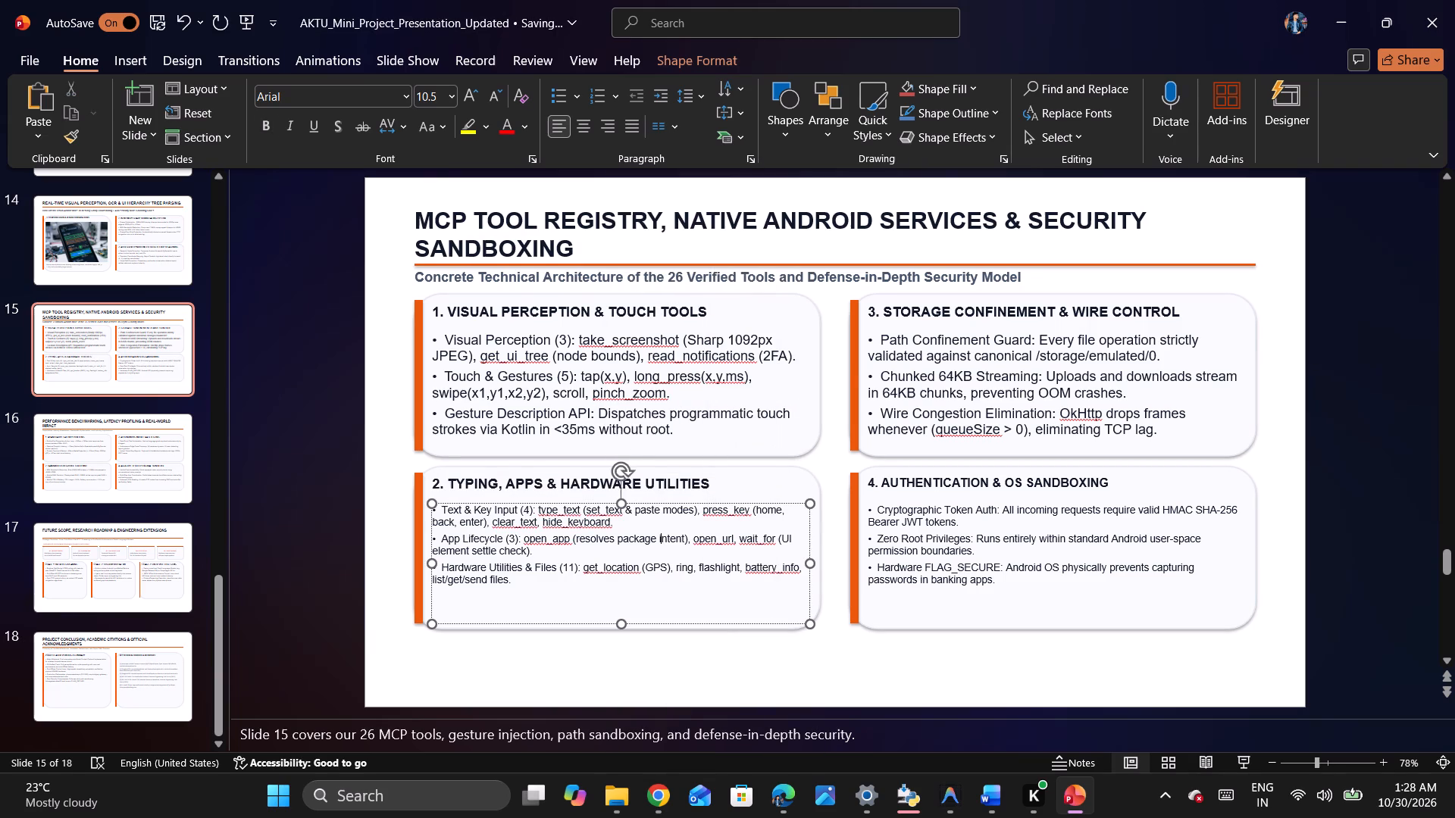
key("ctrl+a")
right_click(661, 540)
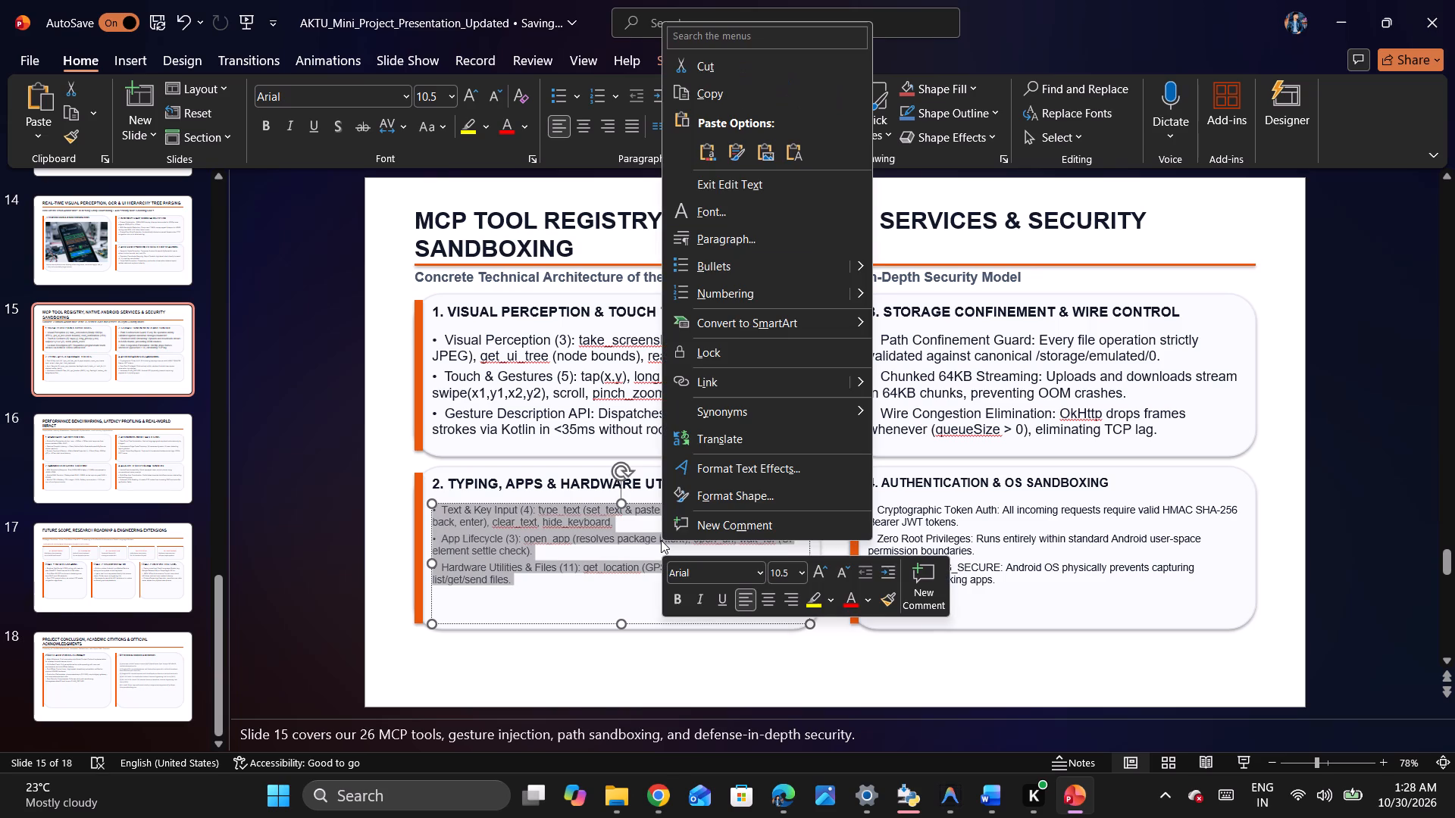
left_click(799, 570)
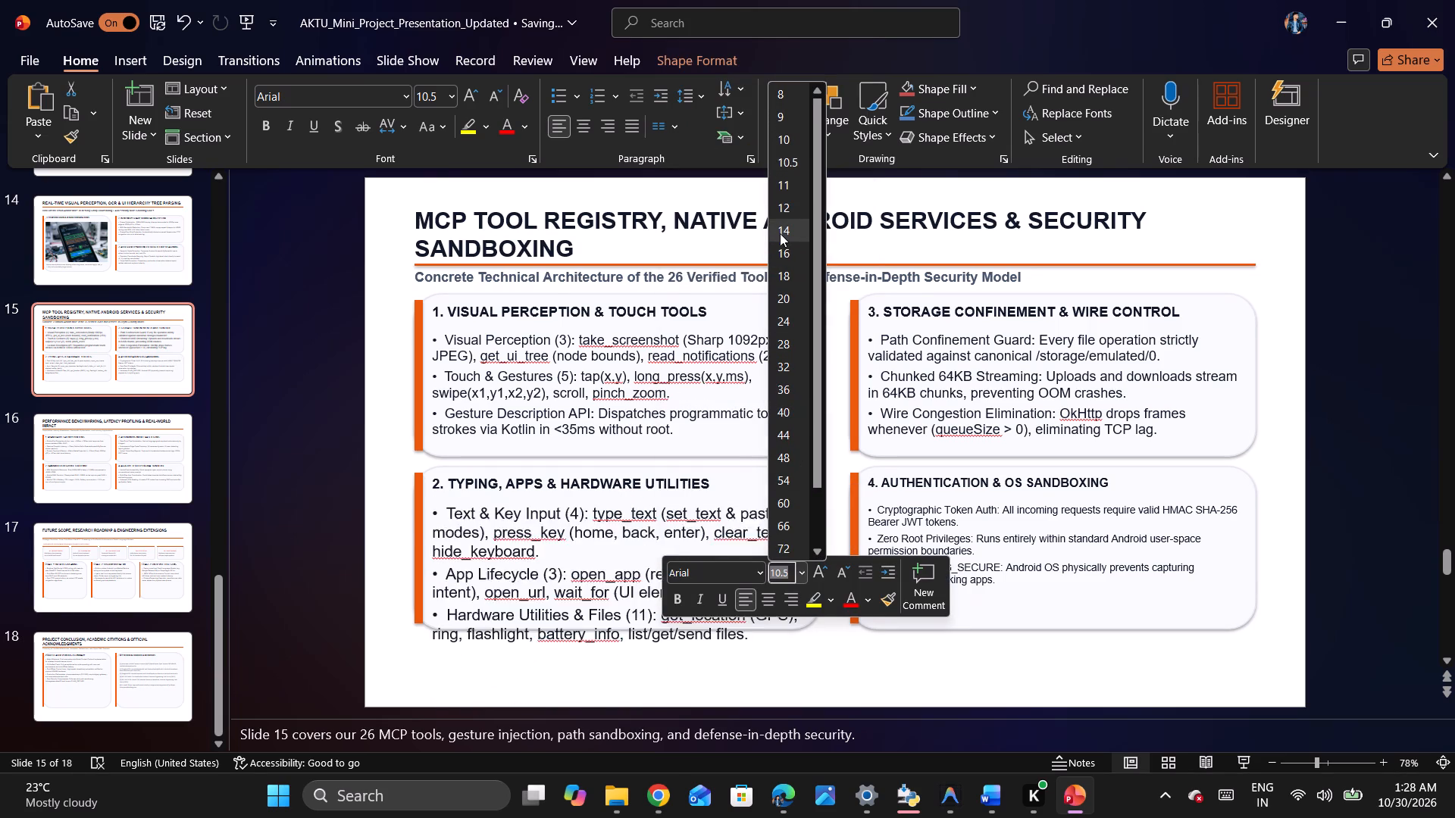
left_click(780, 231)
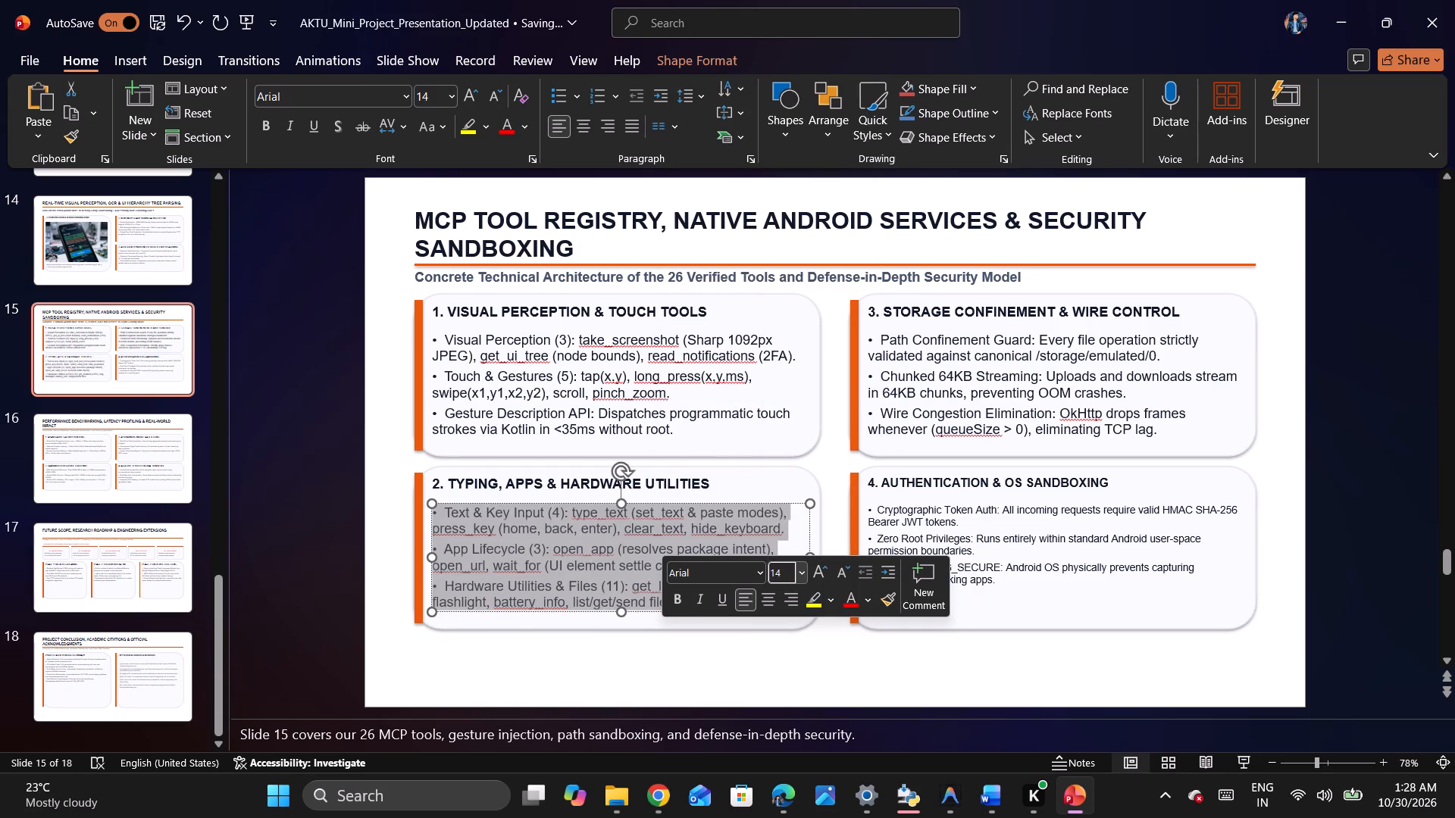
Set the "4. Authentication & OS Sandboxing" card heading on slide 15 to font size 14.
left_click(937, 489)
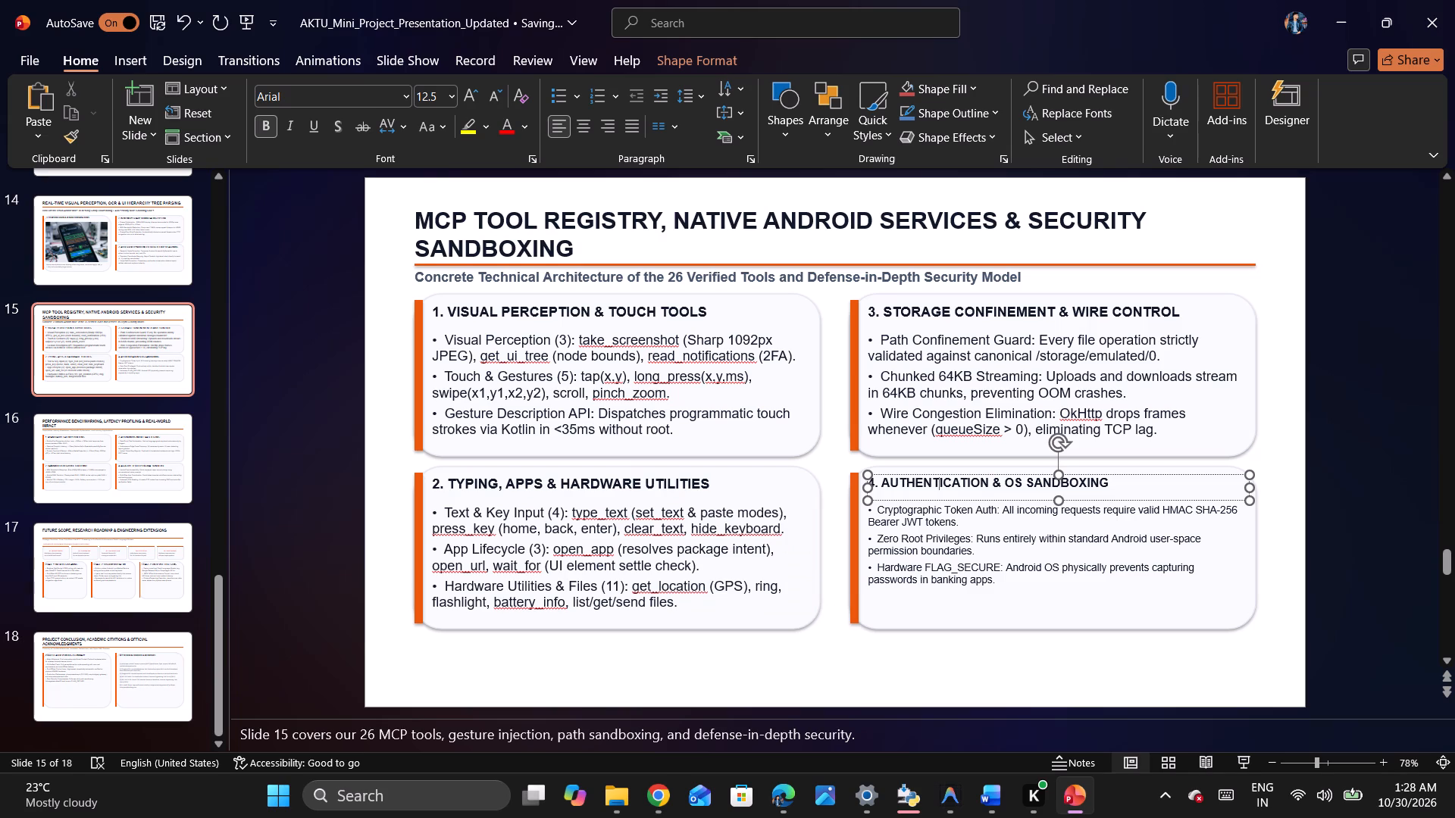
left_click(782, 286)
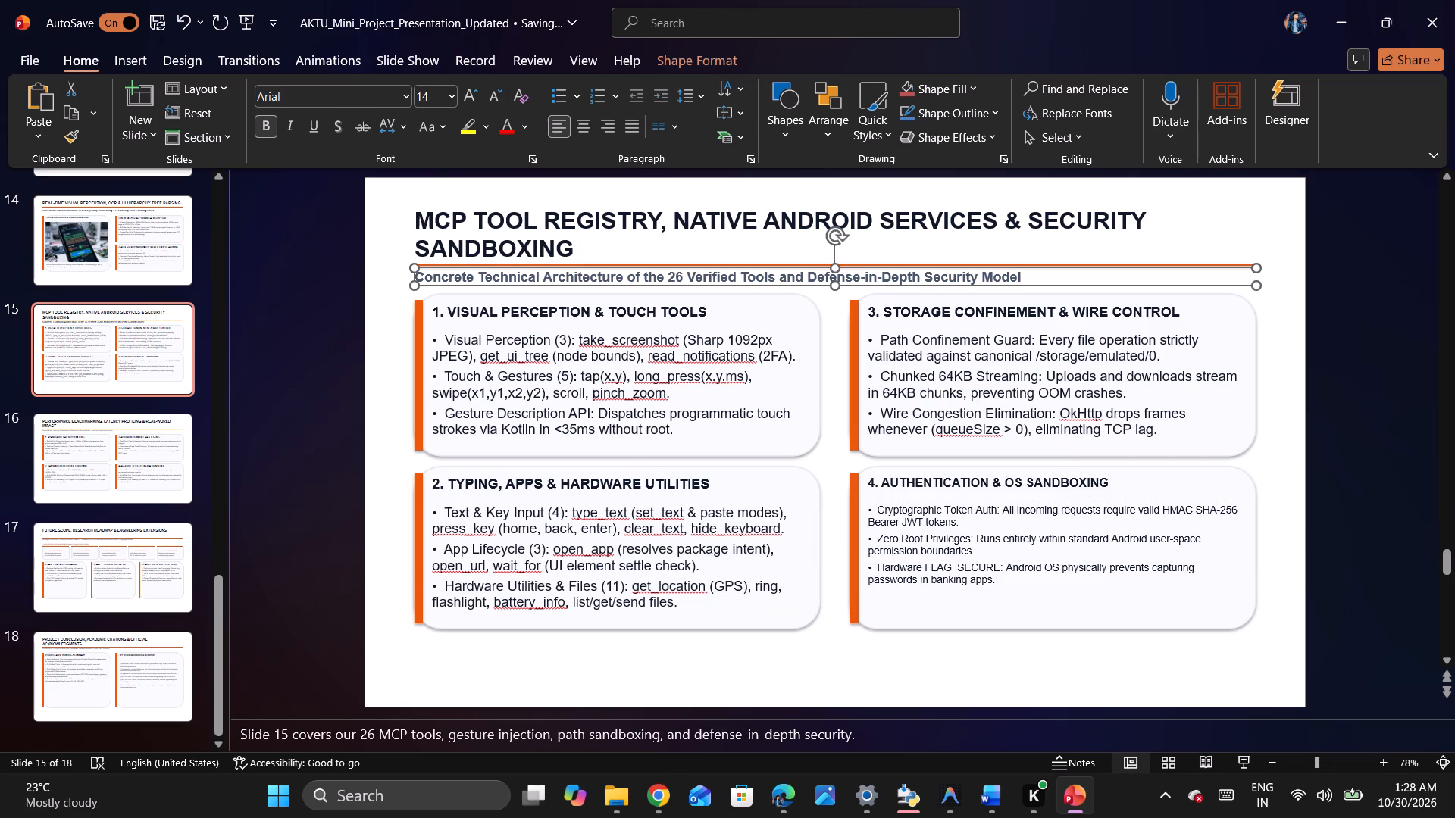
left_click(765, 271)
left_click(952, 484)
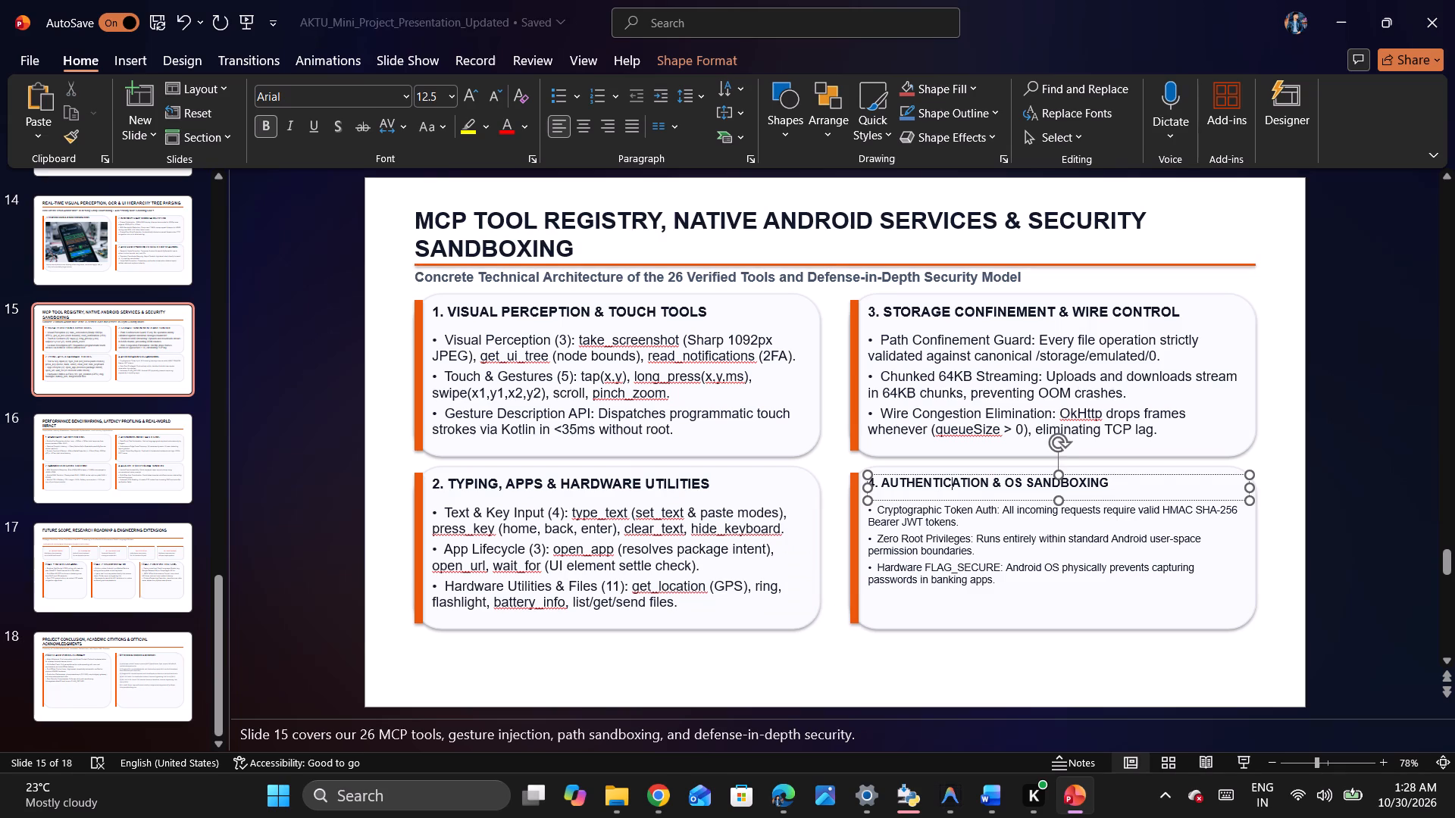
key("ctrl+a")
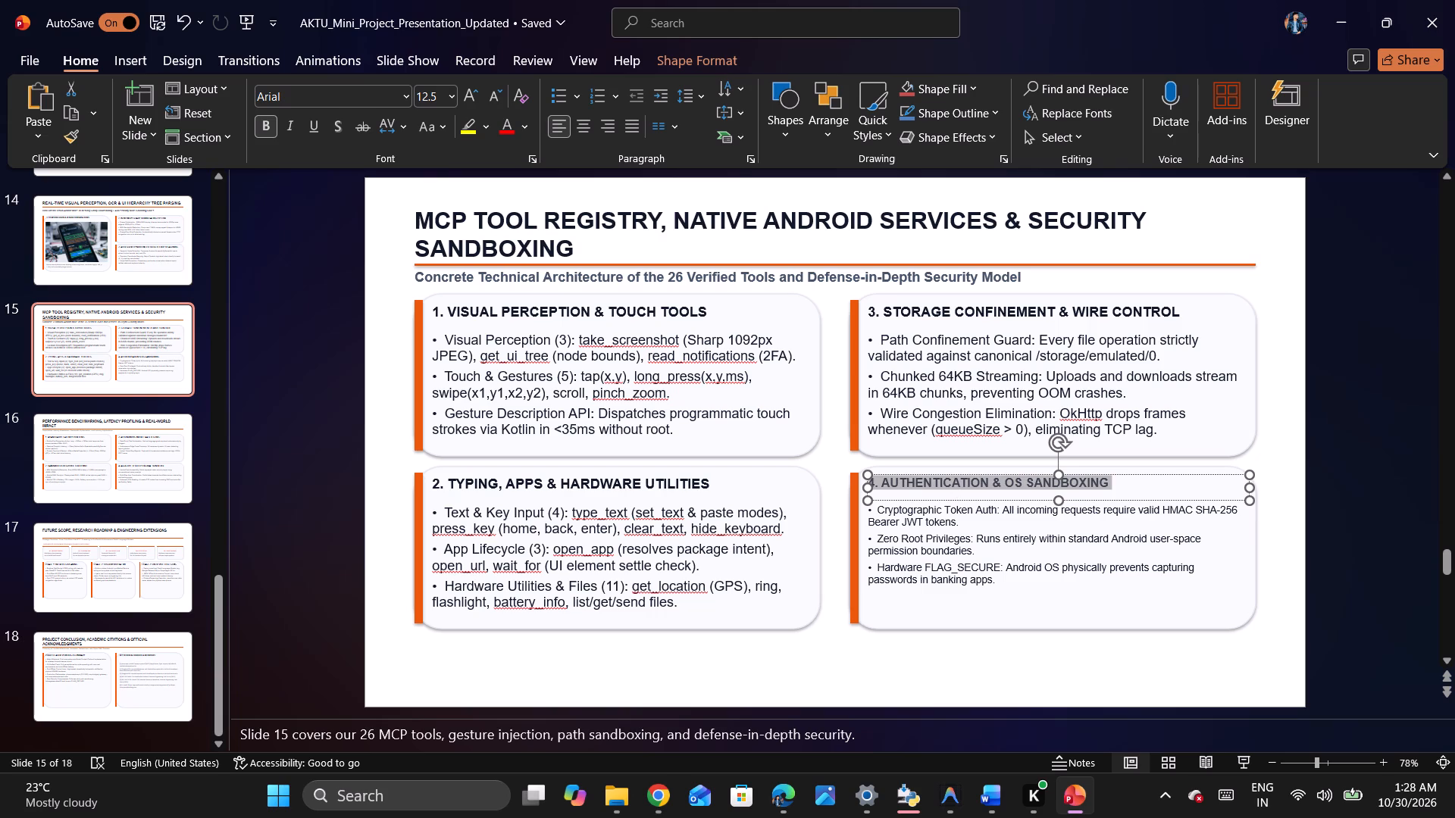
left_click(666, 476)
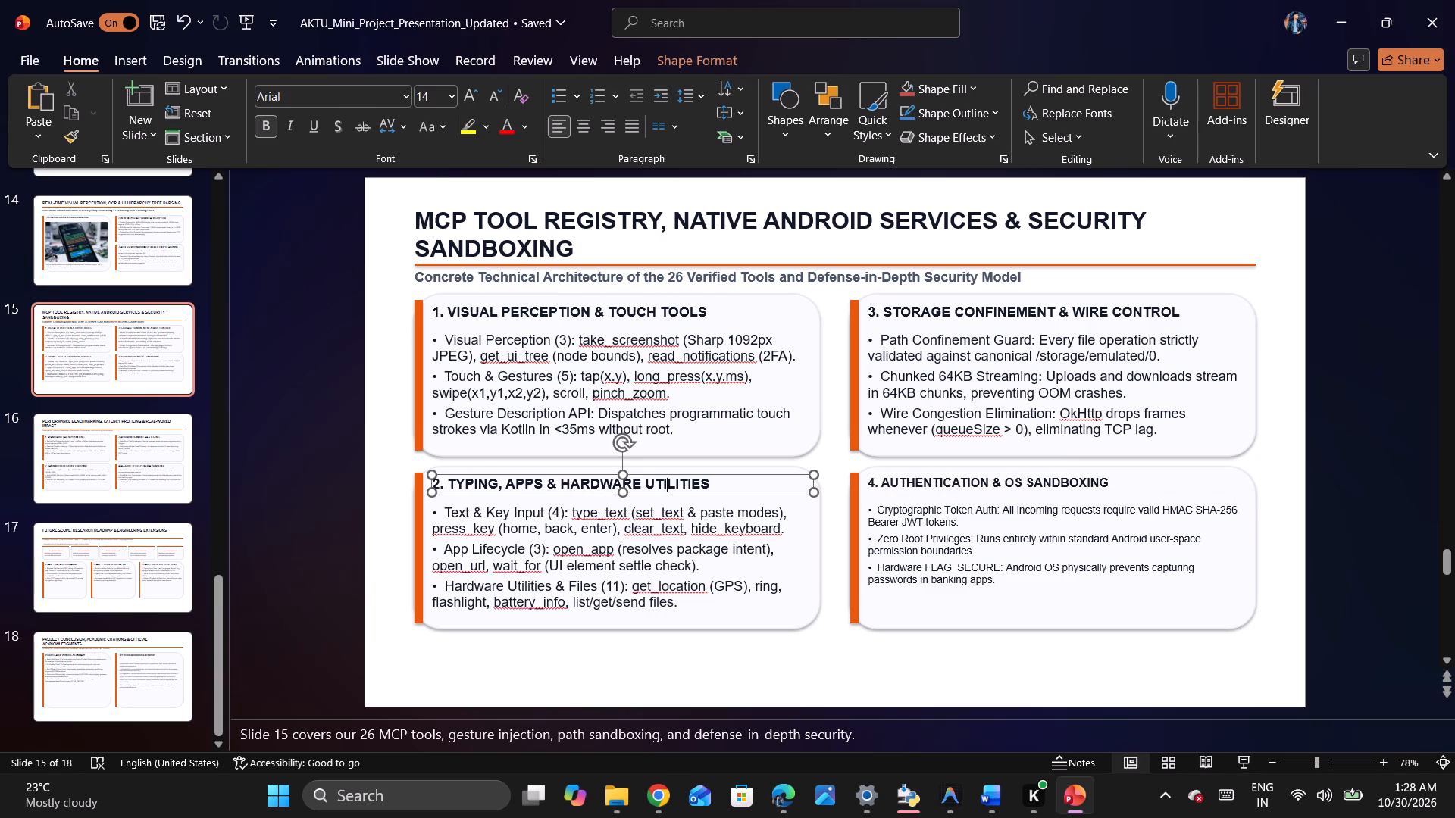
left_click(906, 479)
key("ctrl+a")
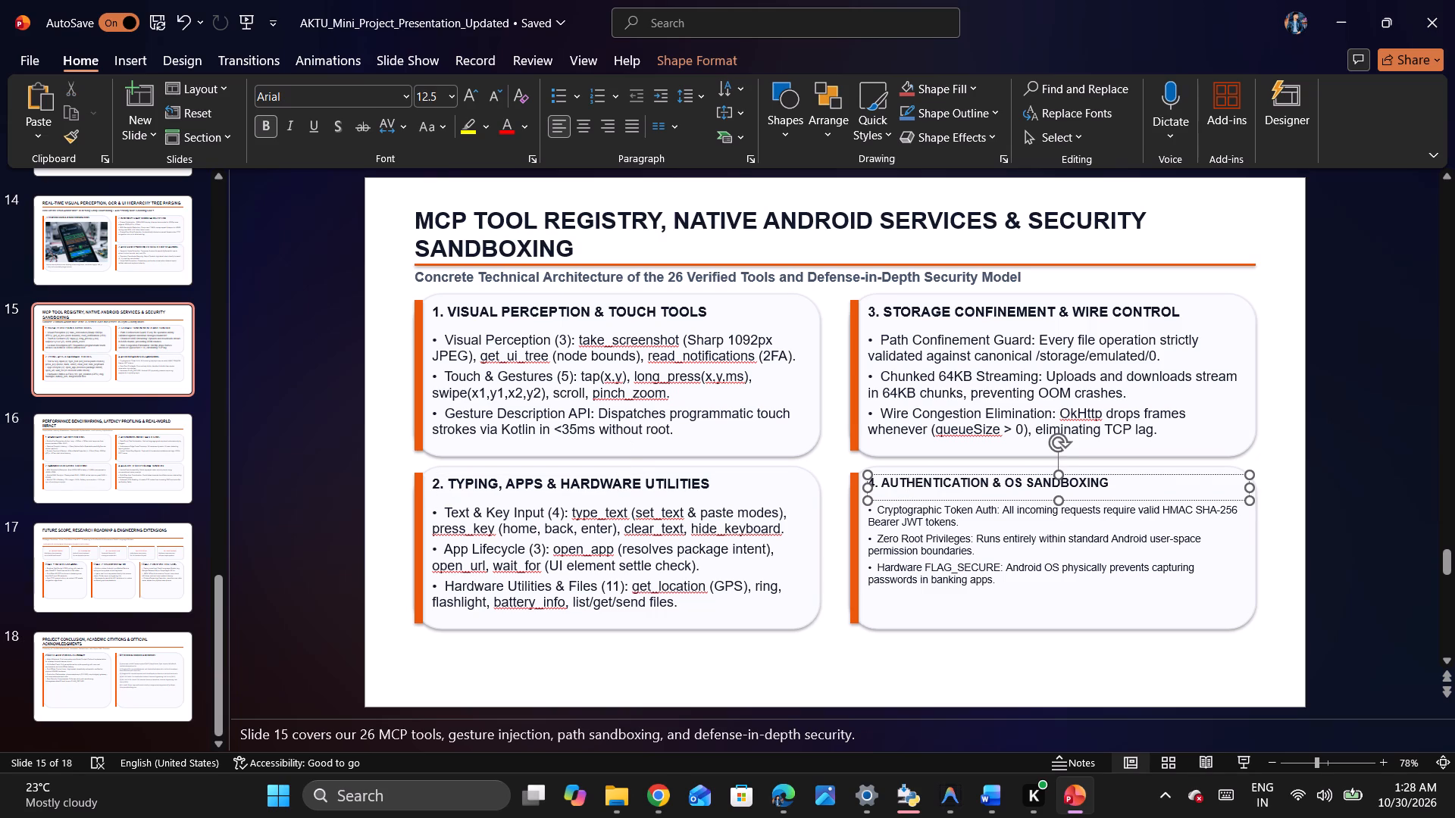
left_click(450, 100)
left_click(436, 255)
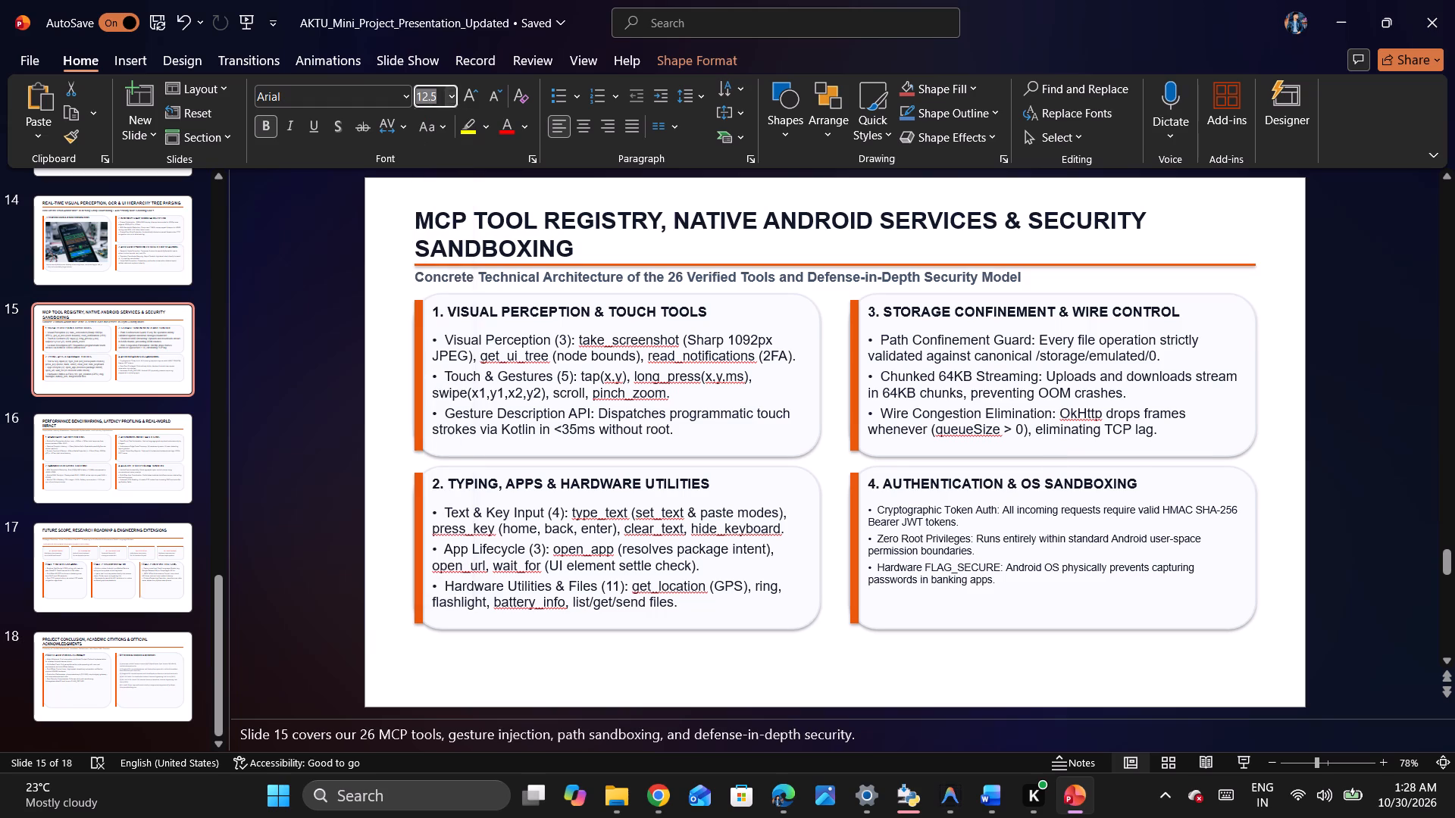
Set all the bullet text in slide 15's "4. Authentication & OS Sandboxing" card to font size 14.
left_click(981, 538)
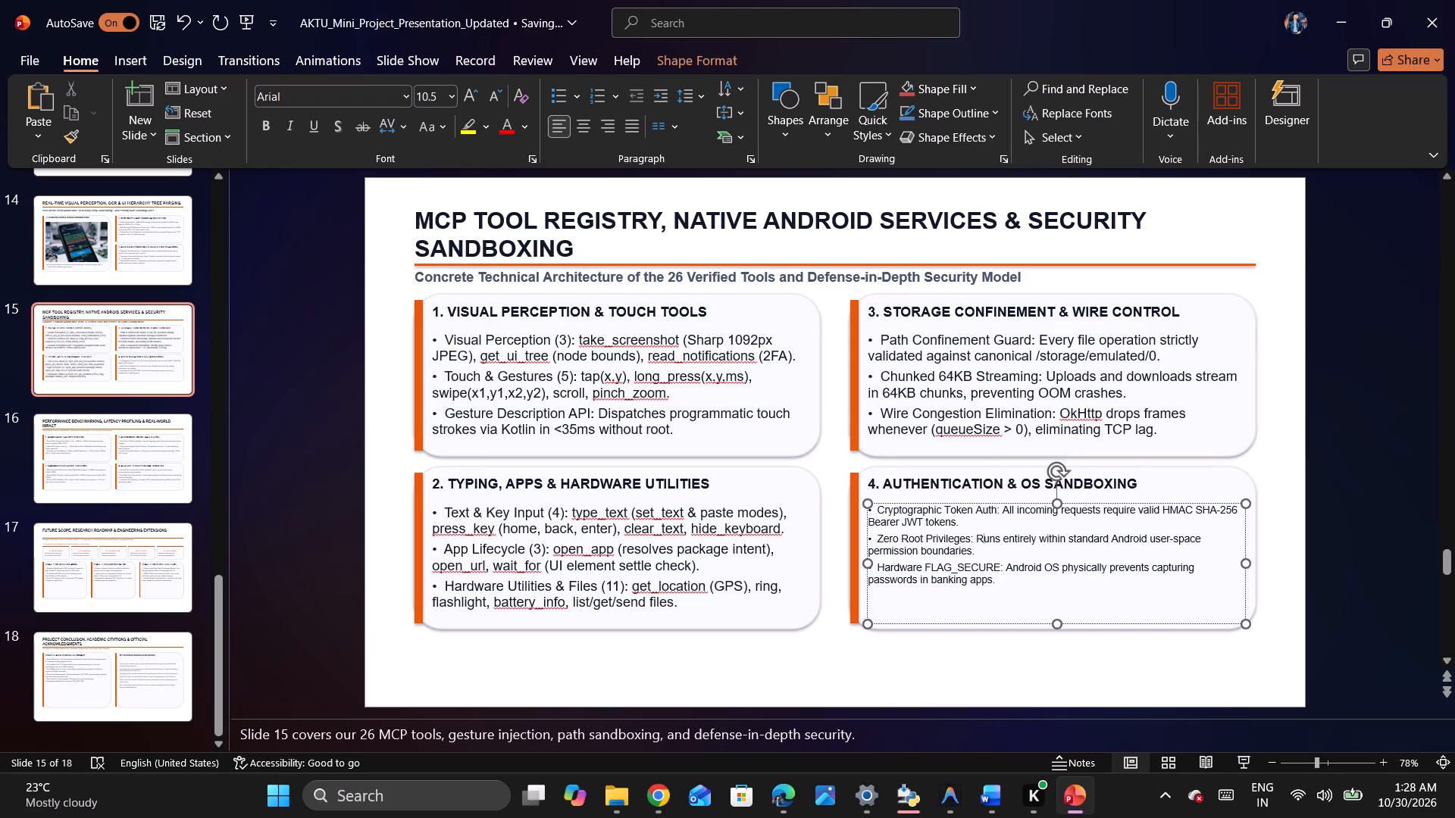
key("ctrl+a")
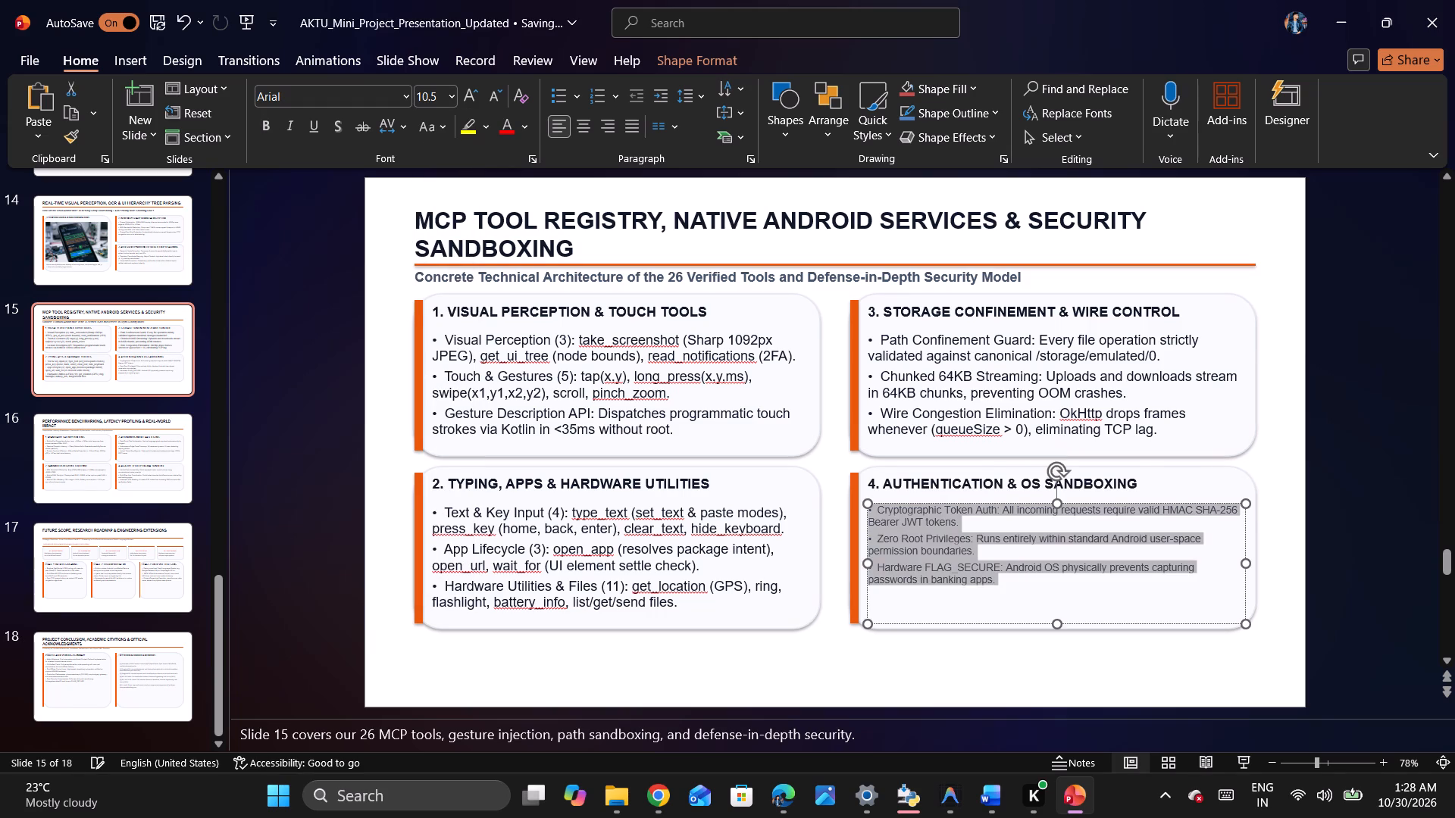
left_click(452, 104)
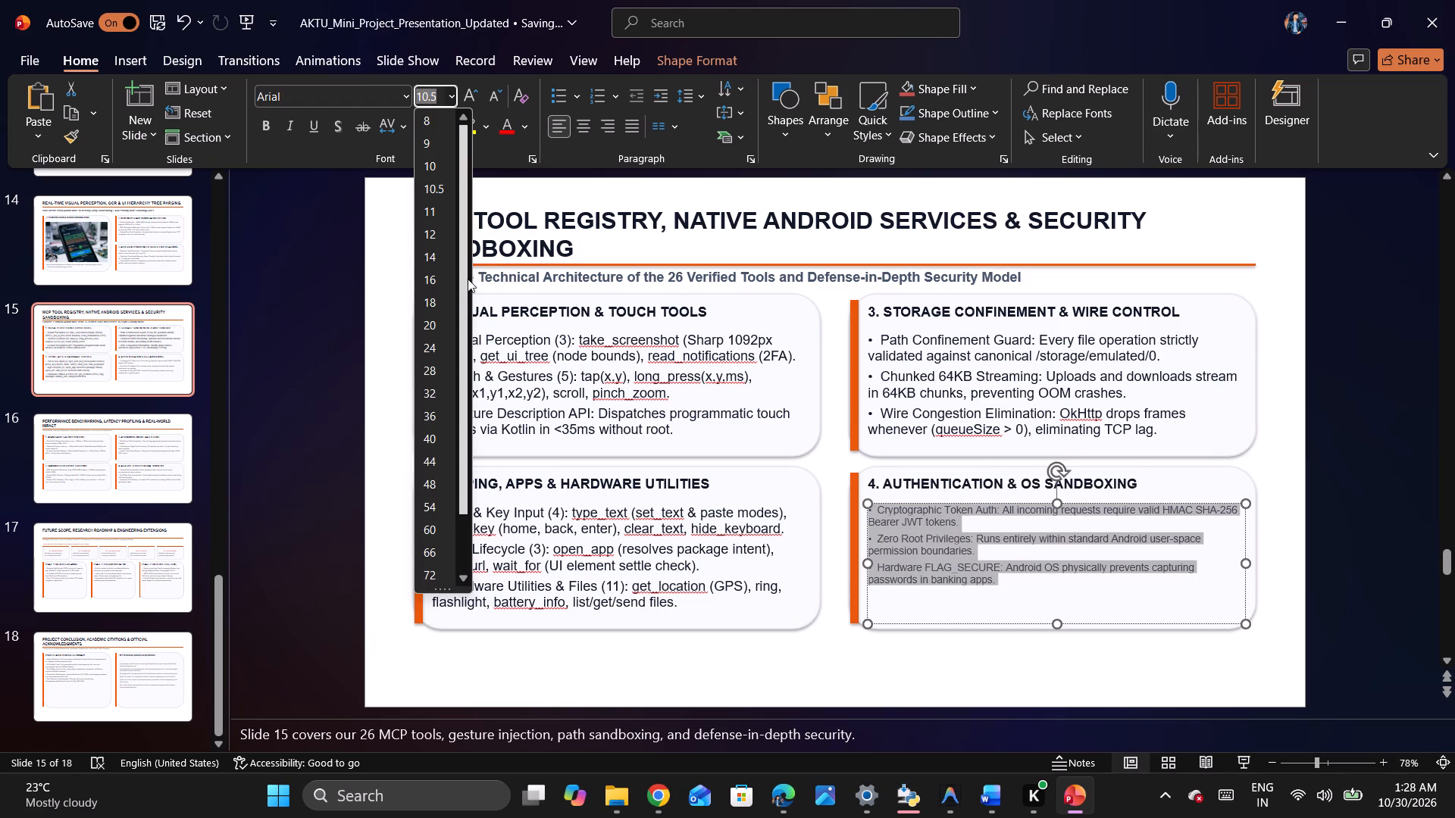
left_click(434, 259)
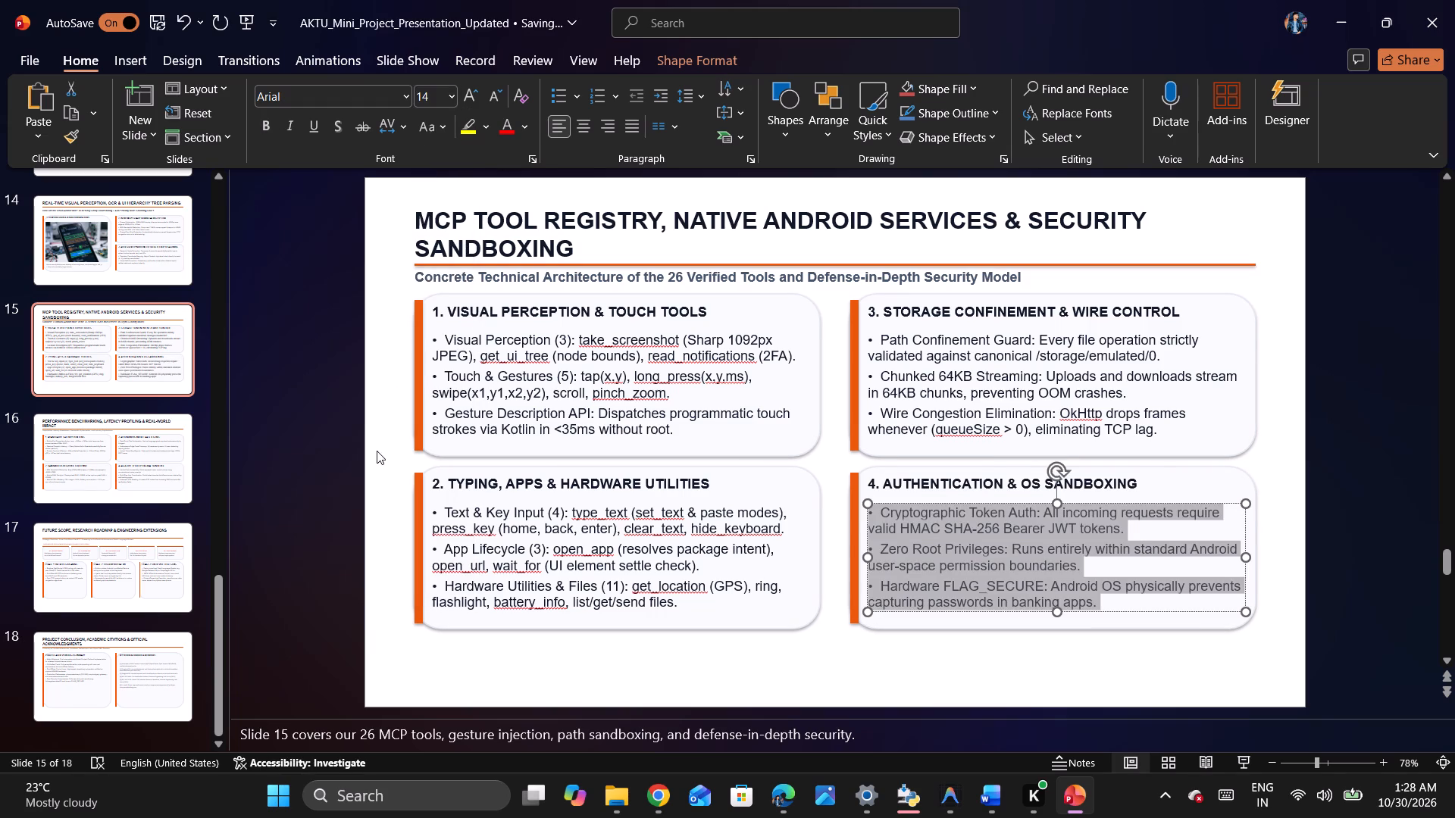
left_click(377, 451)
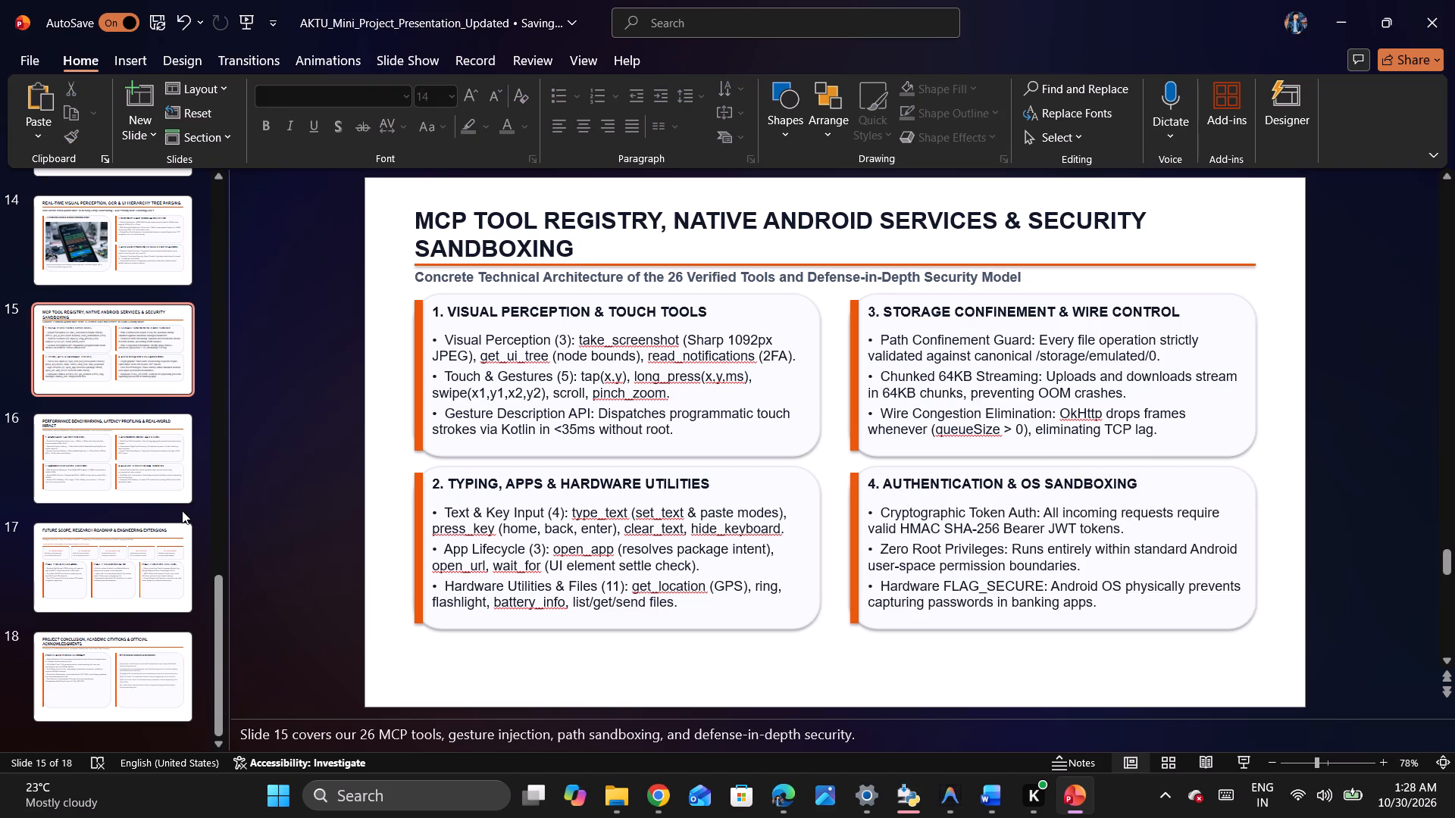
Set the "Performance Benchmarking, Latency Profiling & Real-World Impact" title on slide 16 to font size 24.
left_click(149, 476)
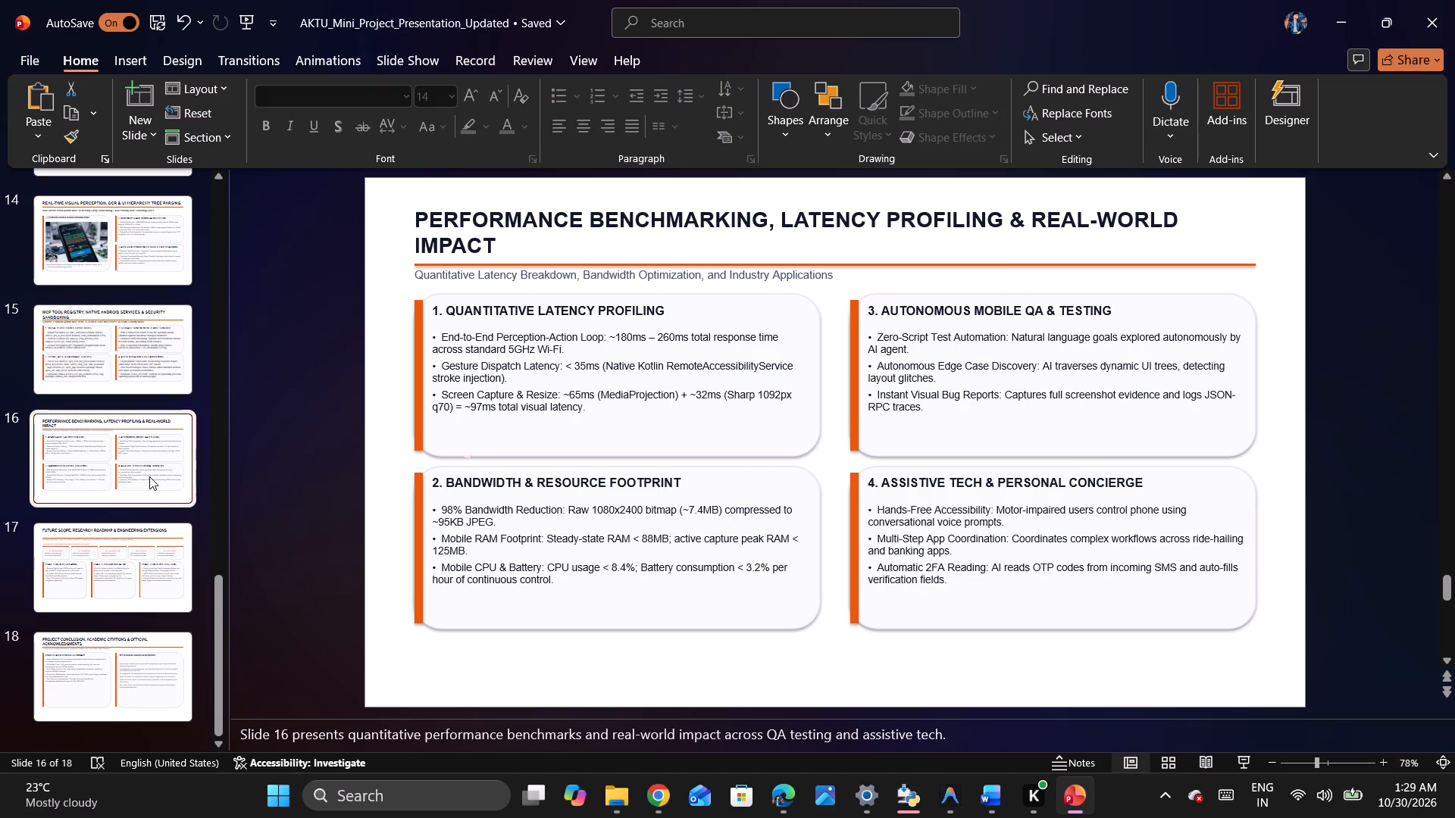
left_click(474, 248)
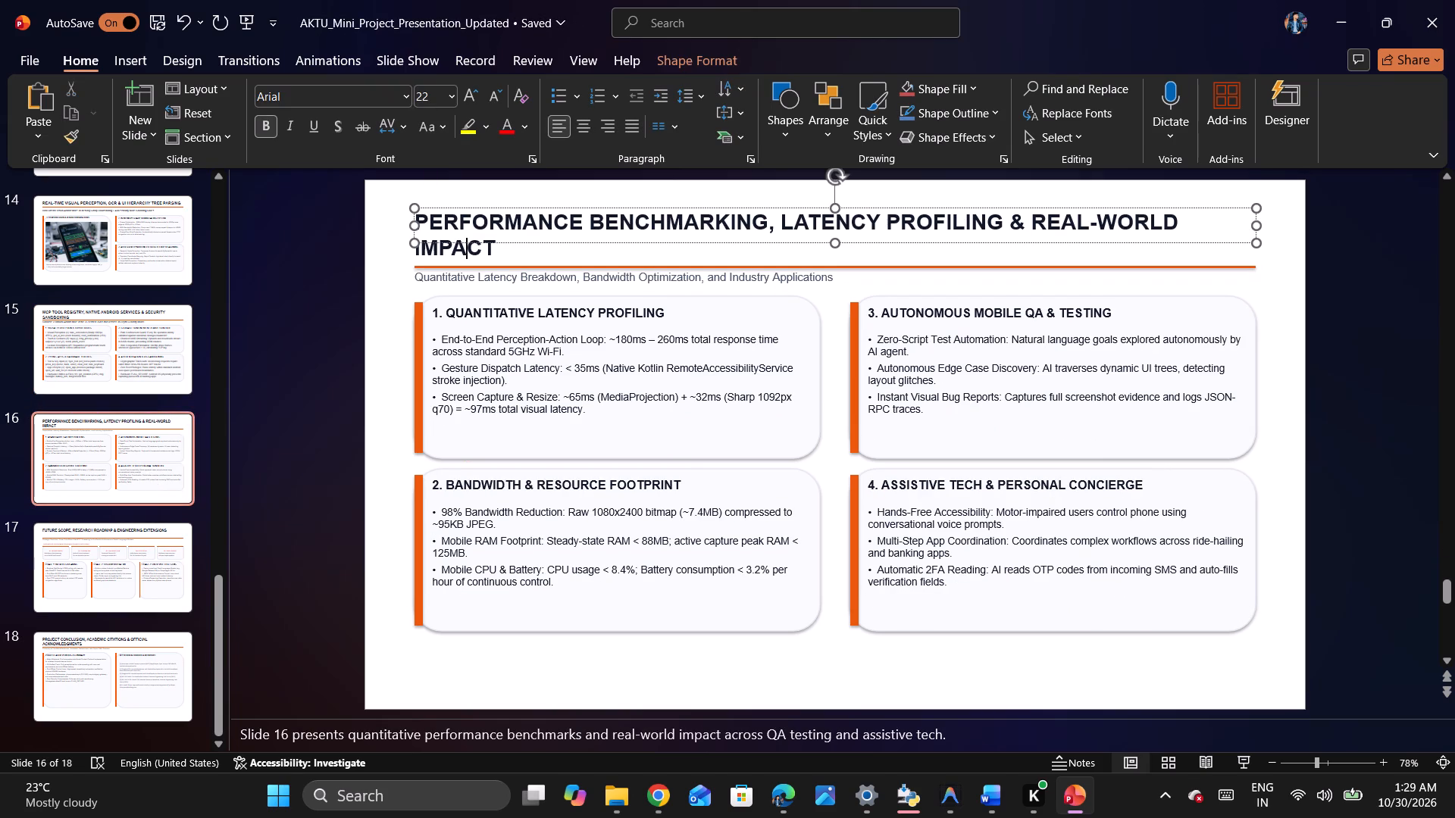
key("ctrl+a")
left_click(448, 105)
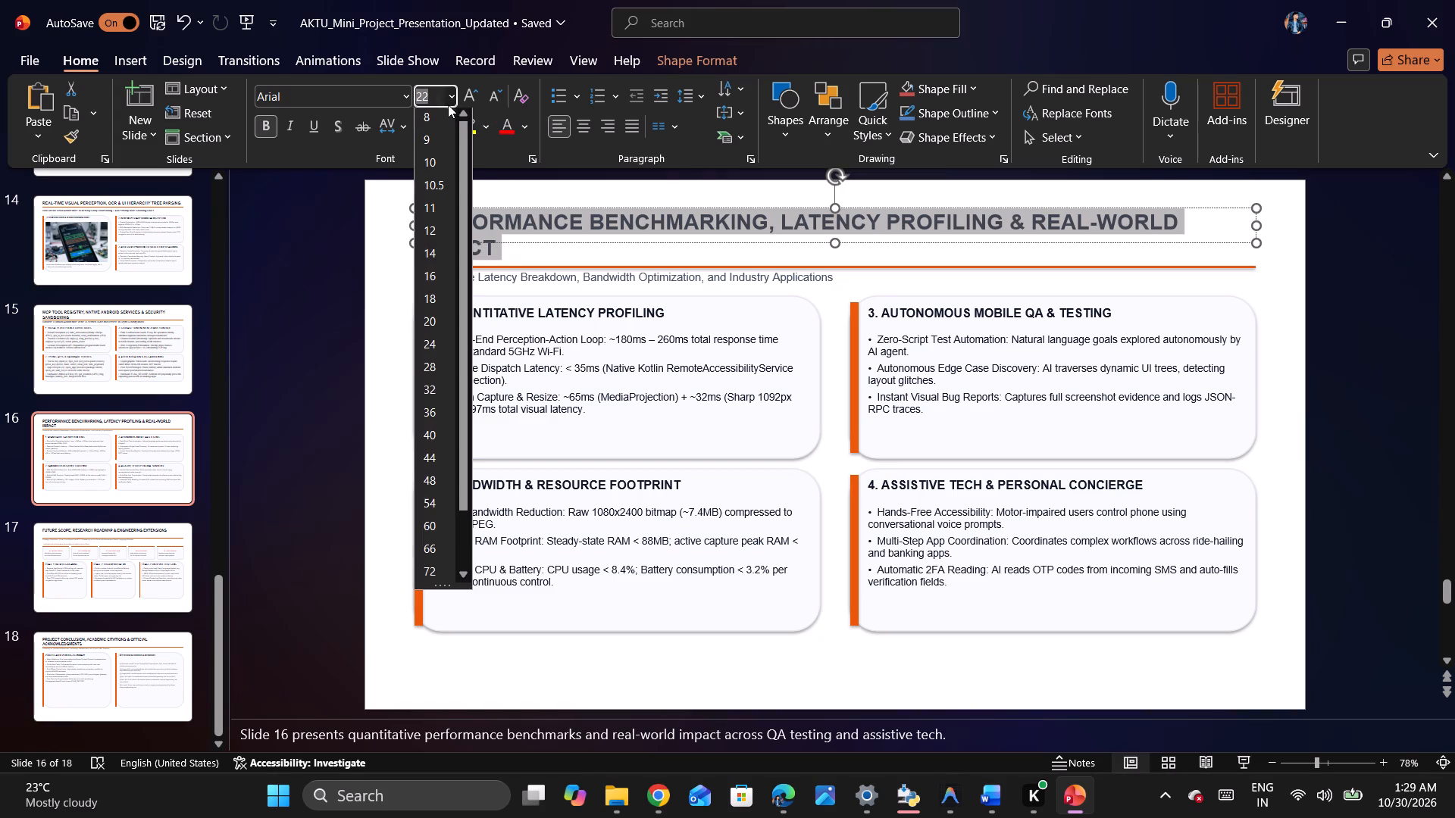
left_click(440, 344)
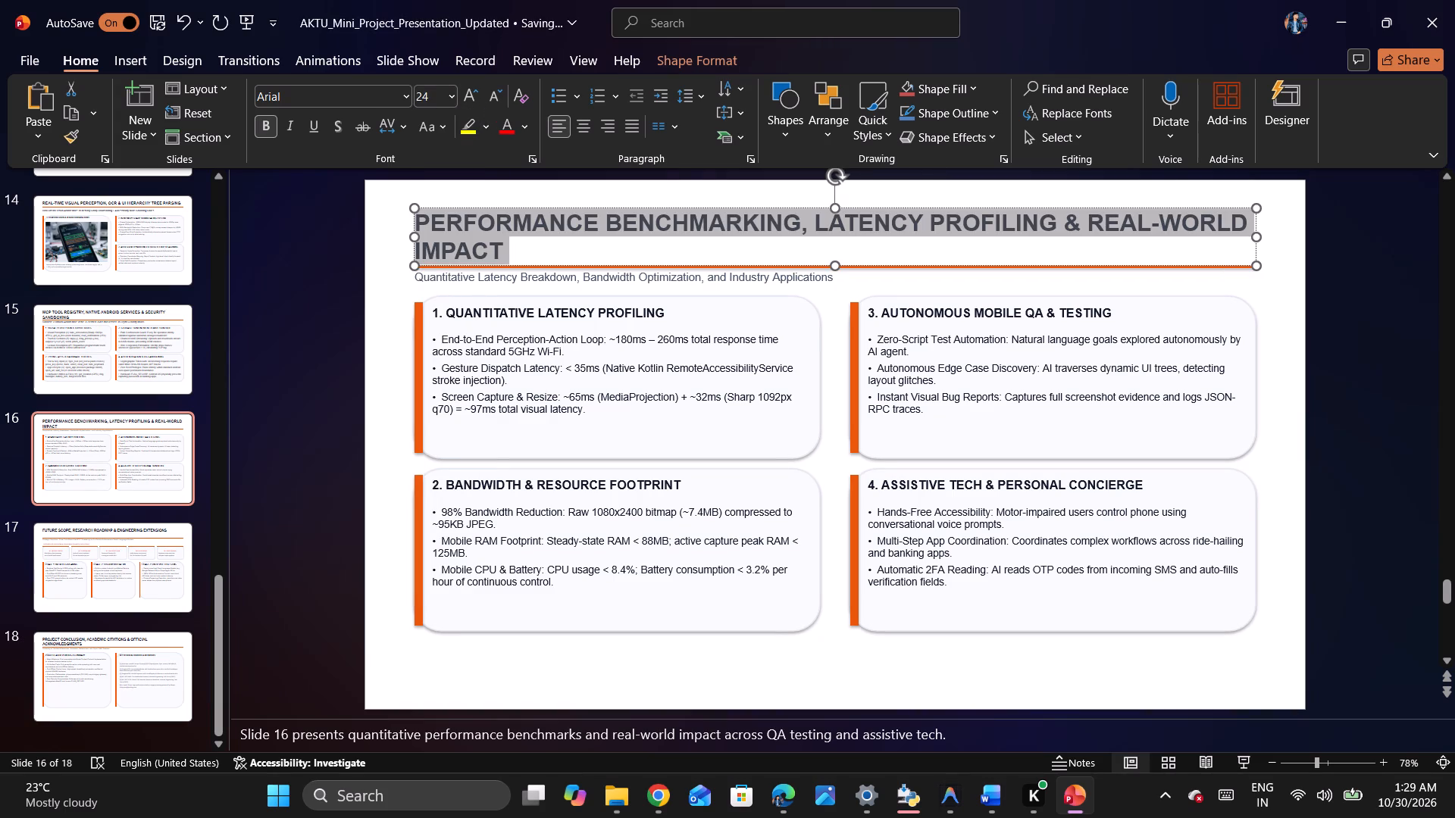
Make the subtitle beneath slide 16's divider line bold and set it to font size 14.
left_click(434, 273)
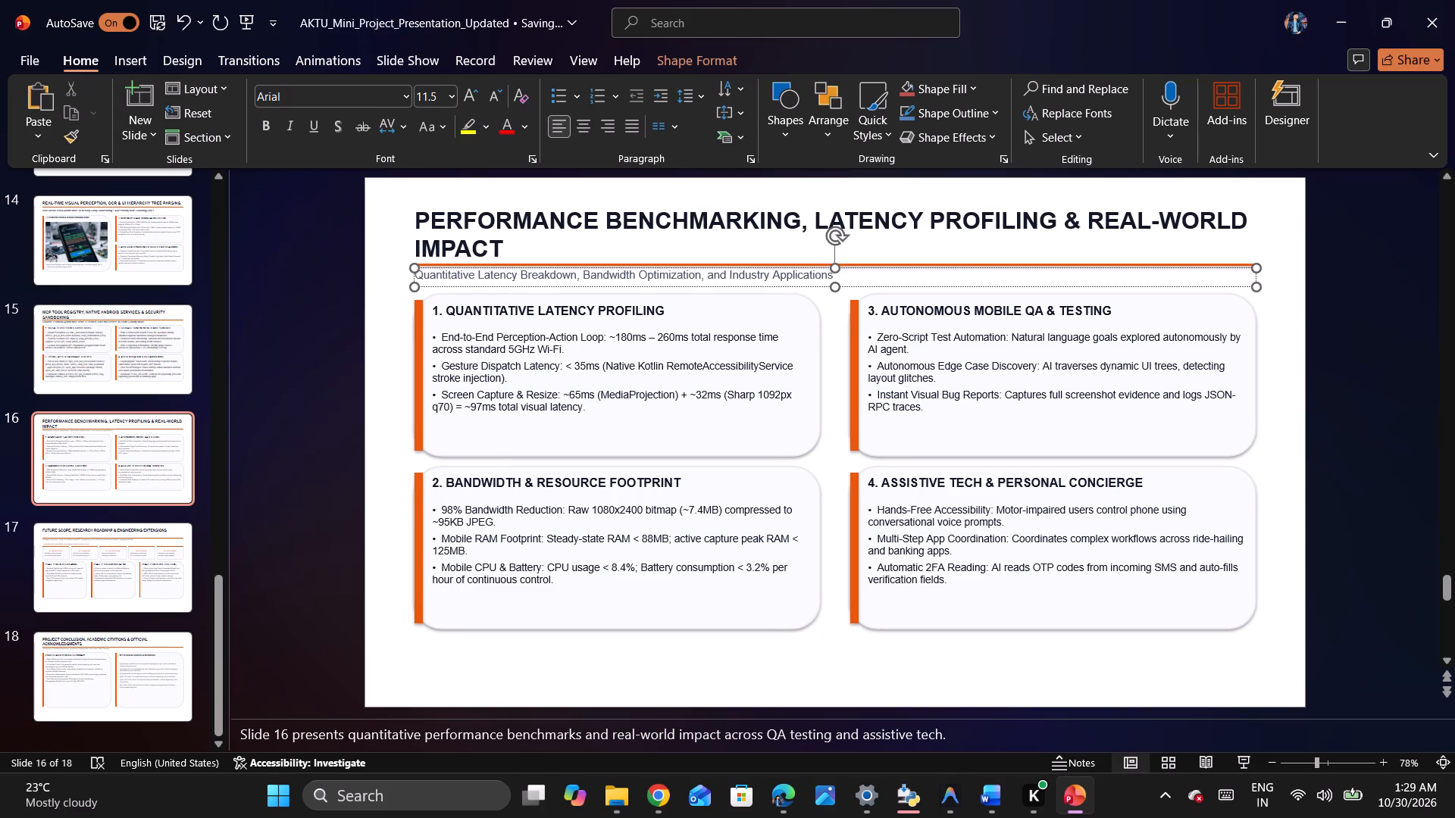
left_click(434, 273, "ctrl")
key("ctrl+a")
key("ctrl+a")
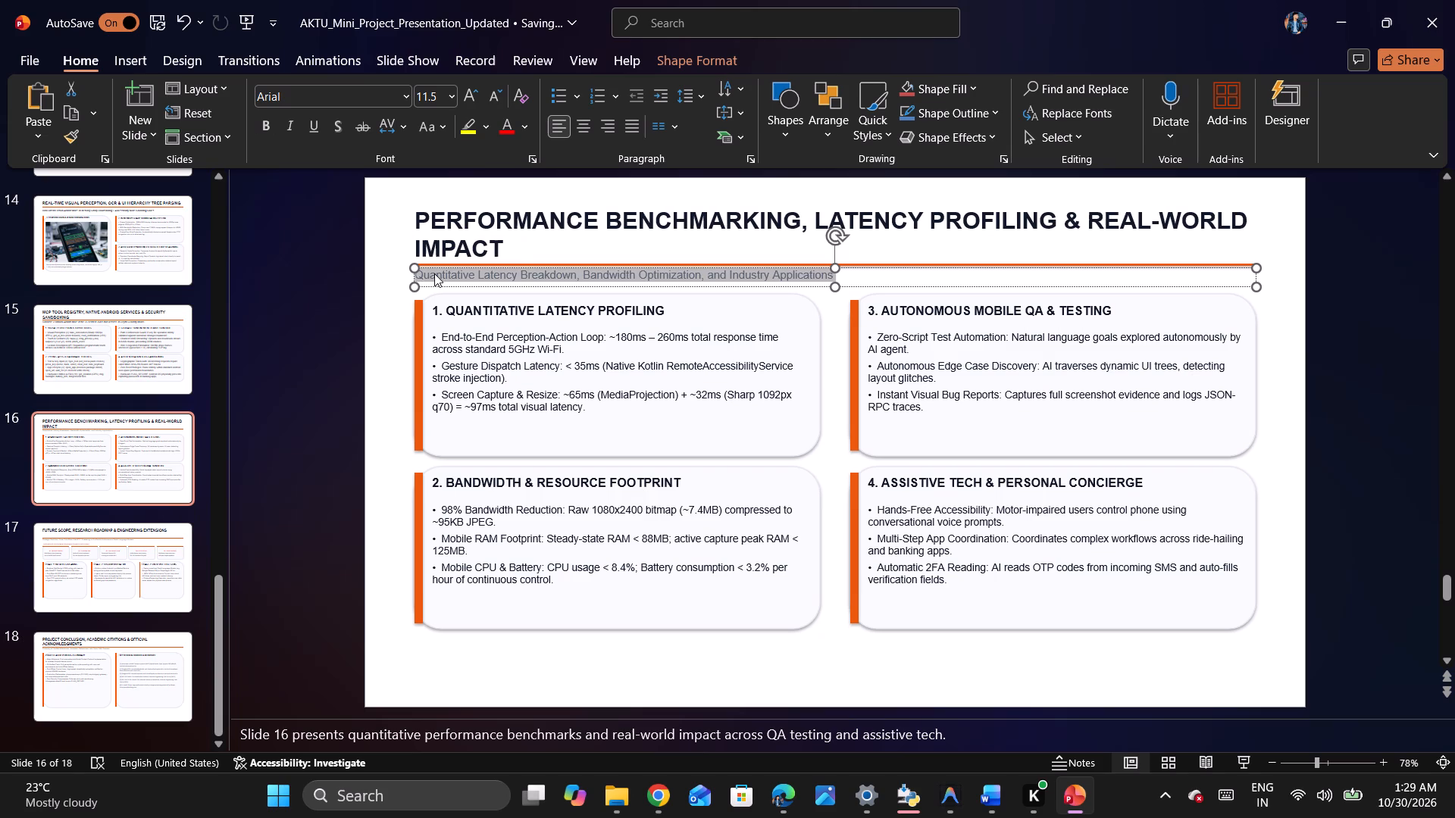
left_click(263, 124)
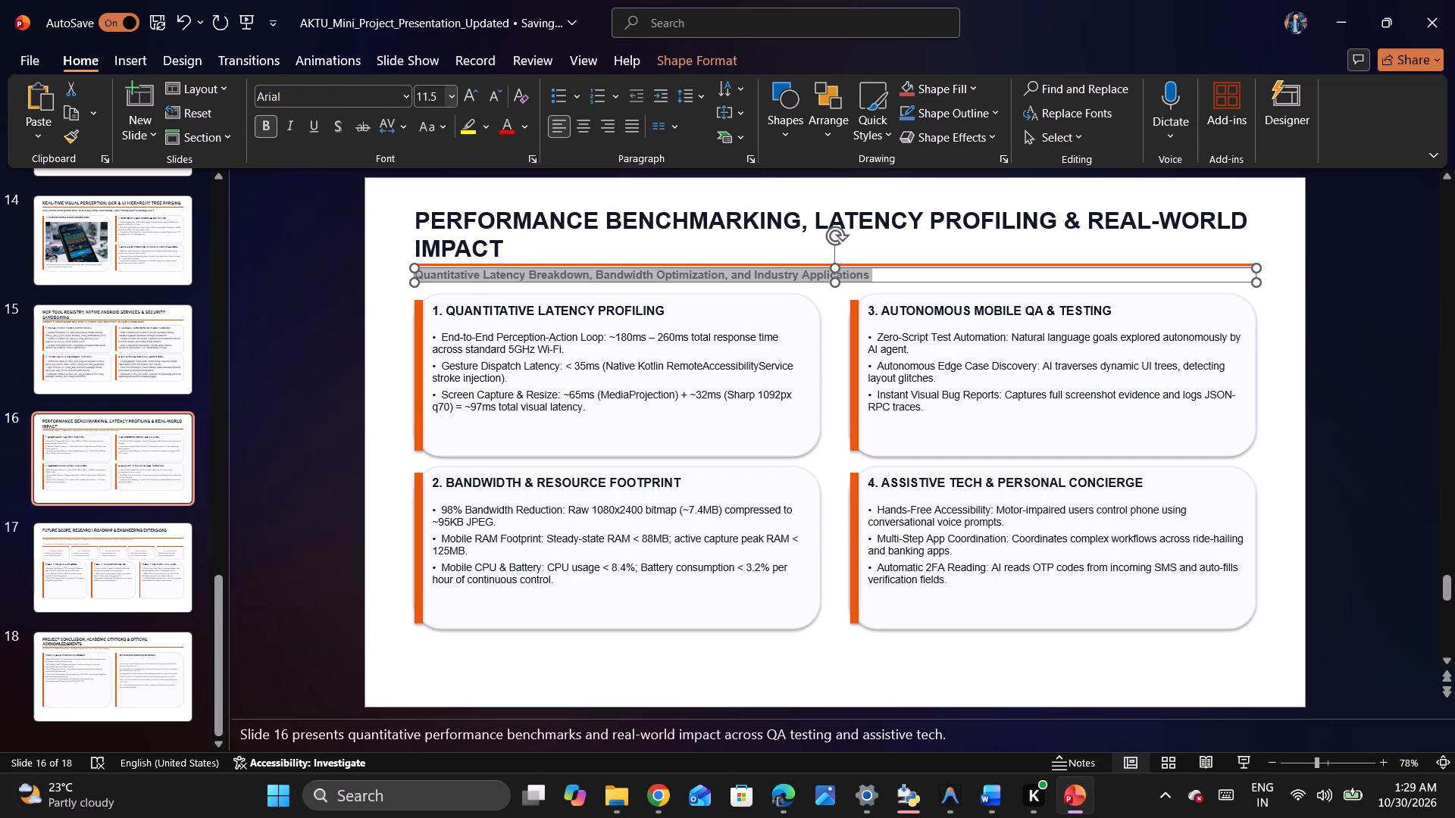
left_click(446, 98)
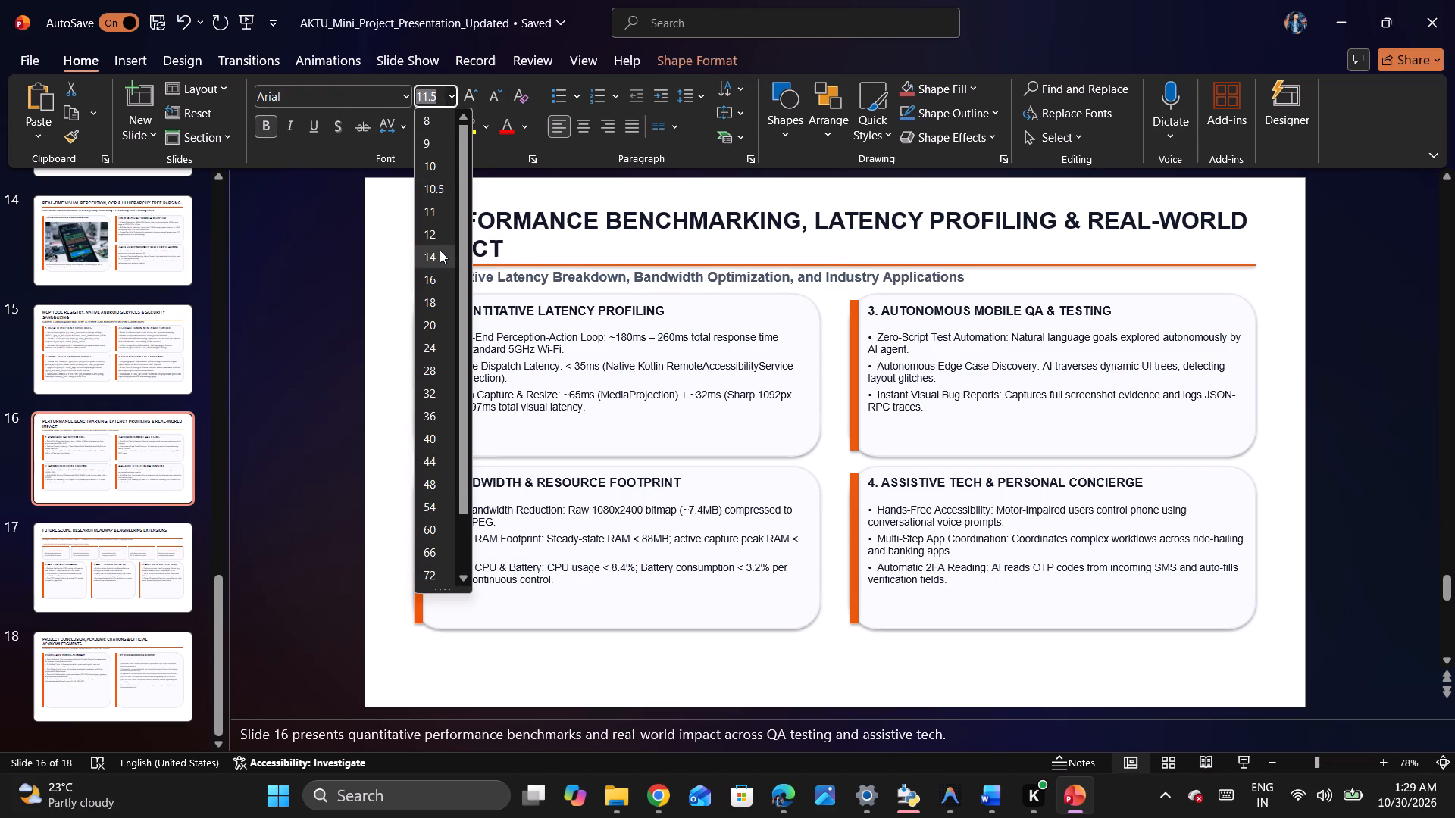
left_click(438, 251)
Set the "Future Scope, Research Roadmap & Engineering Extensions" title on slide 17 to font size 24.
left_click(108, 342)
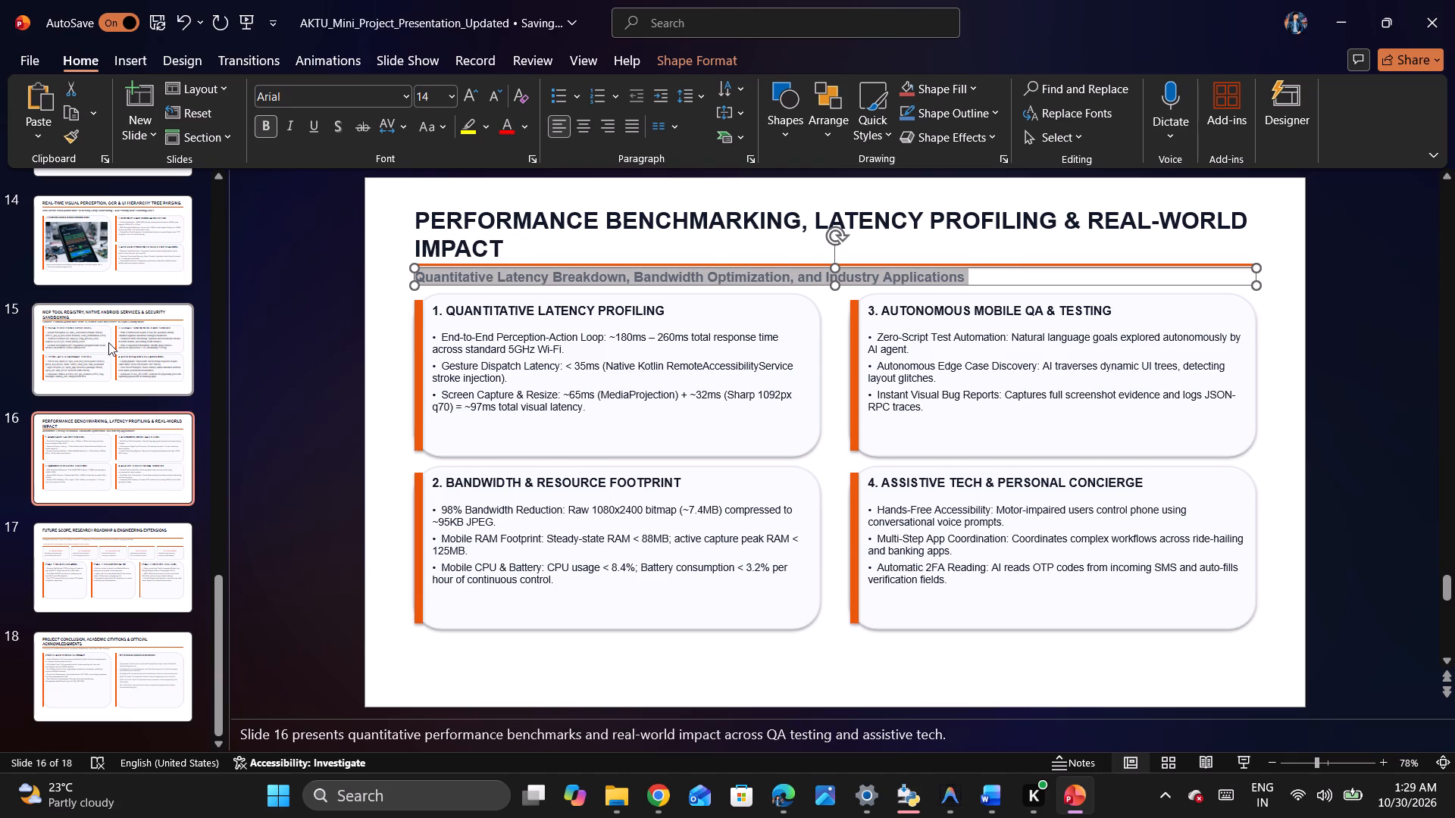
left_click(117, 441)
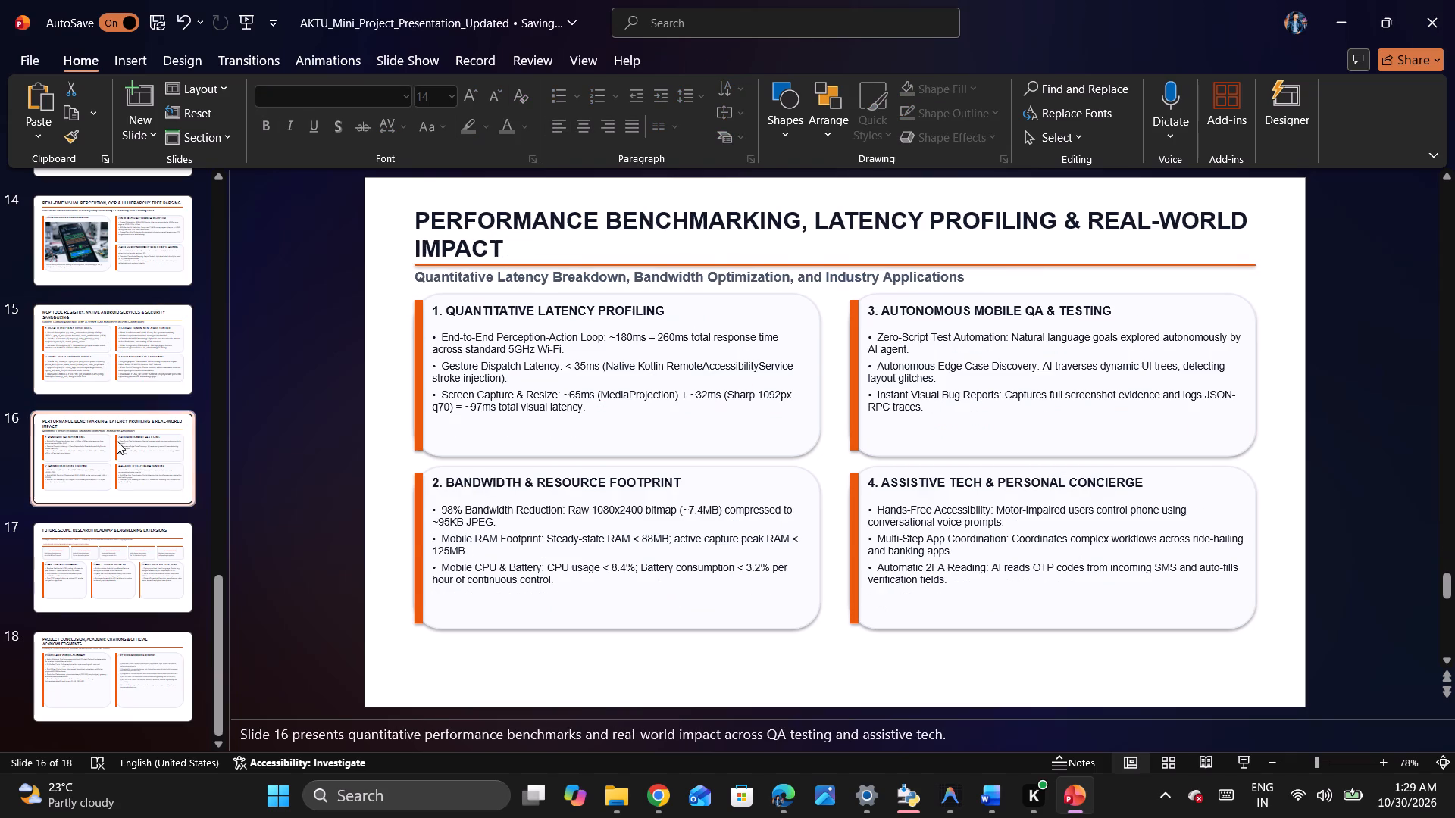
left_click(130, 554)
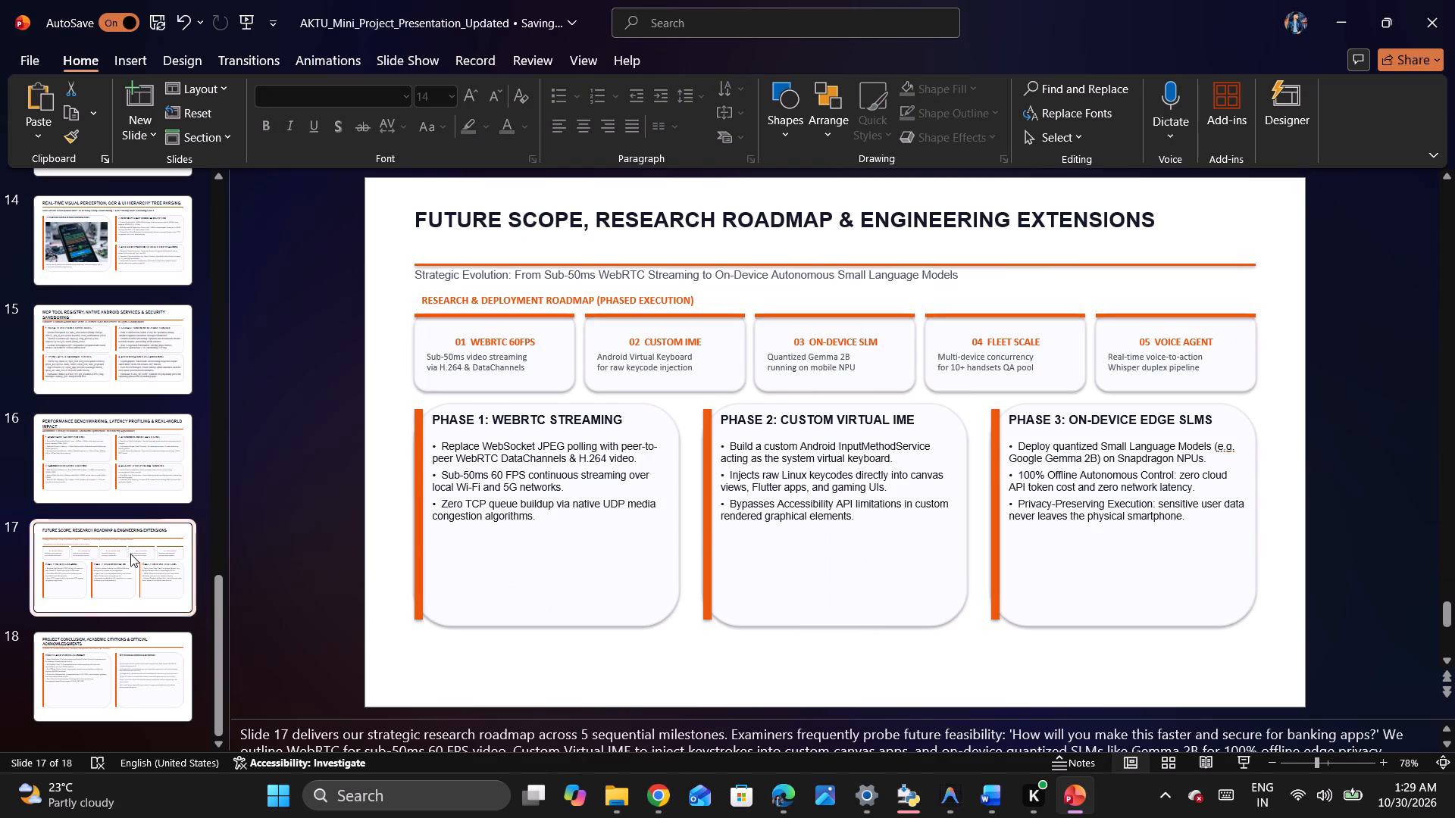
left_click(514, 221)
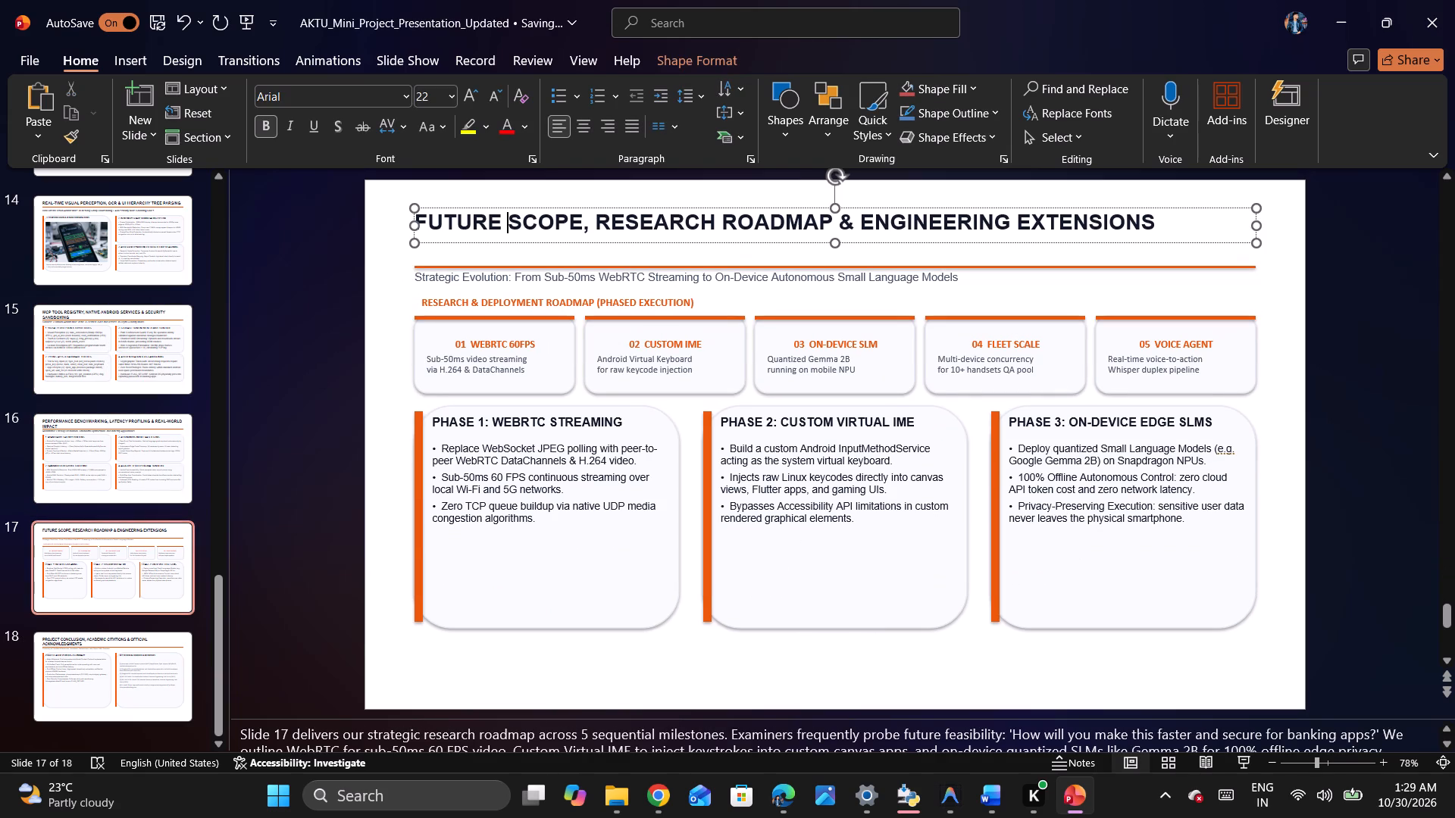
key("ctrl+a")
left_click(514, 221)
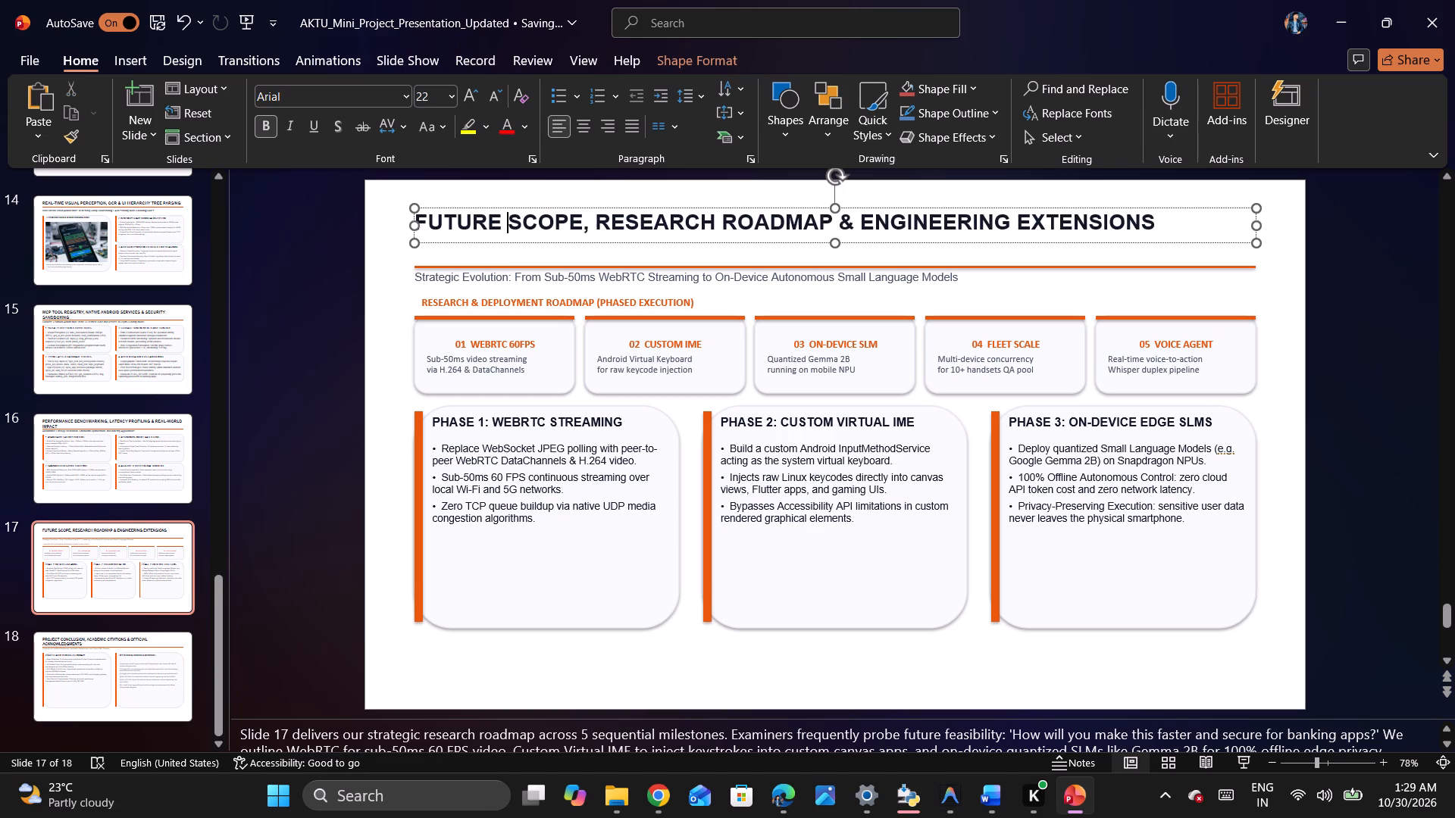
key("ctrl+a")
right_click(514, 221)
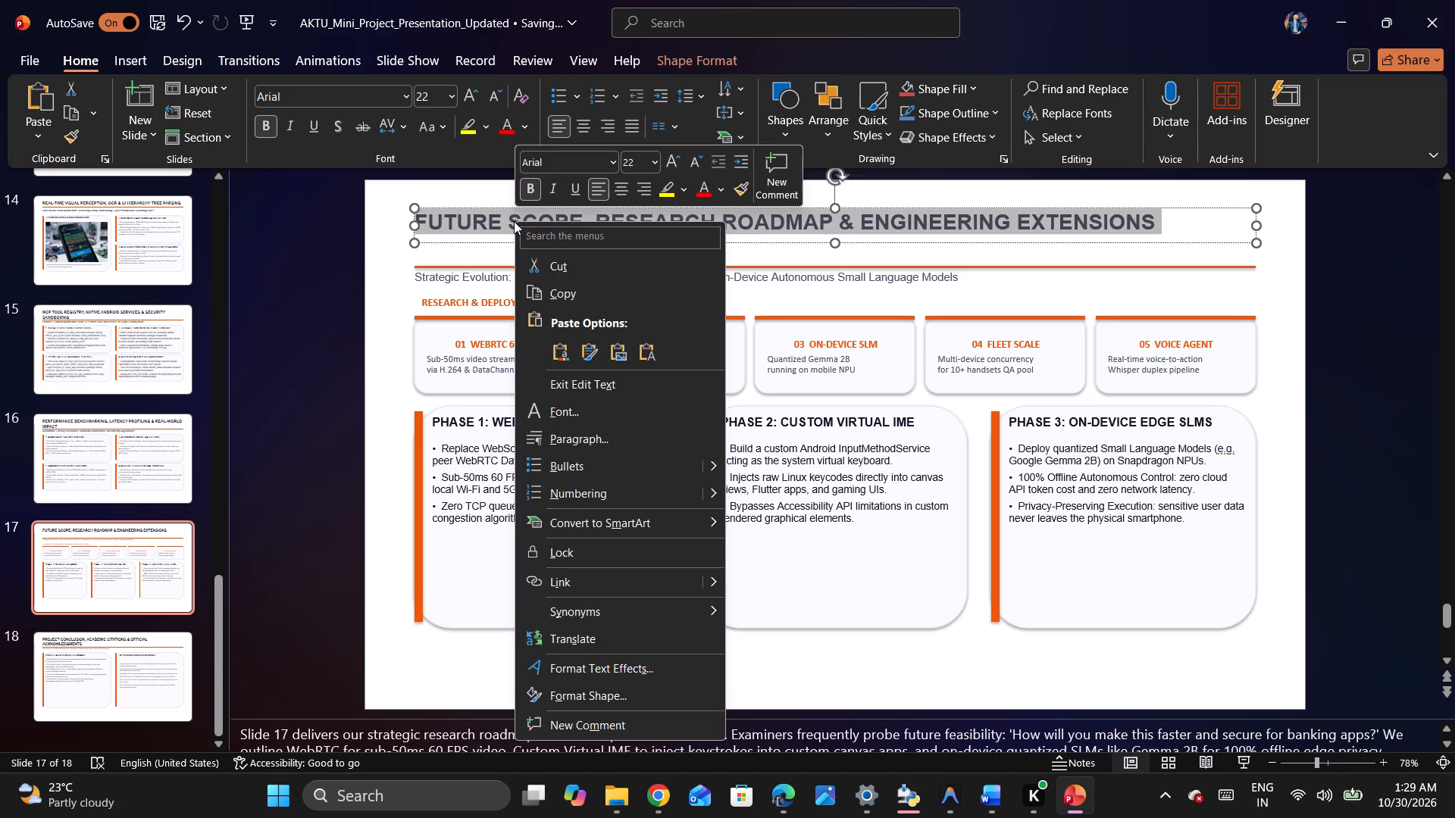
left_click(650, 167)
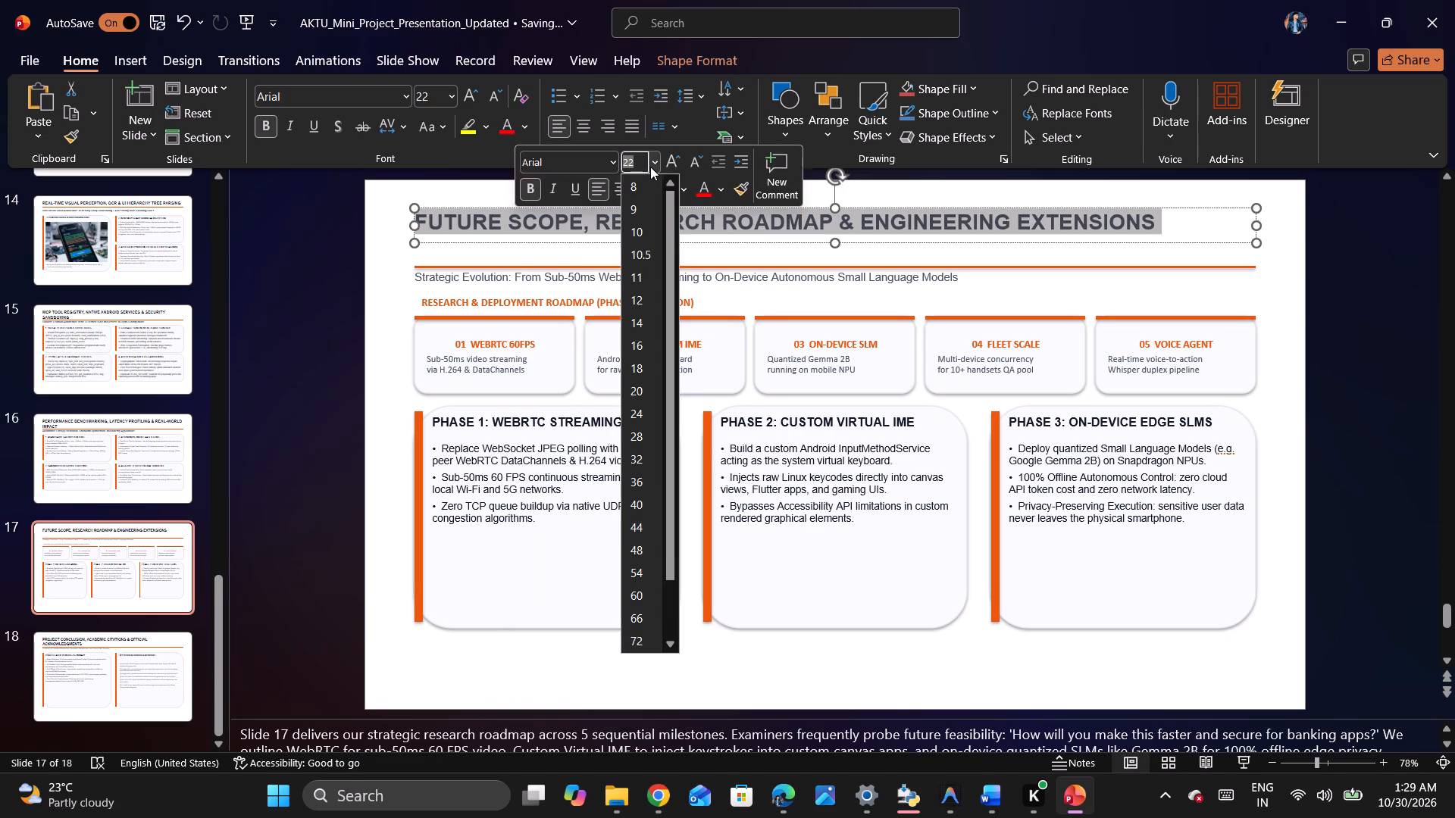
left_click(639, 411)
left_click(394, 277)
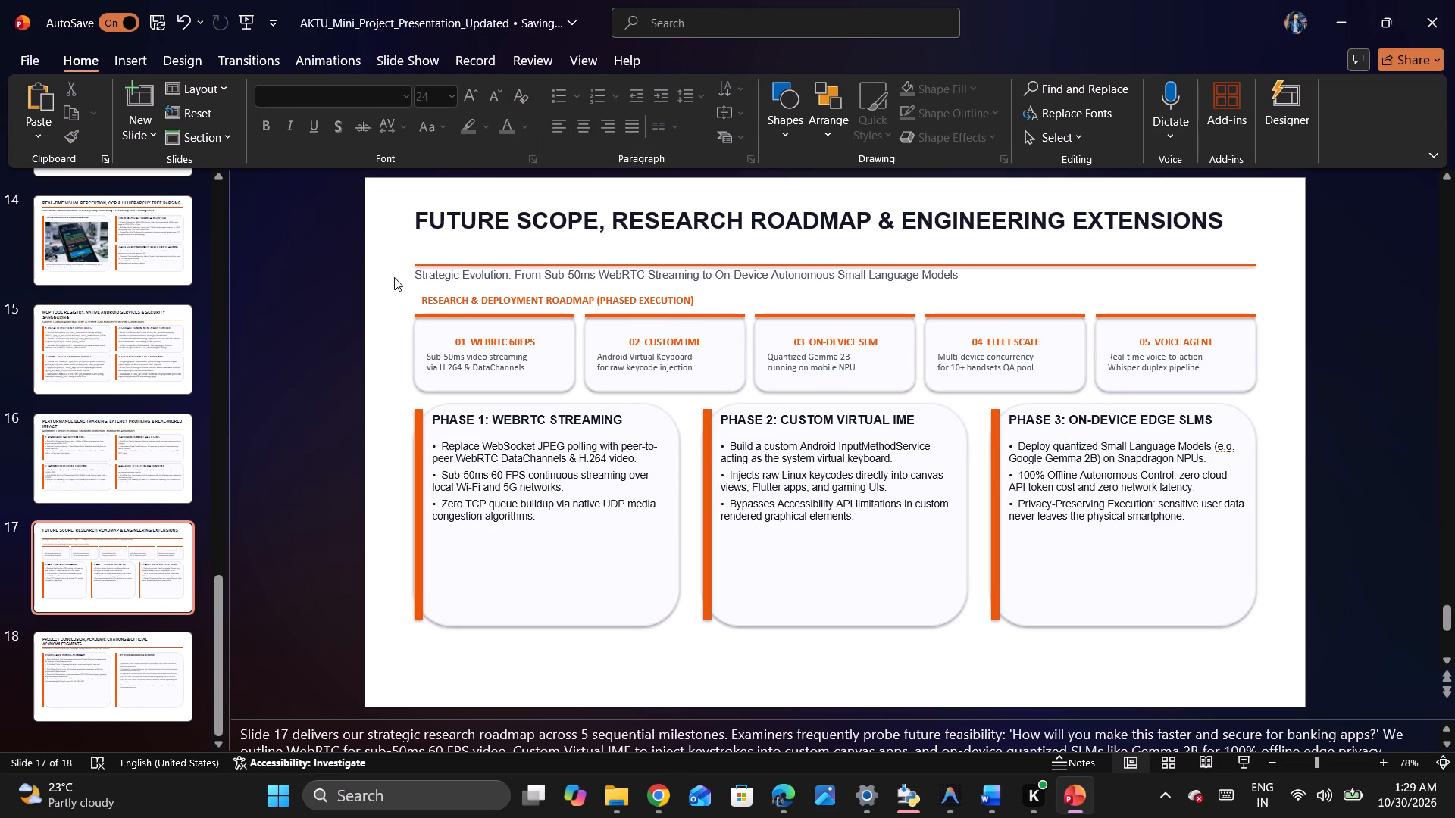
Move the orange divider line on slide 17 slightly up, closer to the title.
left_click(515, 263)
left_click(515, 263)
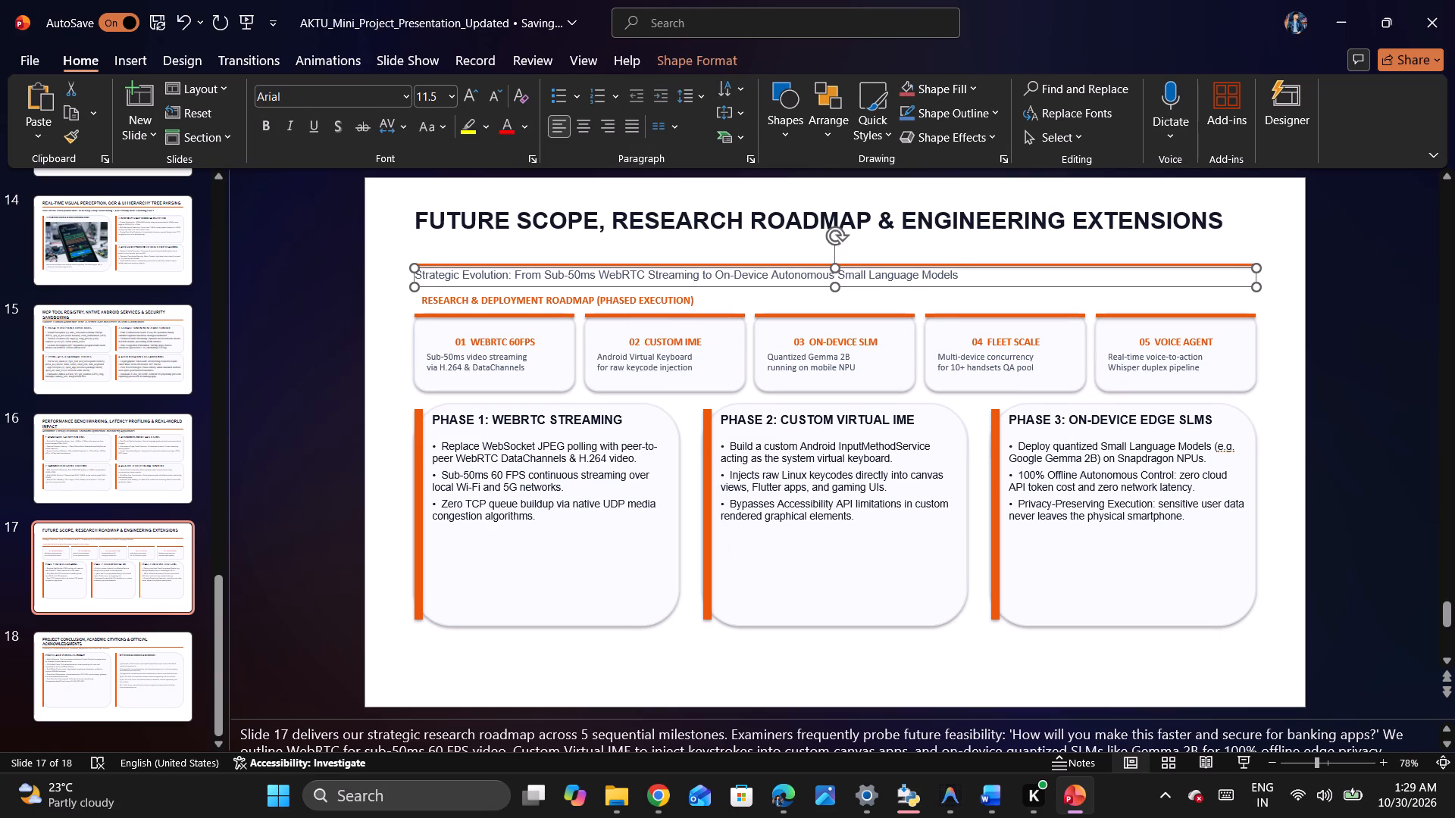
left_click(513, 259)
left_click_drag(513, 259, 510, 248)
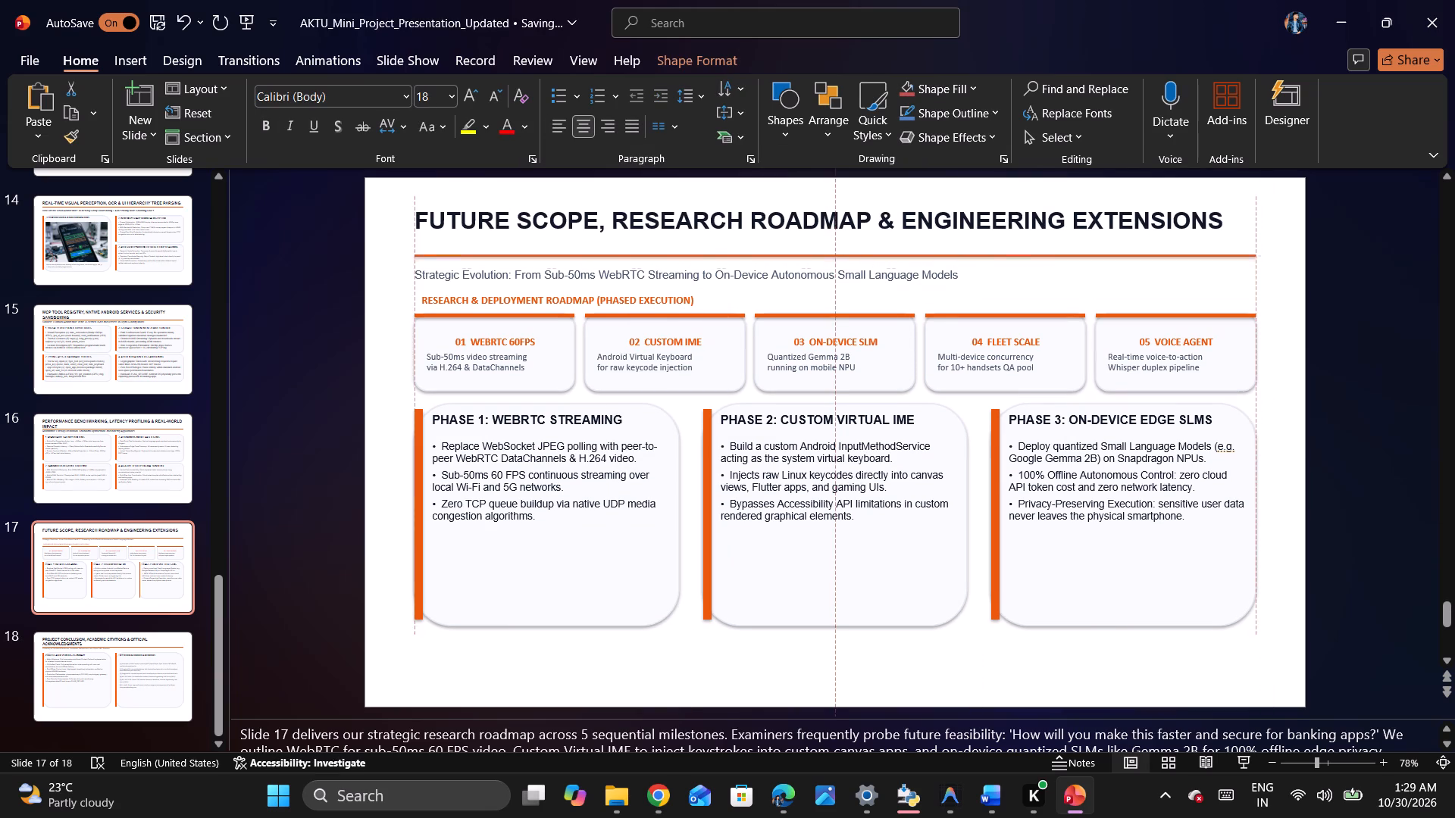
Move the orange divider line on slide 17 further up, just beneath the title.
left_click_drag(510, 248, 509, 238)
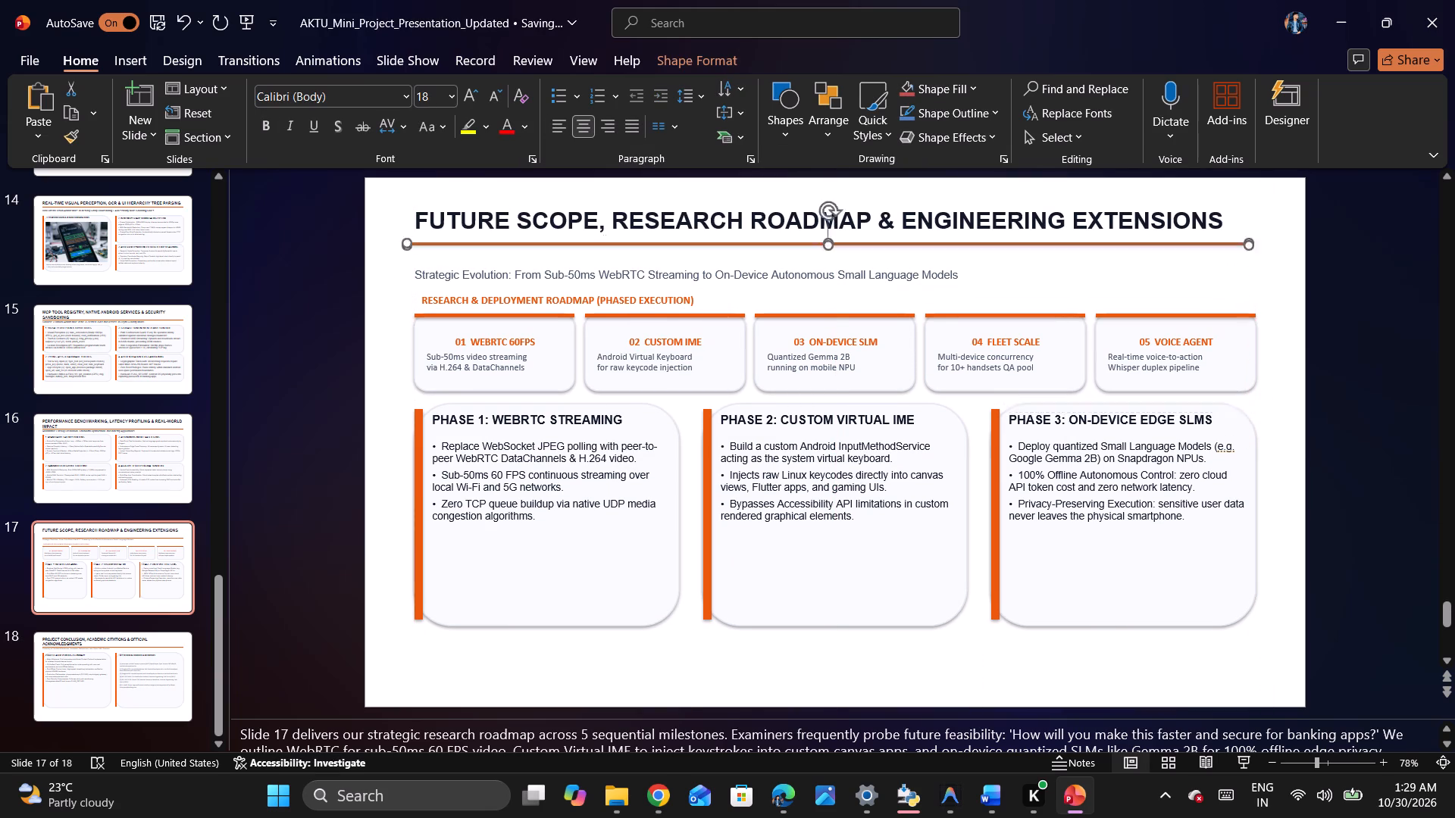
Set the "Strategic Evolution" subtitle on slide 17 to font size 14.
left_click(505, 288)
left_click(502, 274)
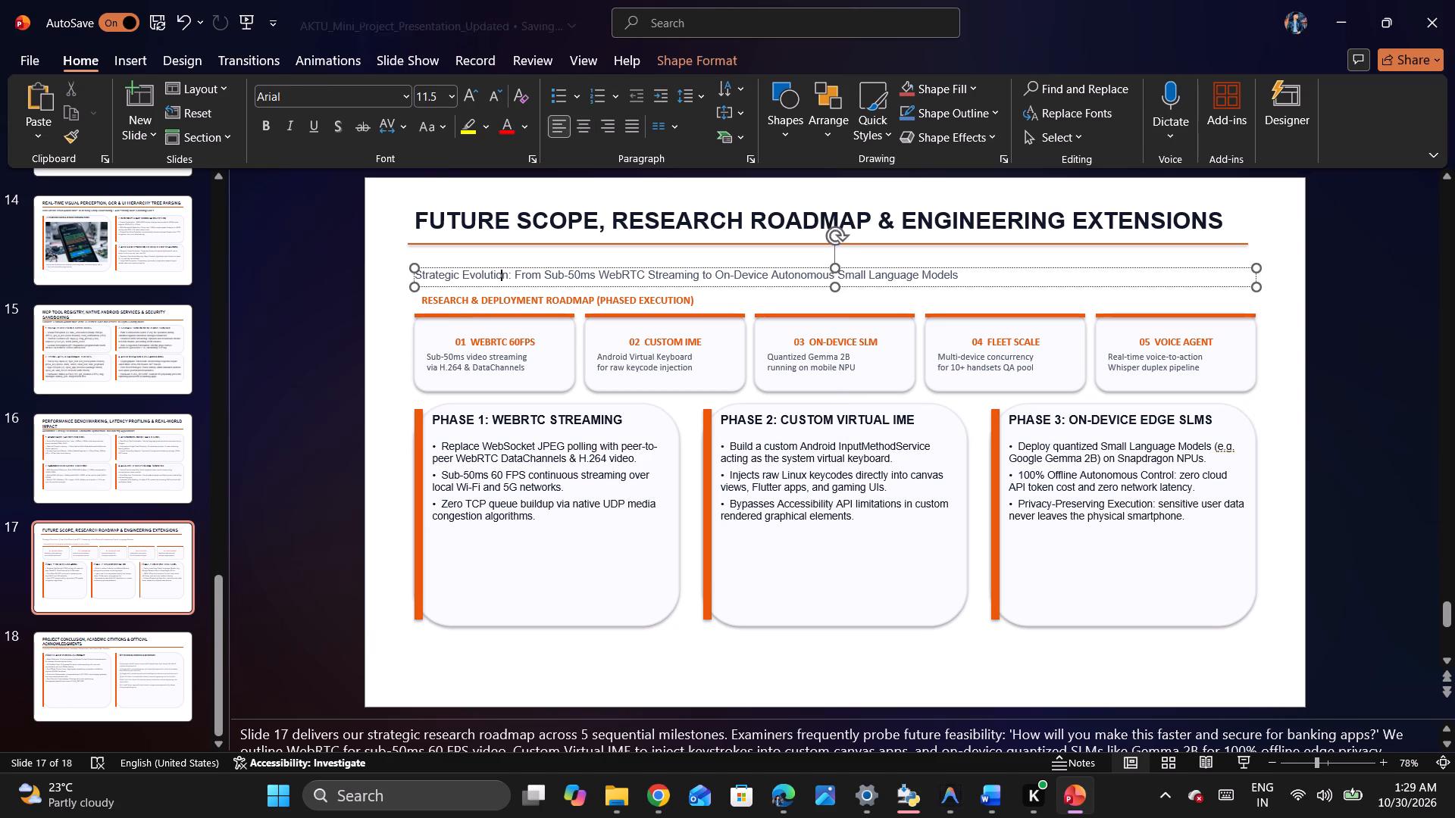
key("ctrl+a")
right_click(502, 274)
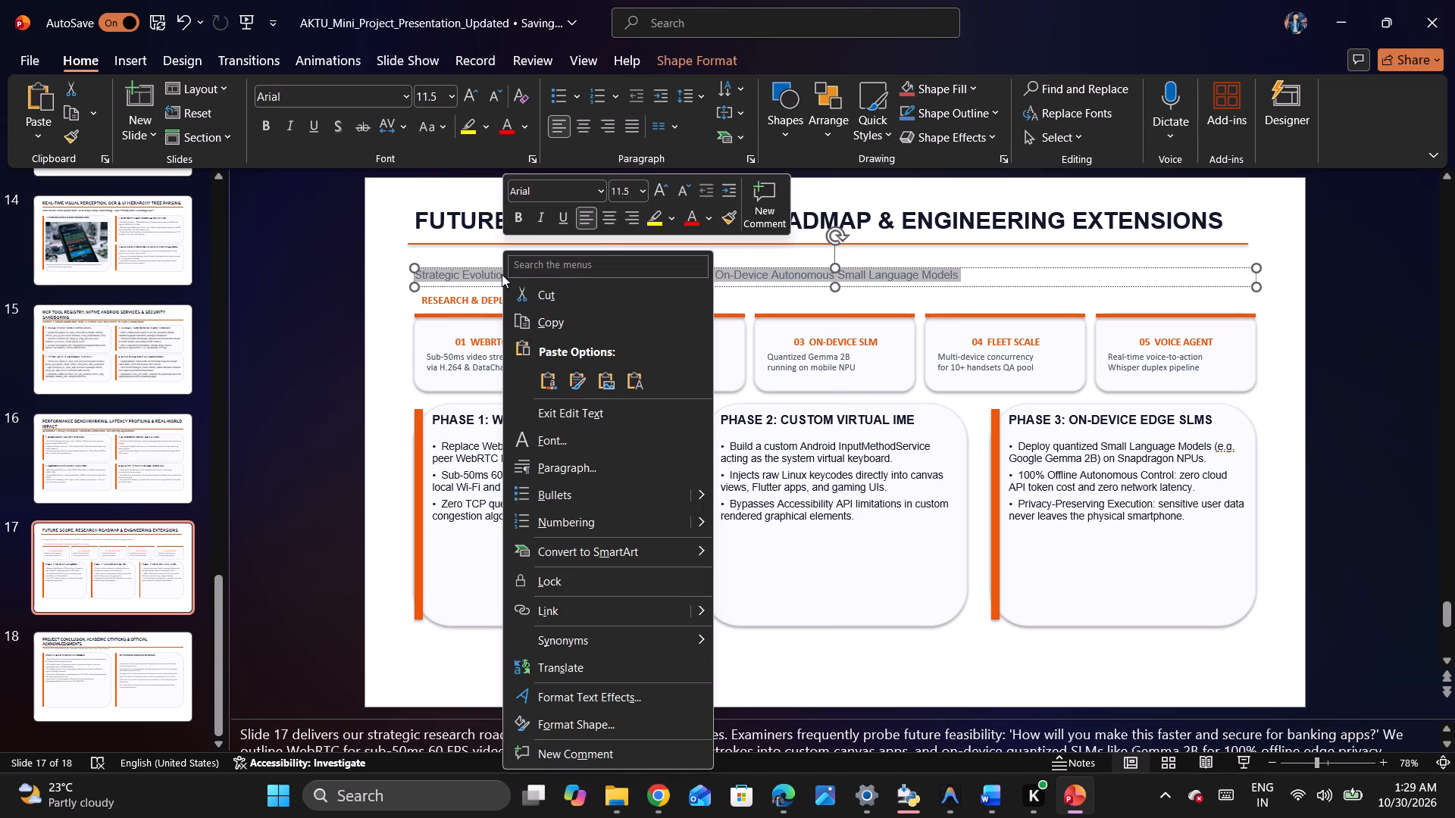
left_click(640, 192)
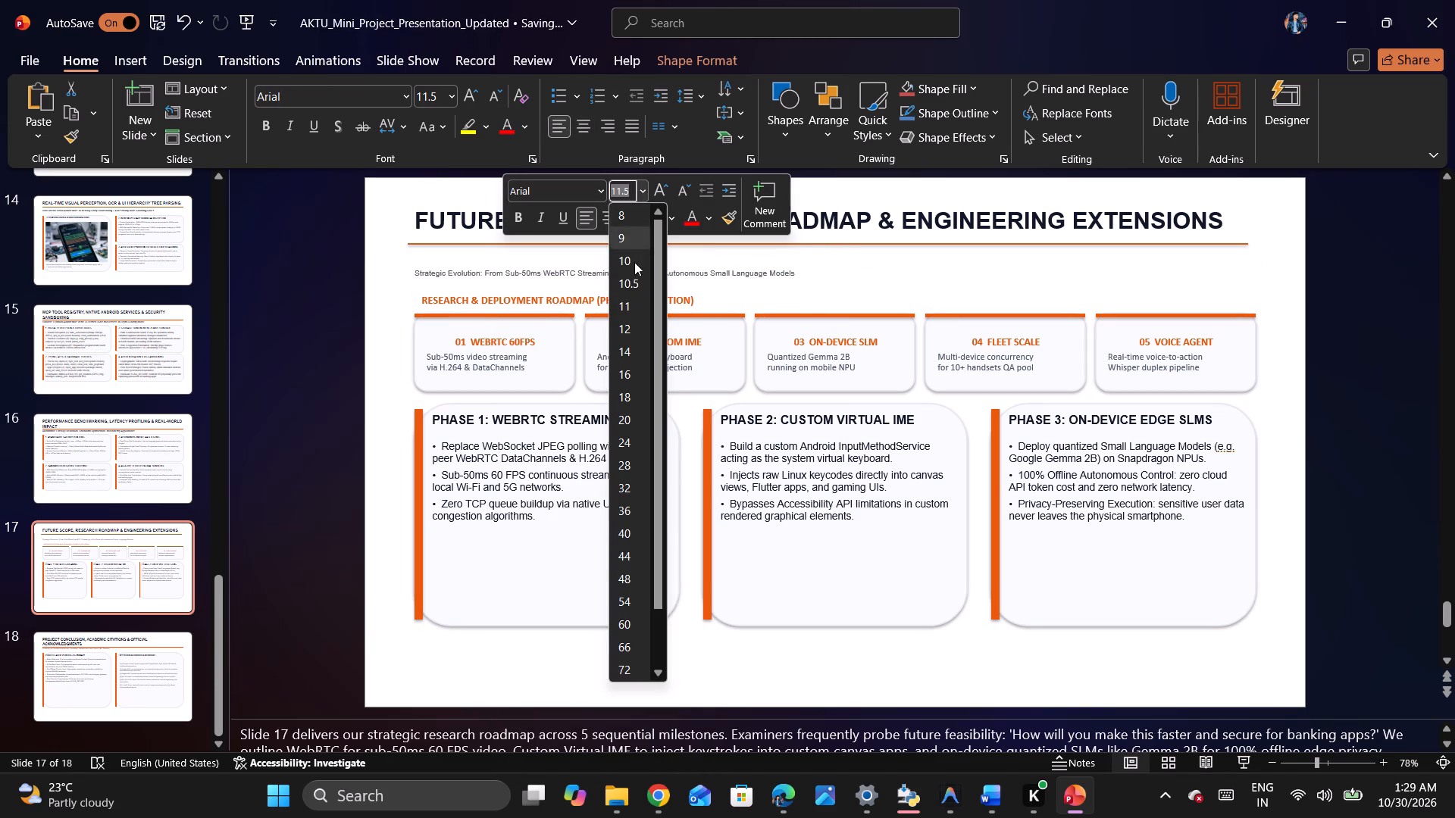
left_click(625, 351)
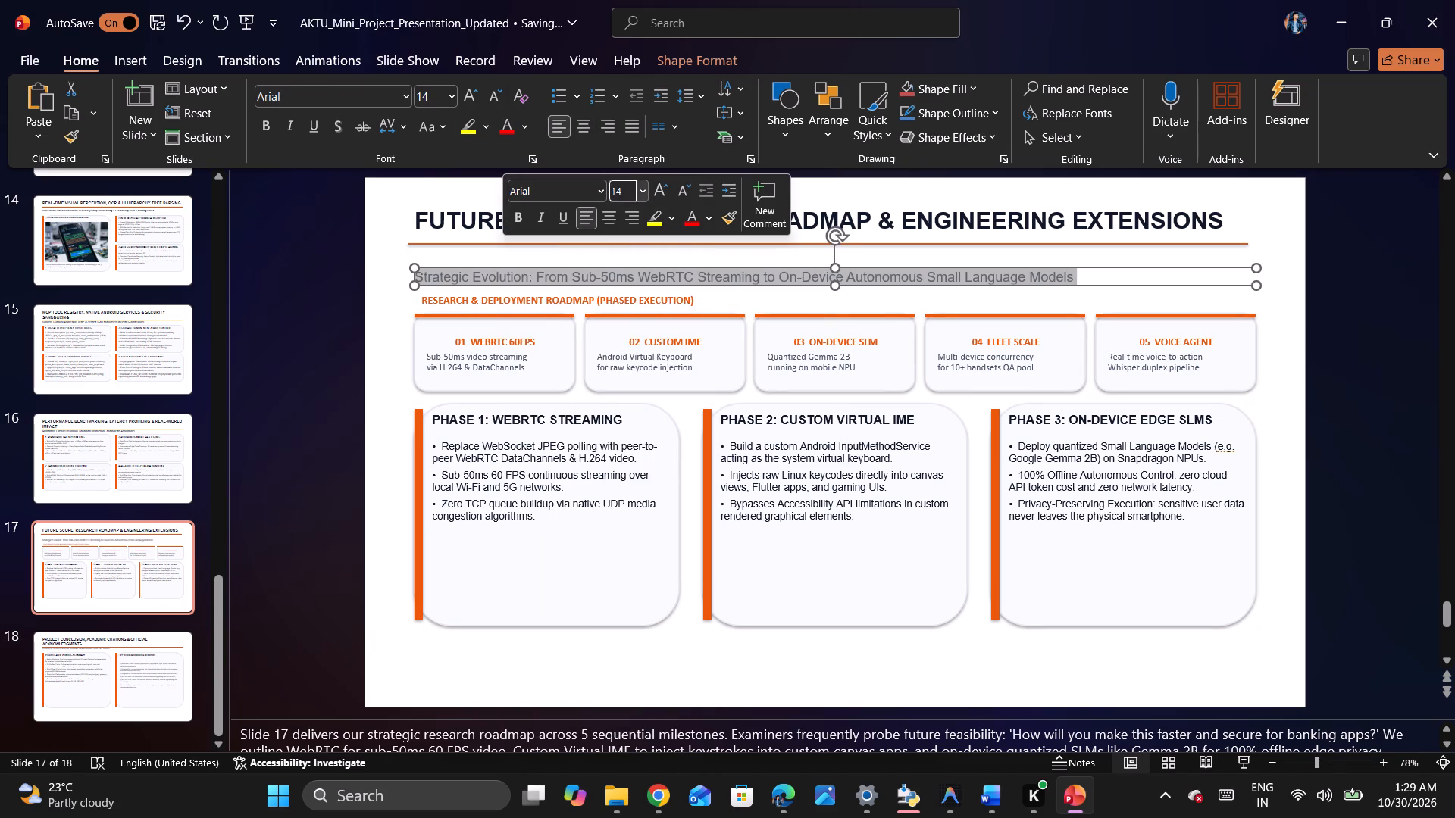
Move slide 17's subtitle slightly up, close beneath the orange divider line.
left_click(1128, 279)
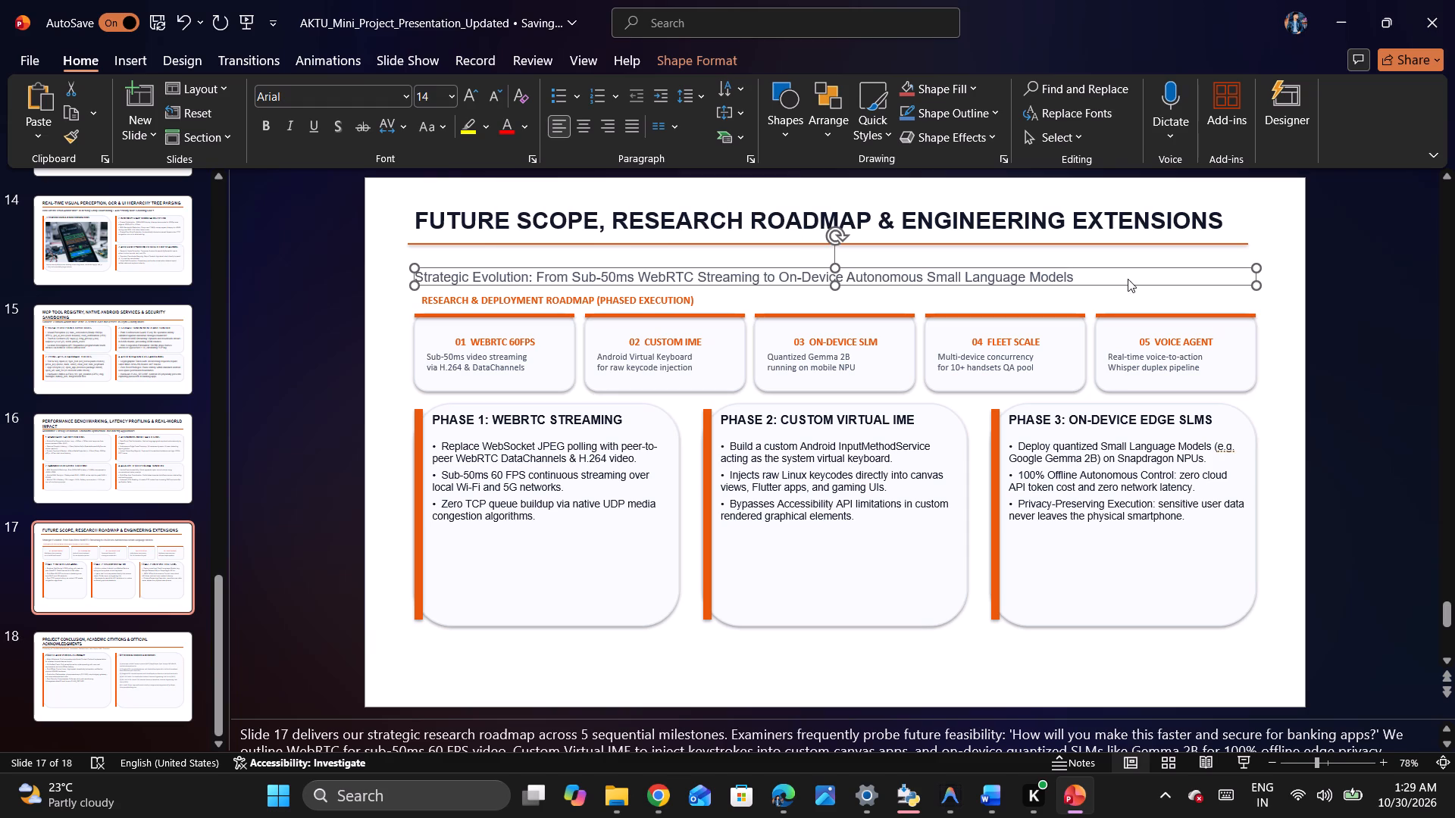
left_click_drag(1128, 279, 1127, 271)
left_click(1127, 271)
left_click_drag(1125, 279, 1125, 267)
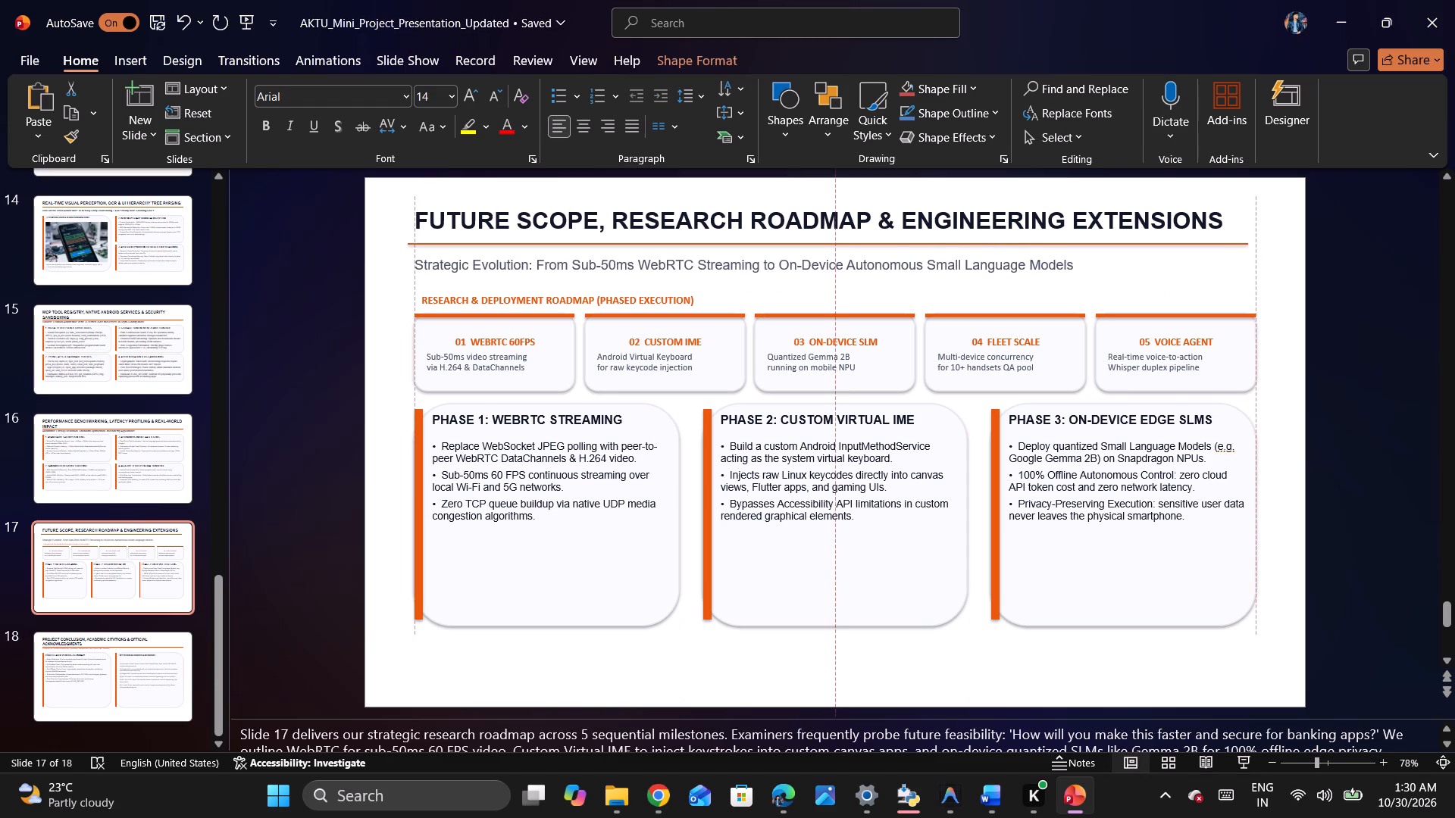
left_click_drag(1125, 267, 1125, 267)
Make slide 17's "Strategic Evolution" subtitle bold.
left_click(1045, 259)
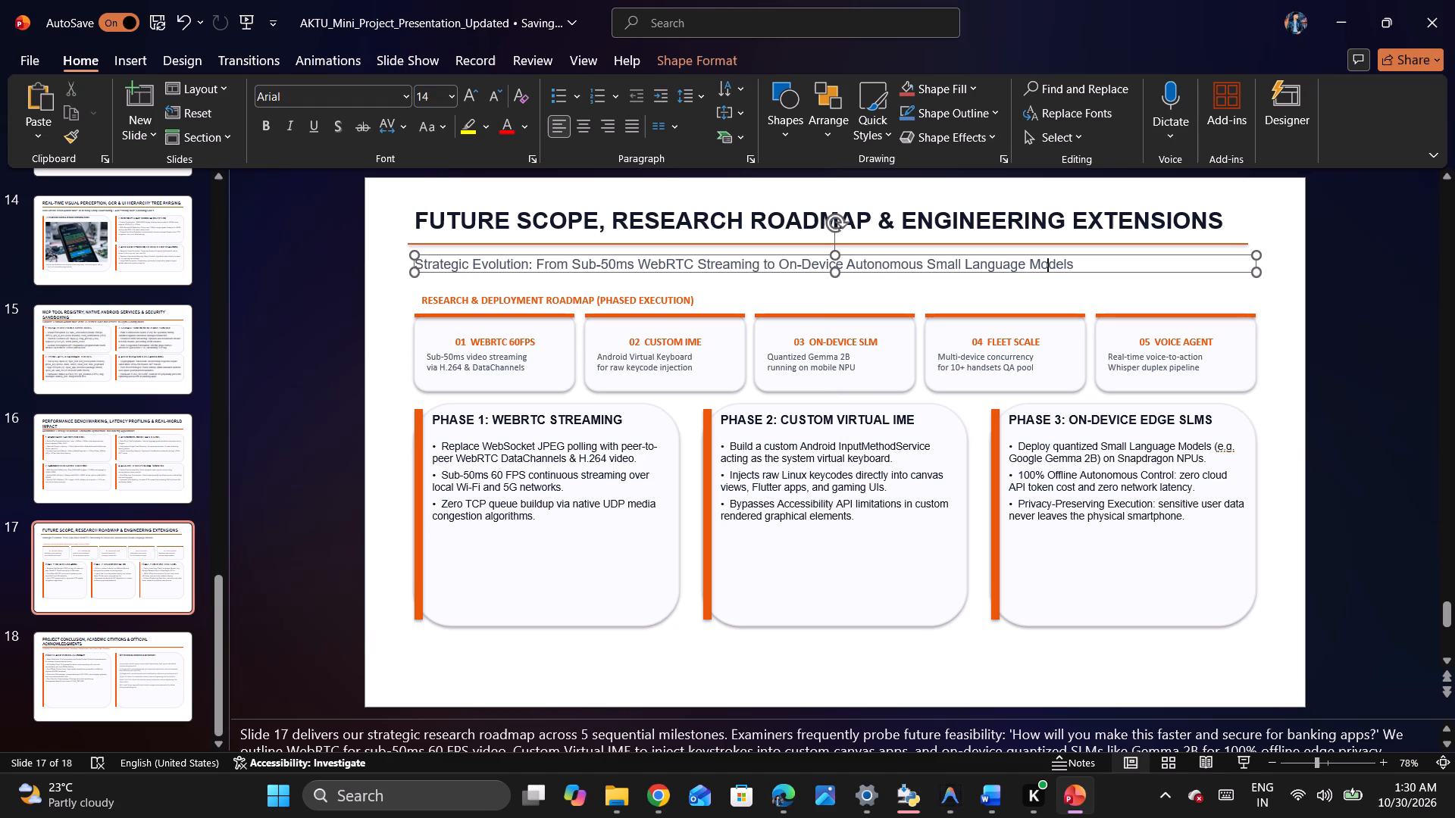
key("ctrl+a")
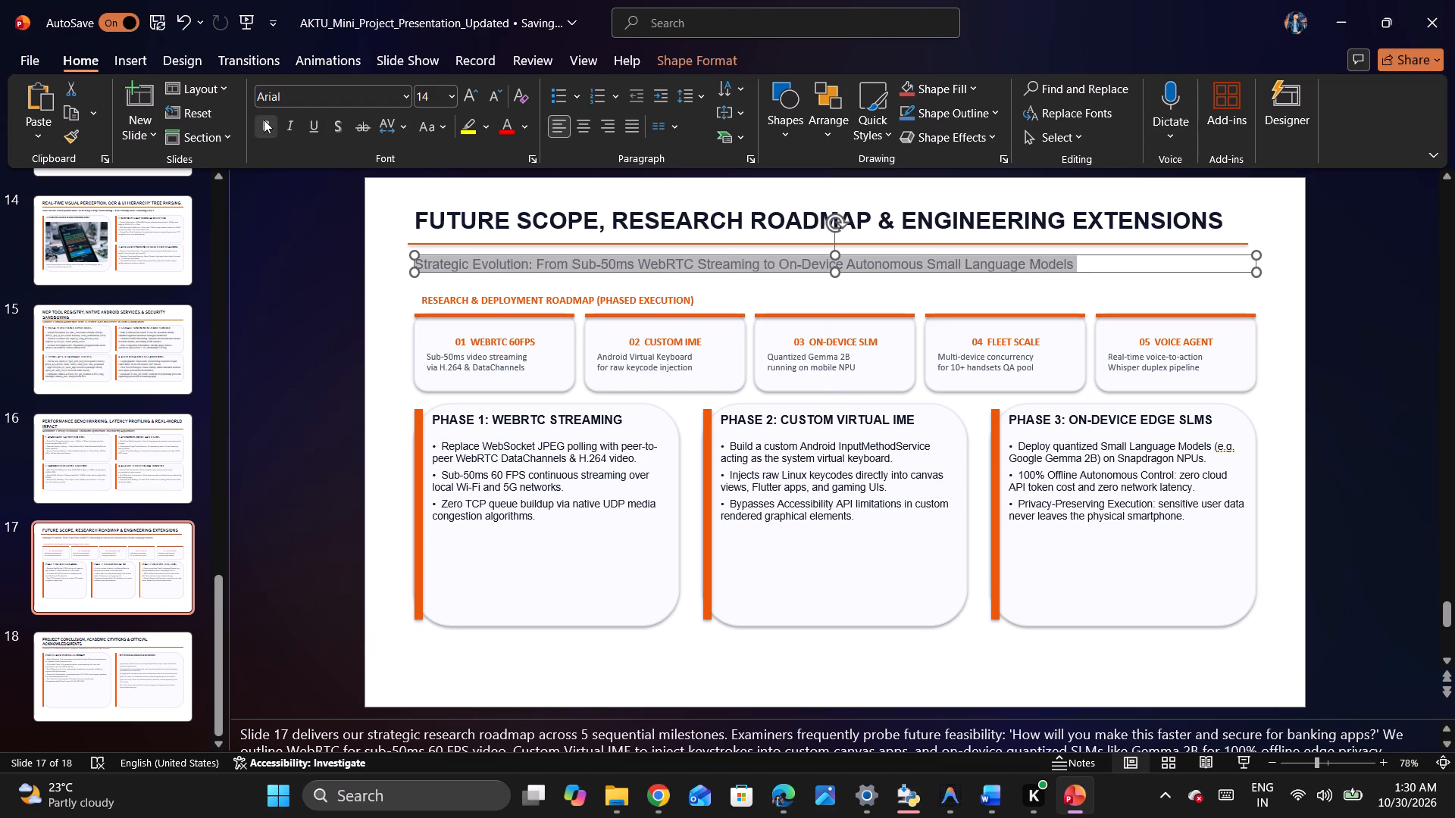
left_click(268, 125)
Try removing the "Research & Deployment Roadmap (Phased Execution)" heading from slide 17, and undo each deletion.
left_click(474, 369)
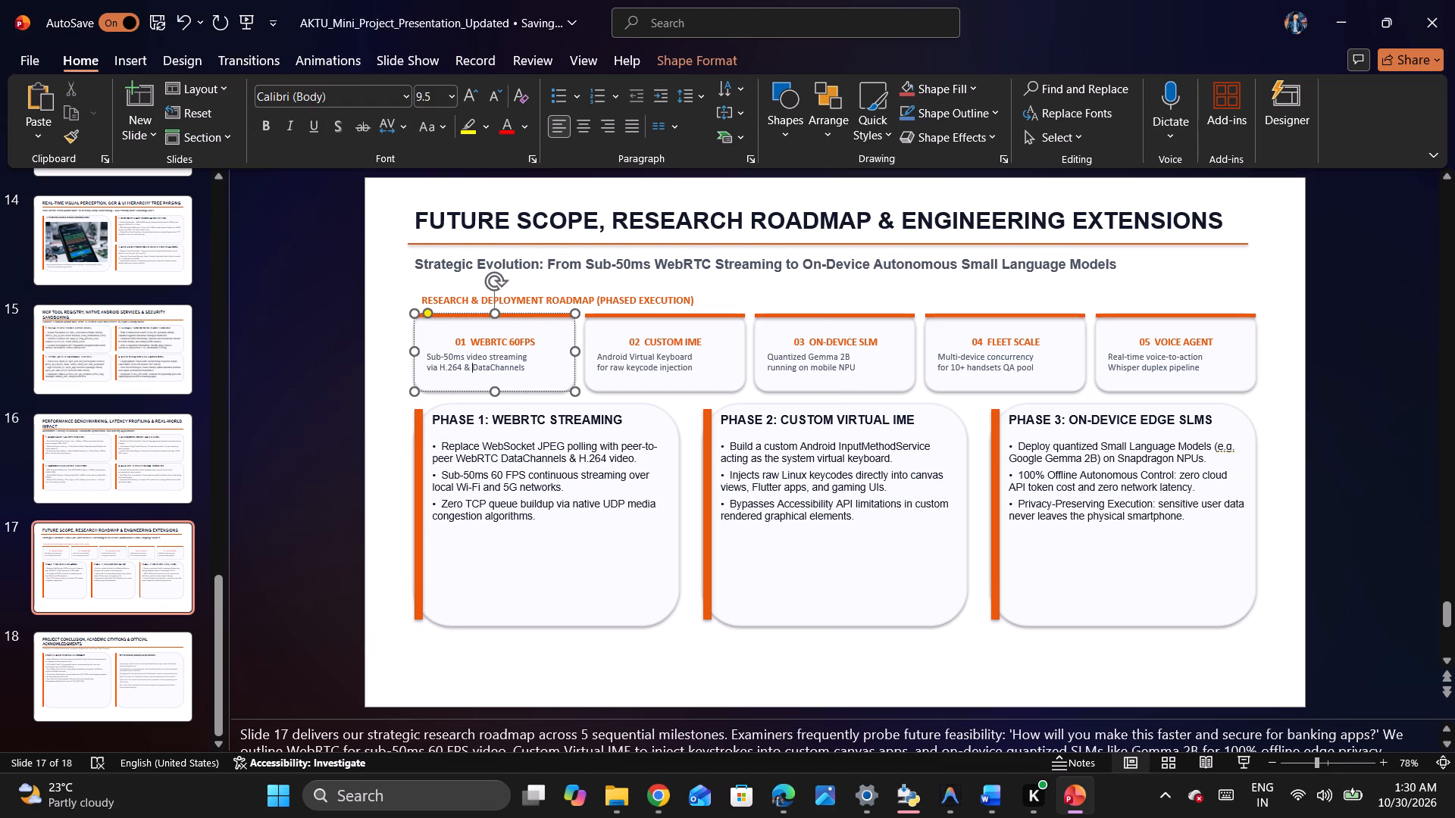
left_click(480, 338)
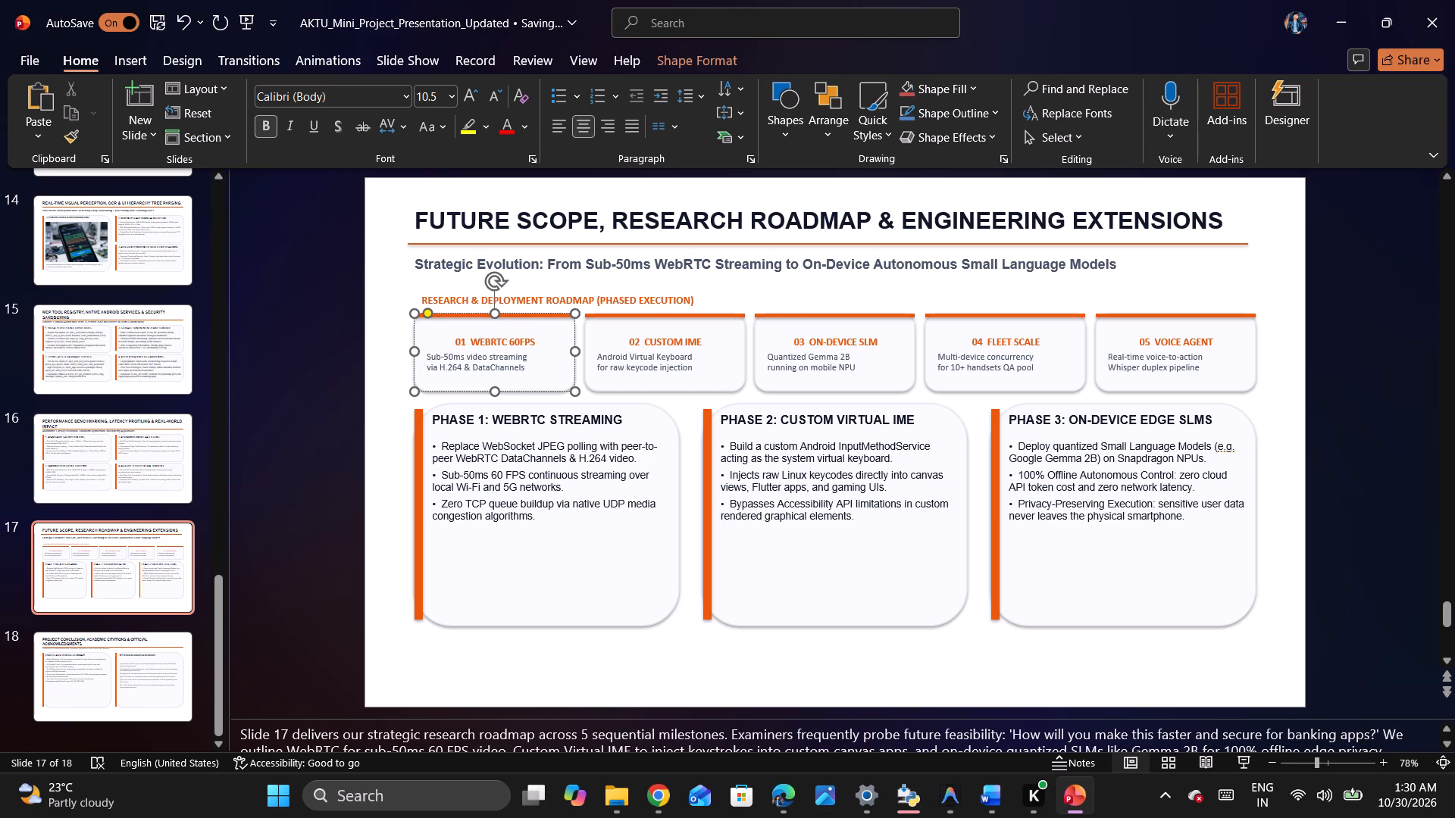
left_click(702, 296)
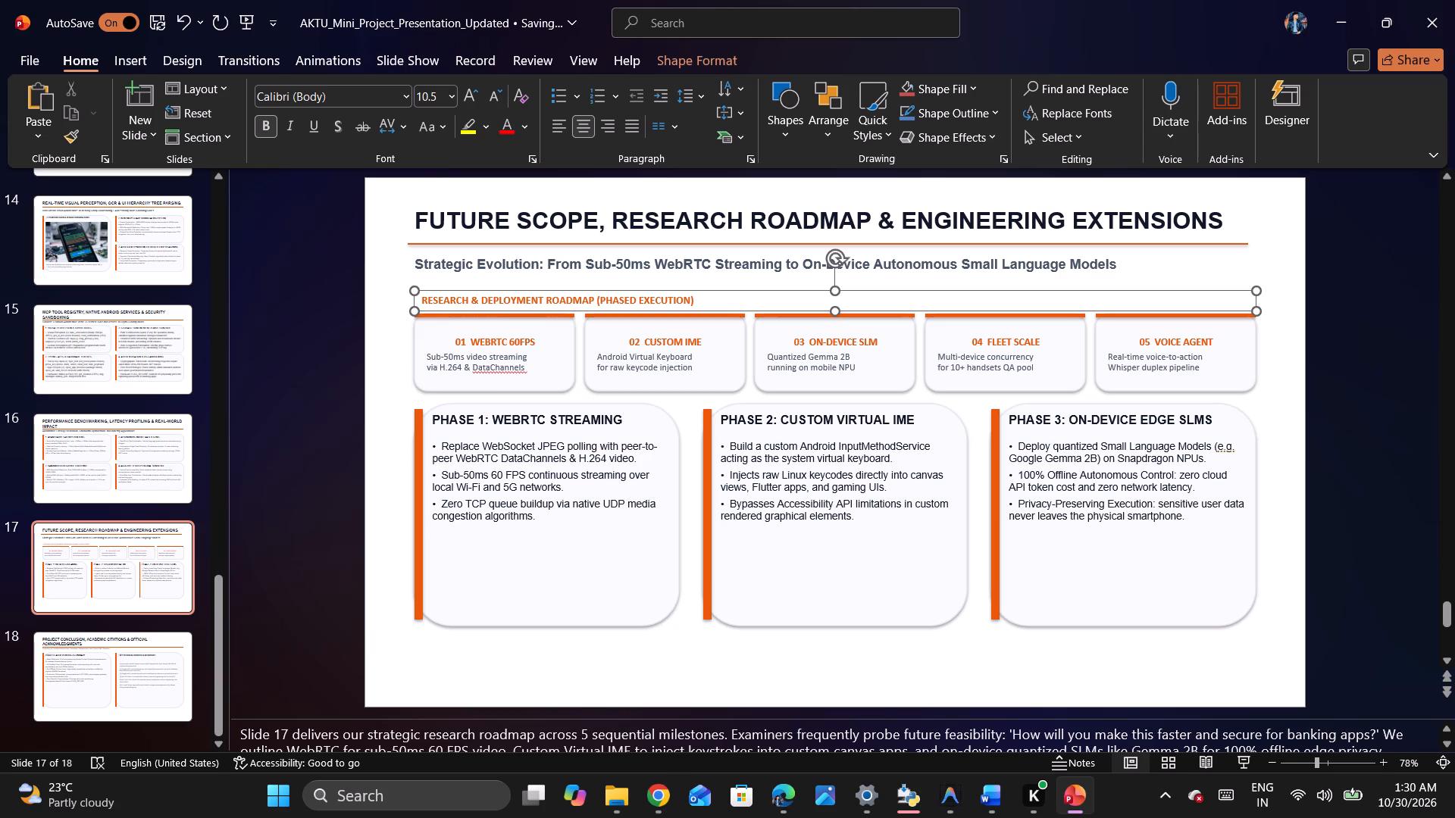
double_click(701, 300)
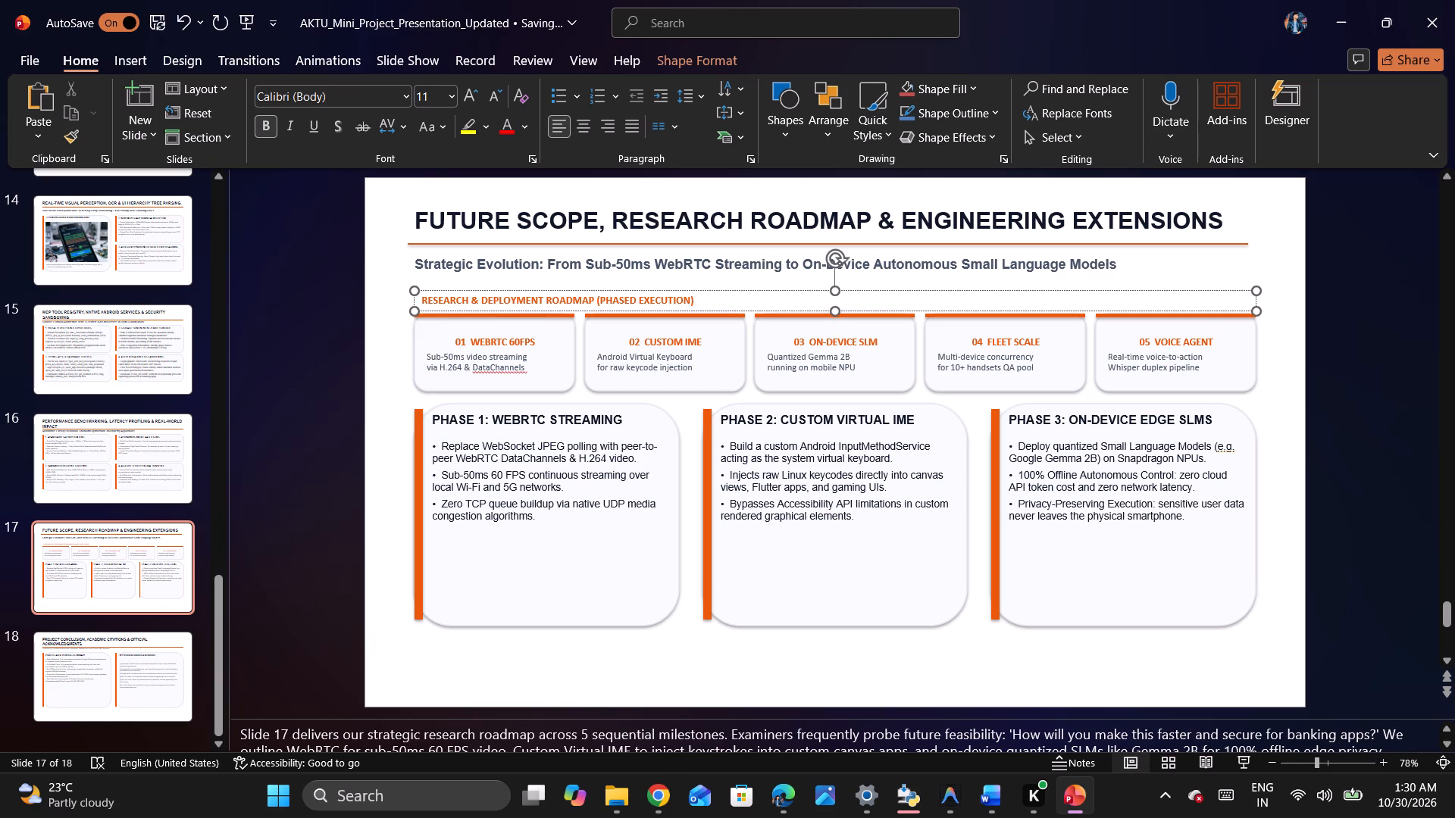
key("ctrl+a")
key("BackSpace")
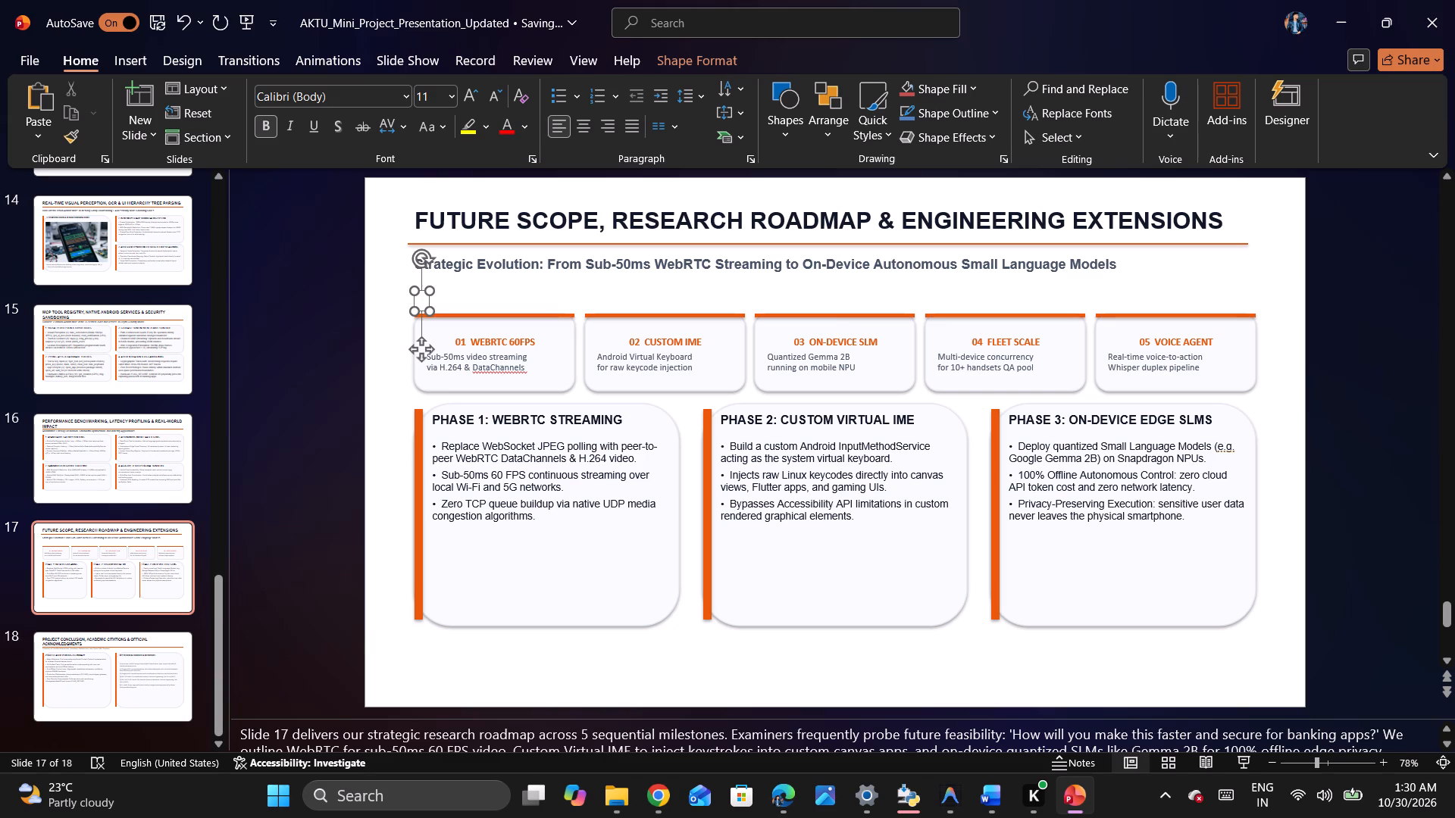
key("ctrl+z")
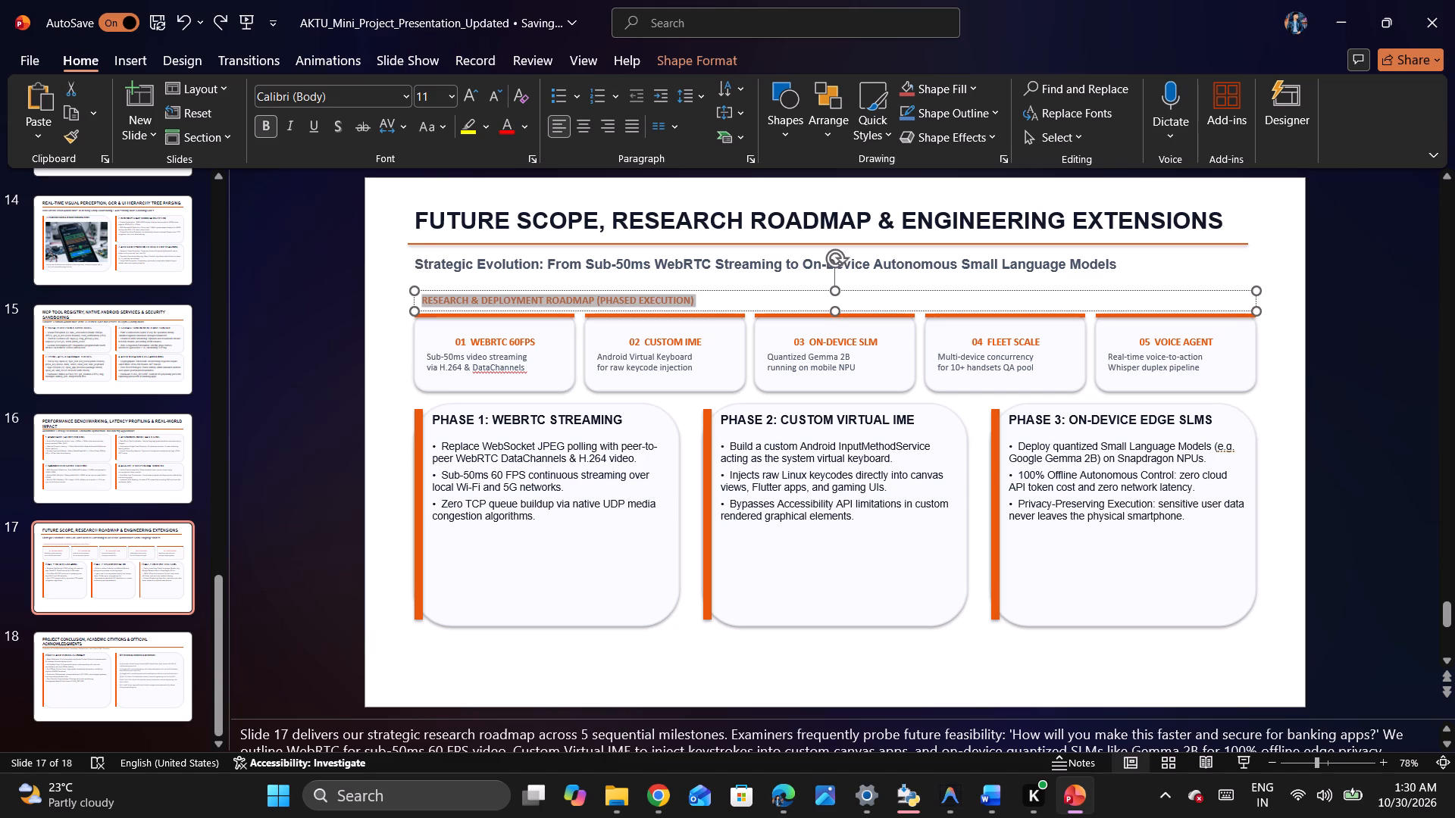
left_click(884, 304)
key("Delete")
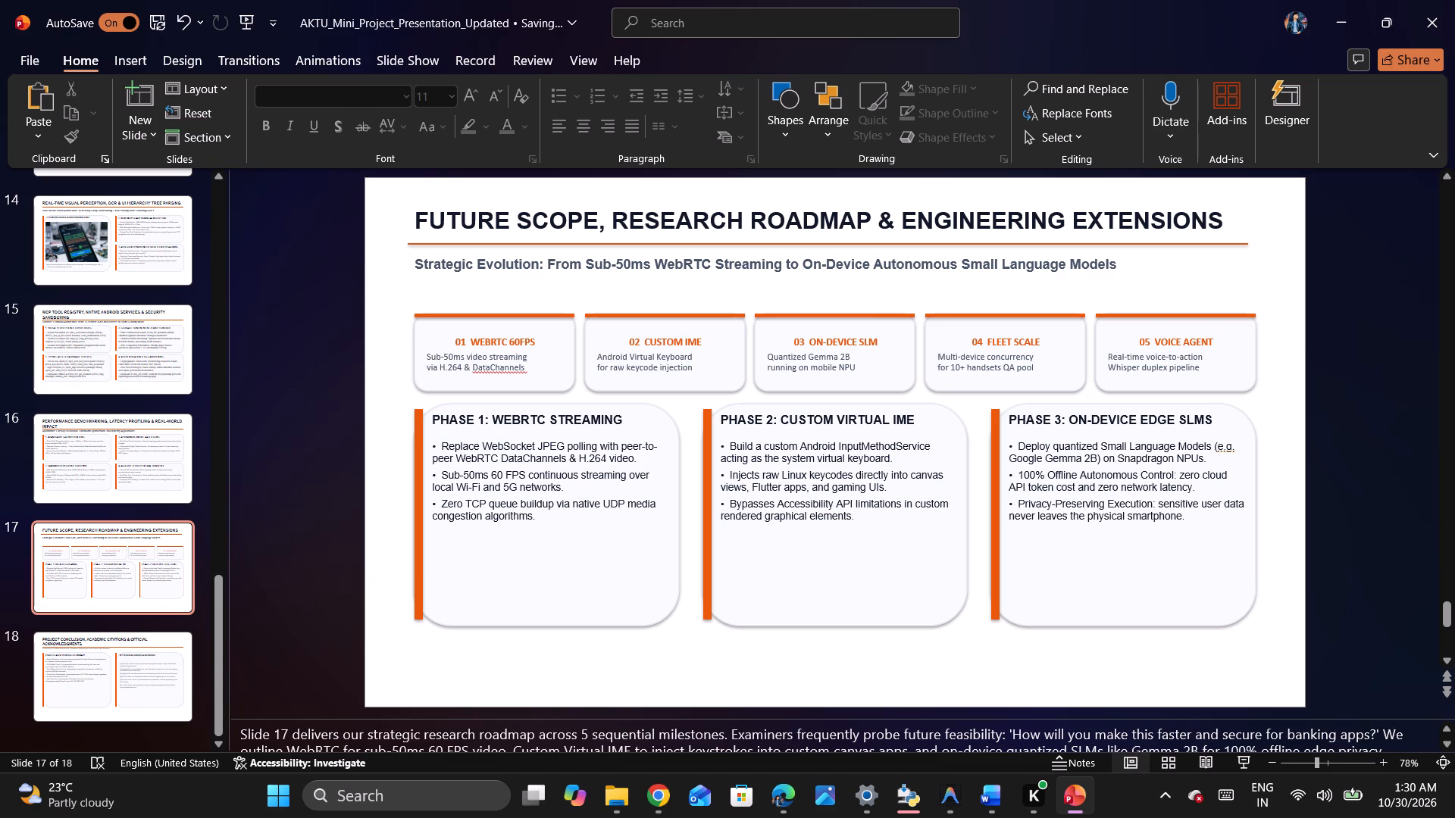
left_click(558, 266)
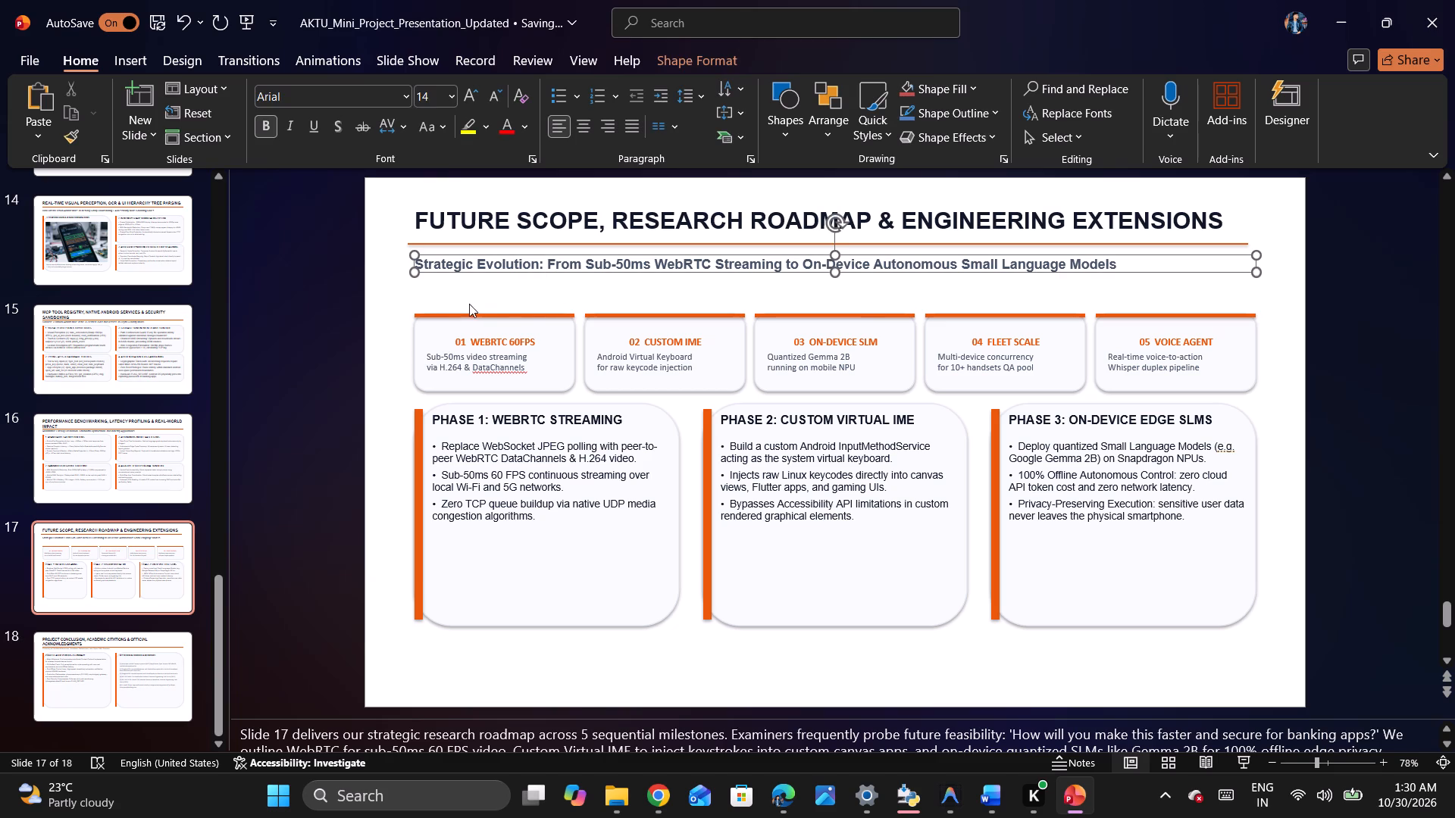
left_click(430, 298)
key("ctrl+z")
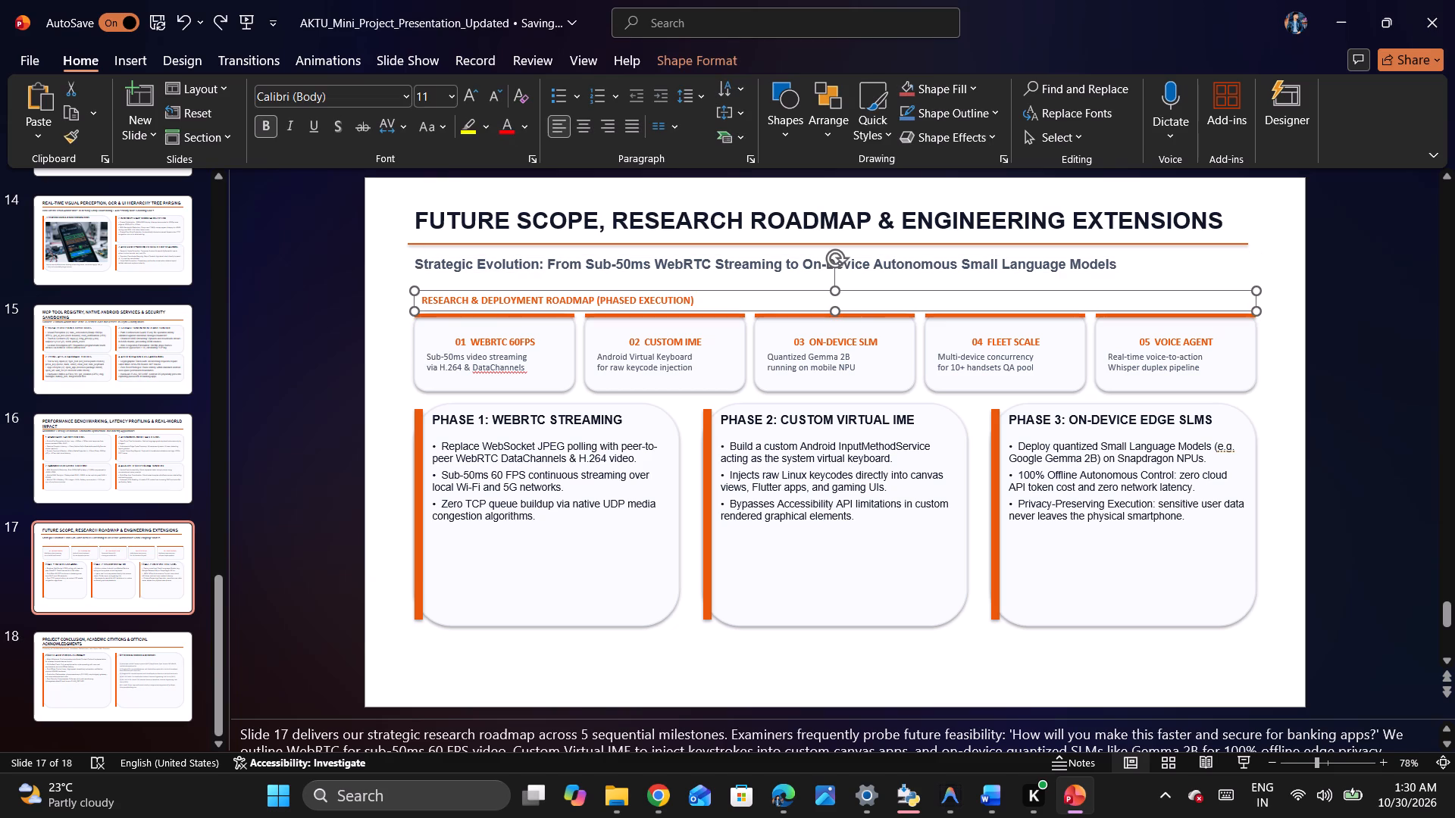
Move the "Research & Deployment Roadmap (Phased Execution)" heading slightly up, between the subtitle and the roadmap cards.
left_click(882, 298)
left_click(882, 298)
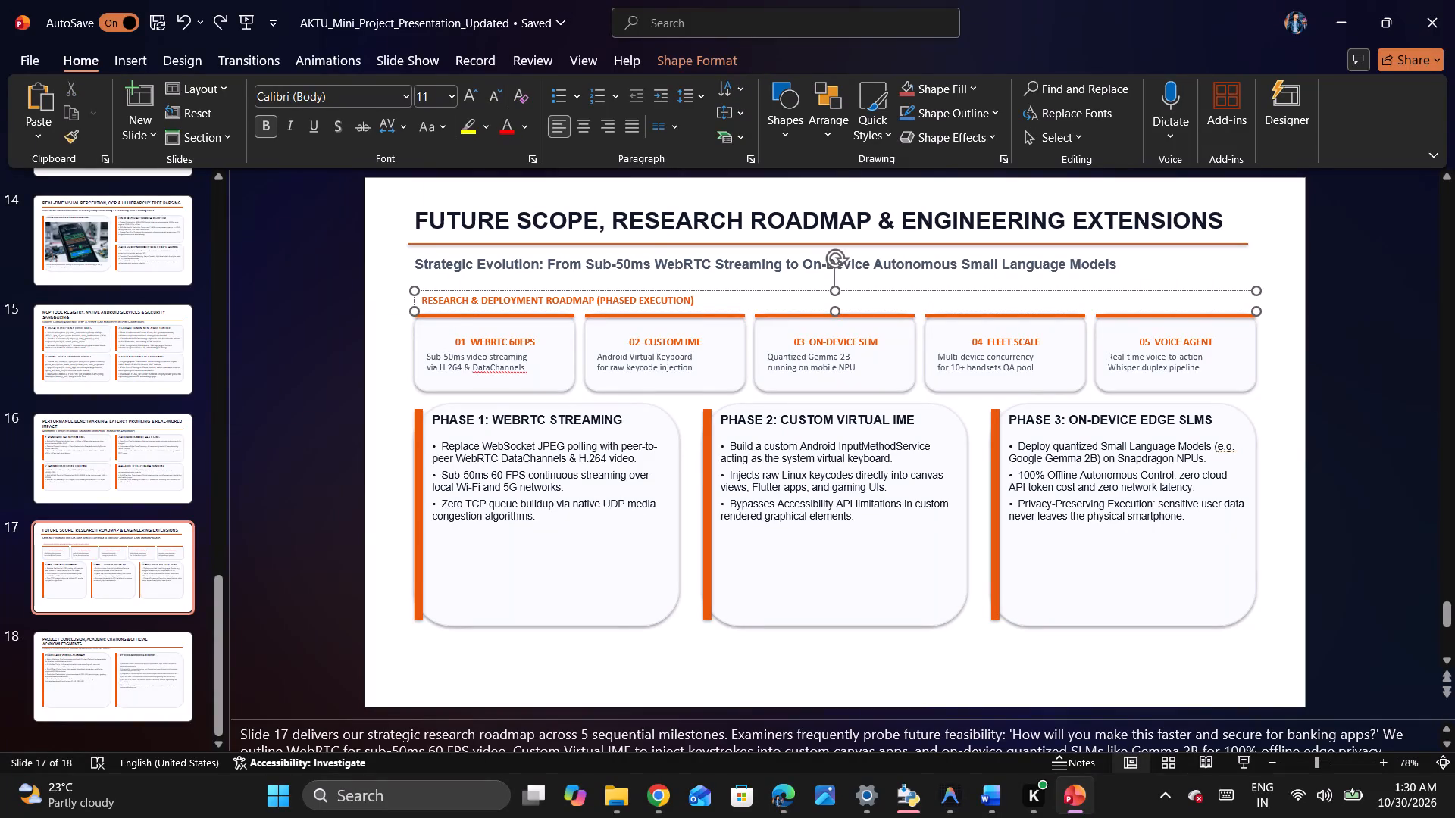
left_click(879, 297)
left_click_drag(879, 297, 878, 285)
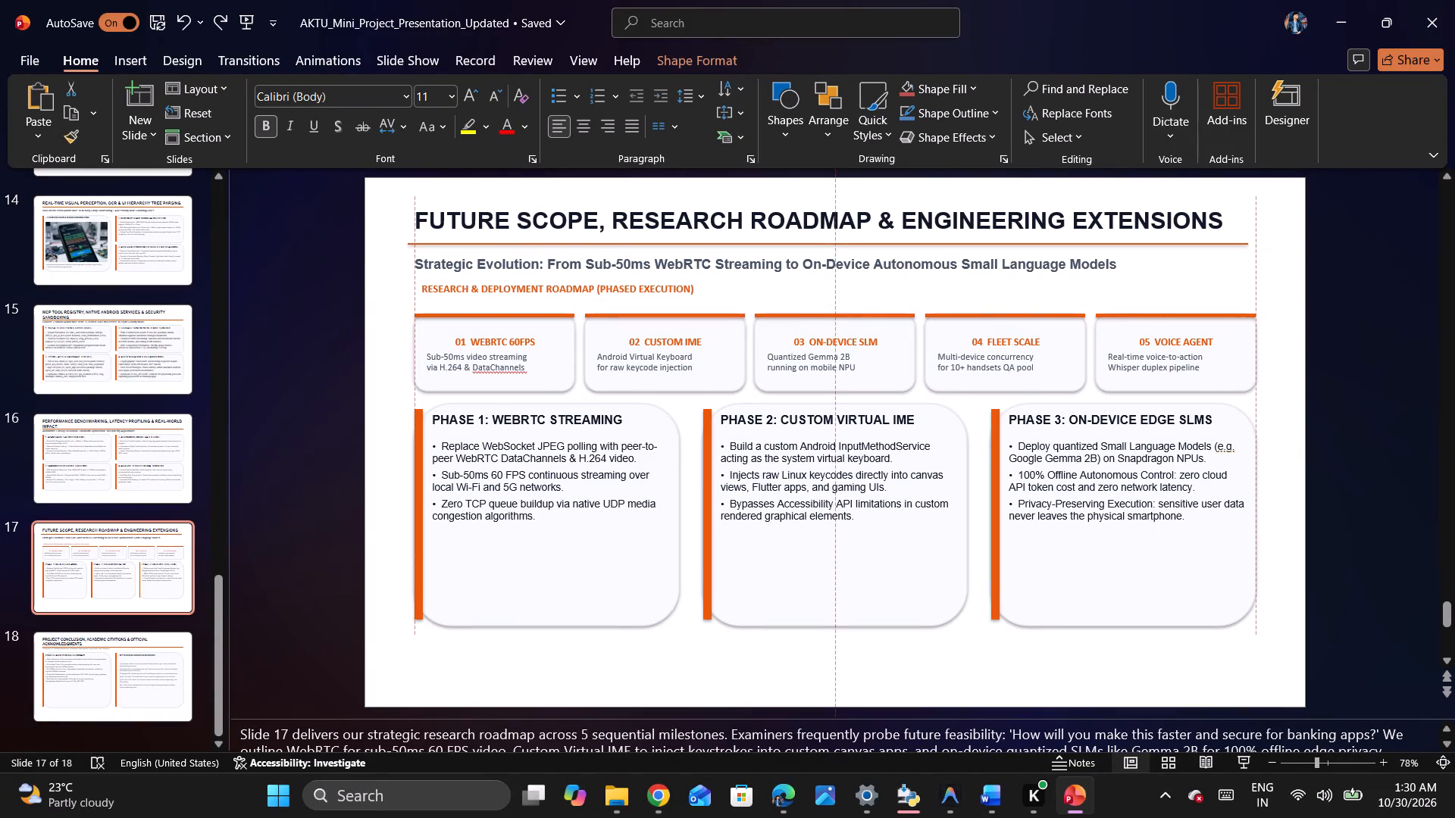
left_click_drag(878, 285, 878, 283)
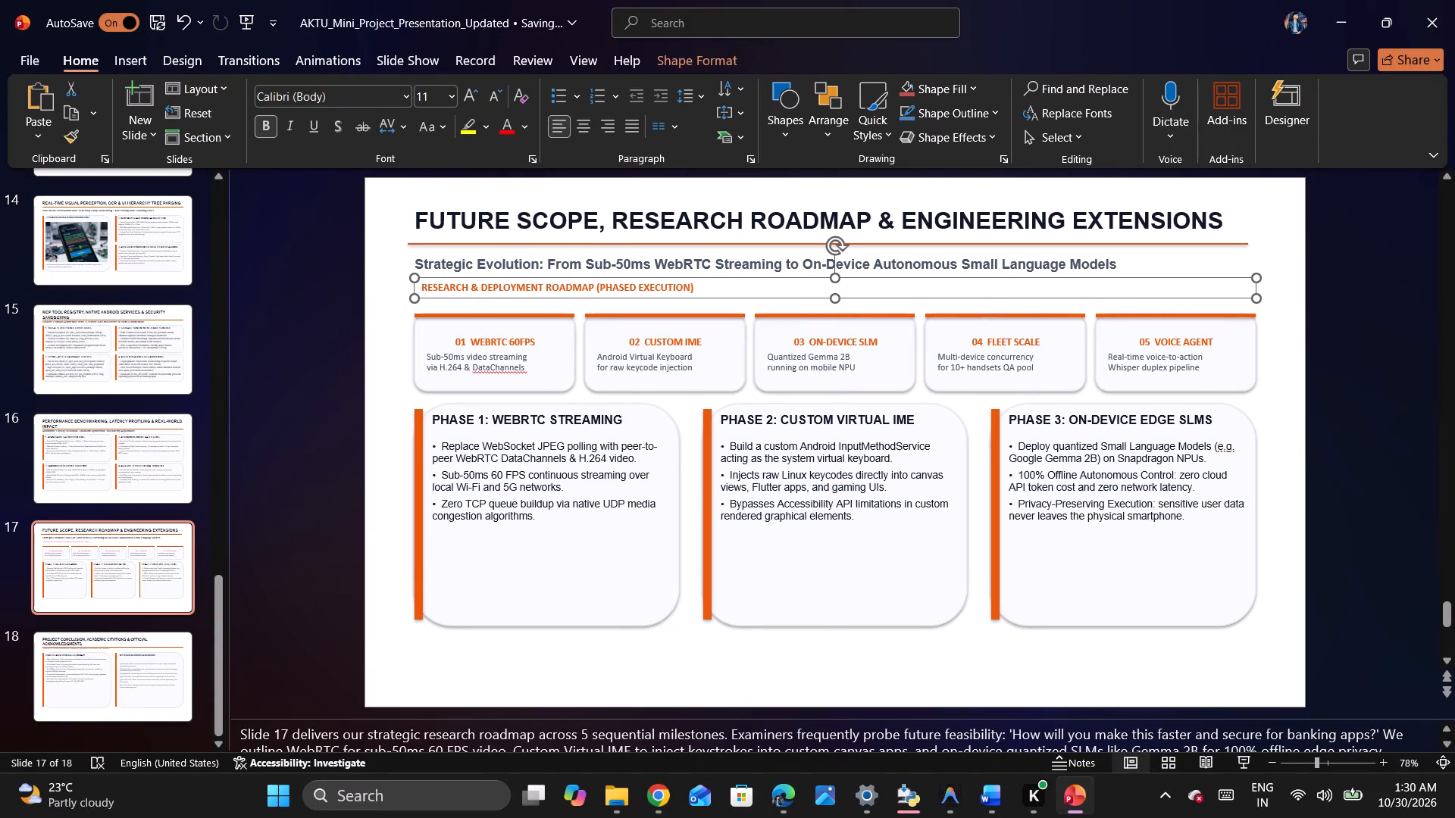
left_click(785, 286)
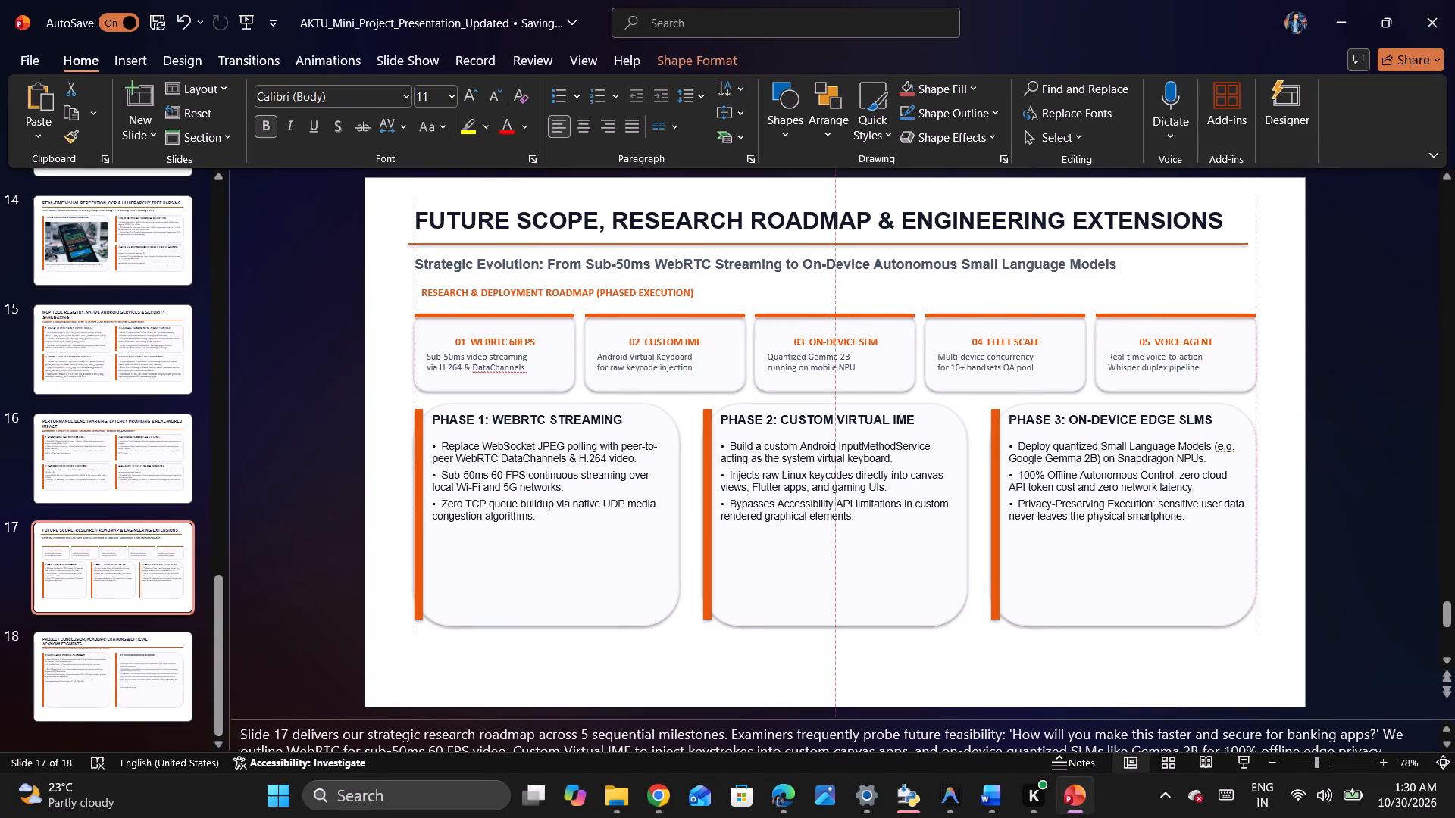
left_click(383, 296)
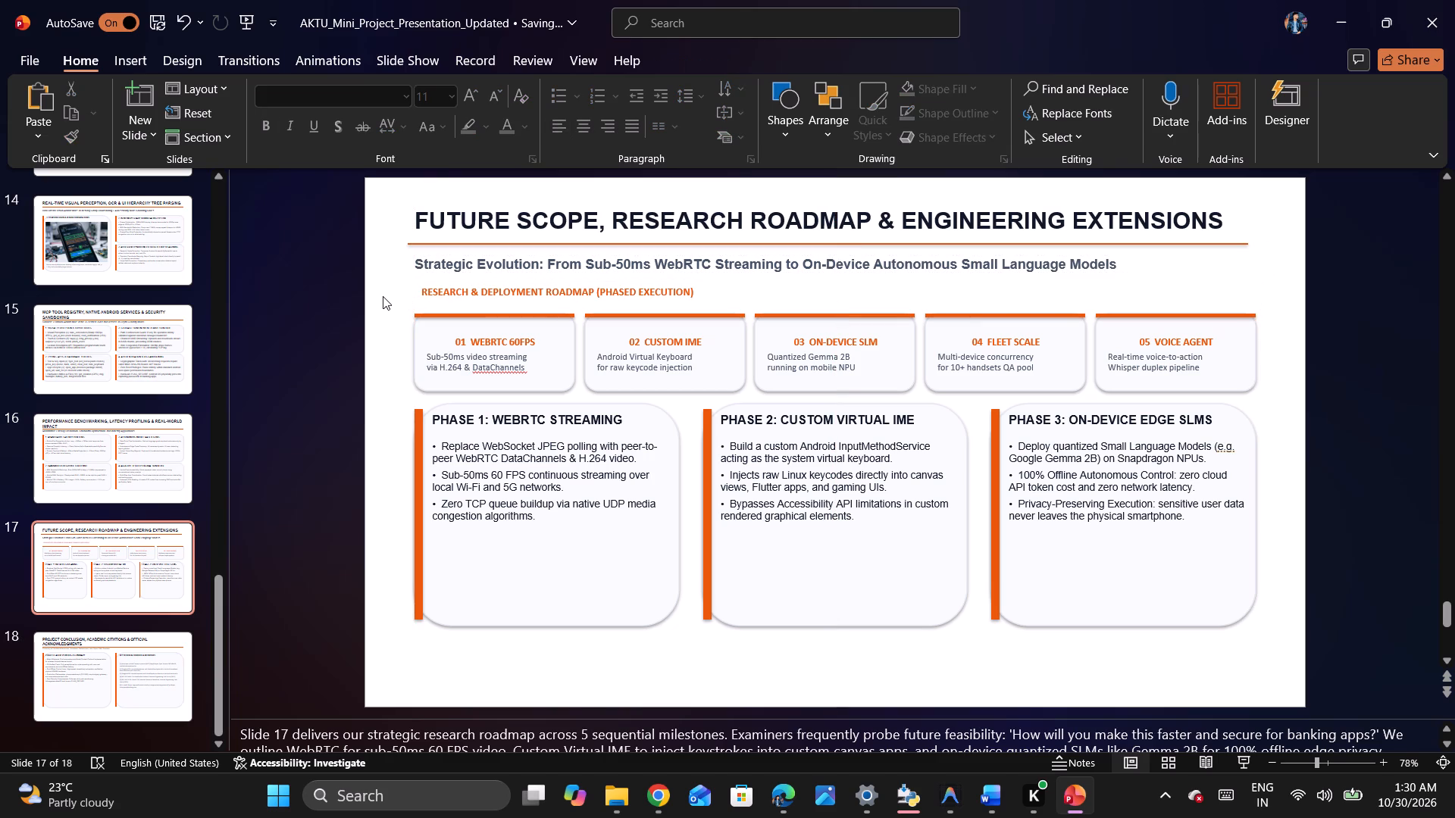
Set the "Research & Deployment Roadmap (Phased Execution)" heading to font size 14.
left_click(475, 342)
left_click(517, 292)
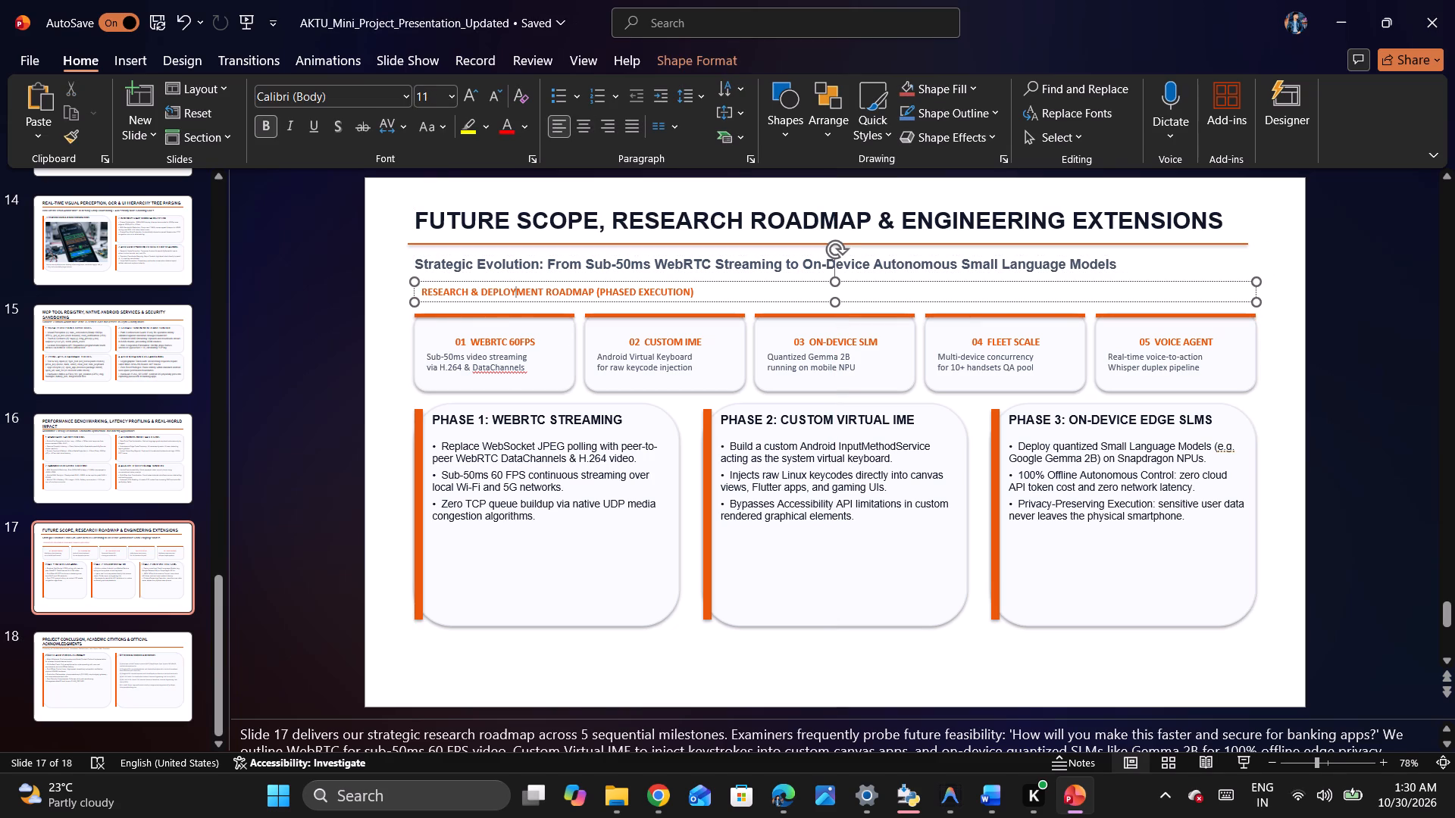
key("ctrl+a")
left_click(450, 101)
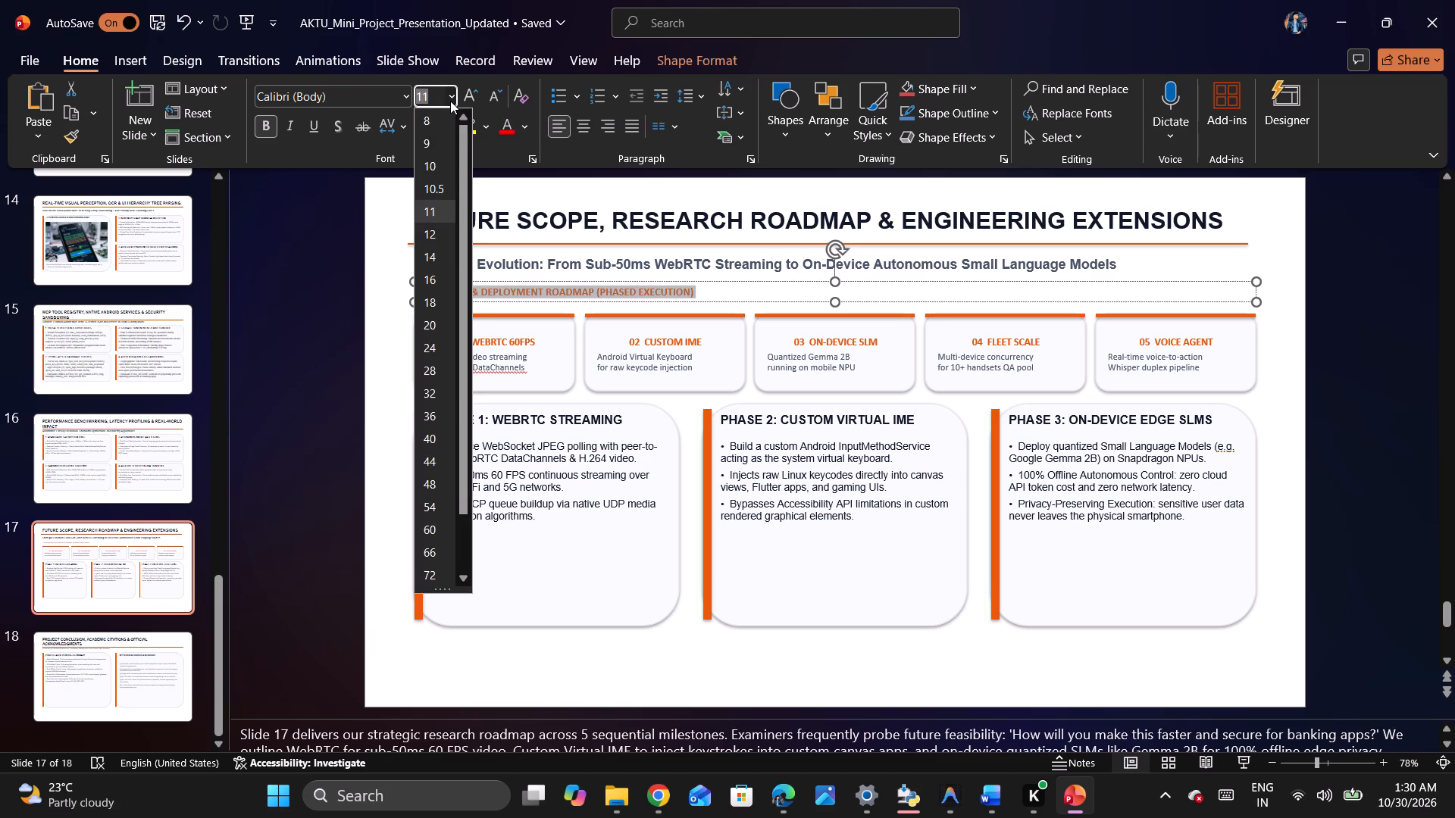
left_click(434, 251)
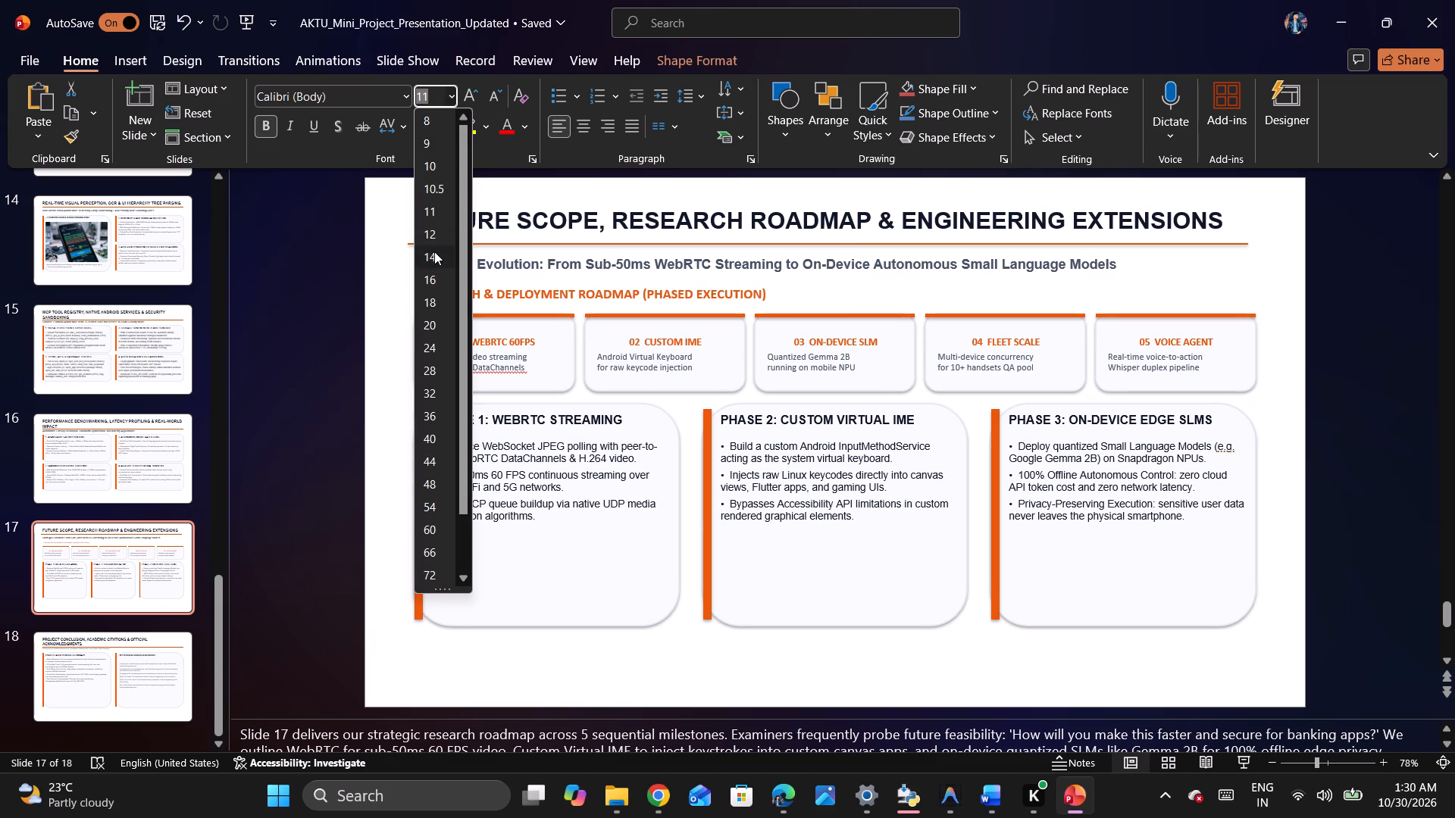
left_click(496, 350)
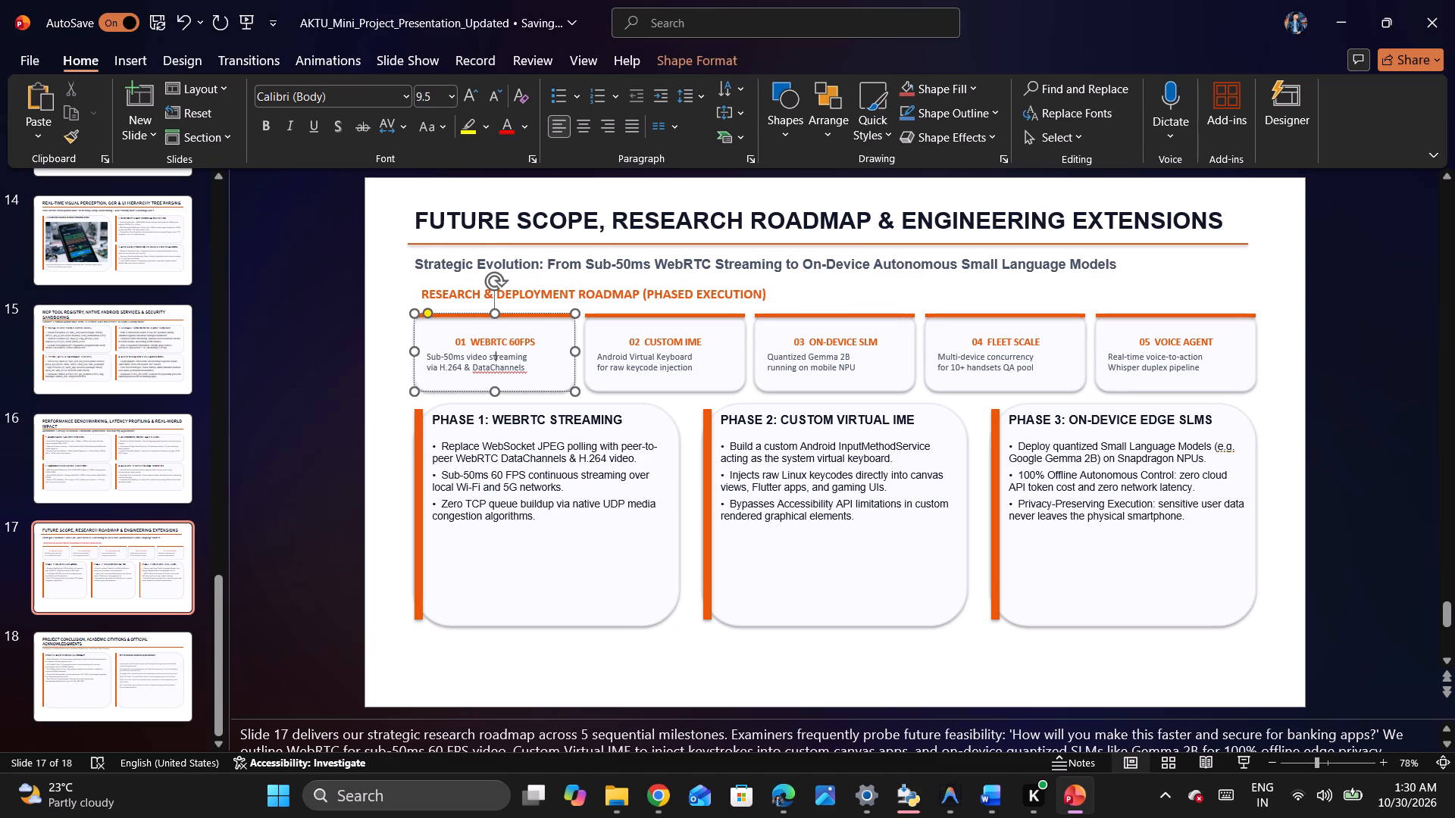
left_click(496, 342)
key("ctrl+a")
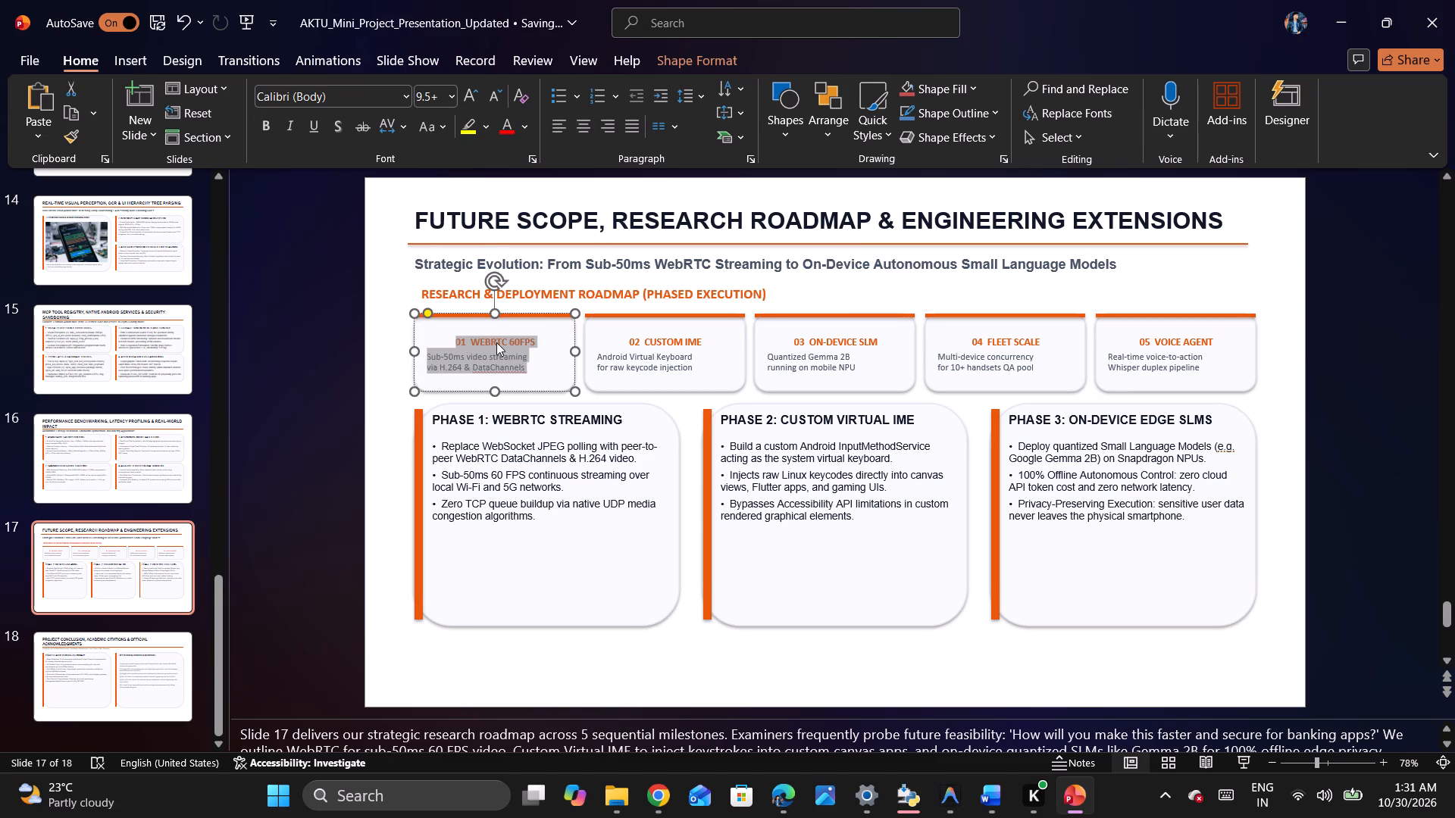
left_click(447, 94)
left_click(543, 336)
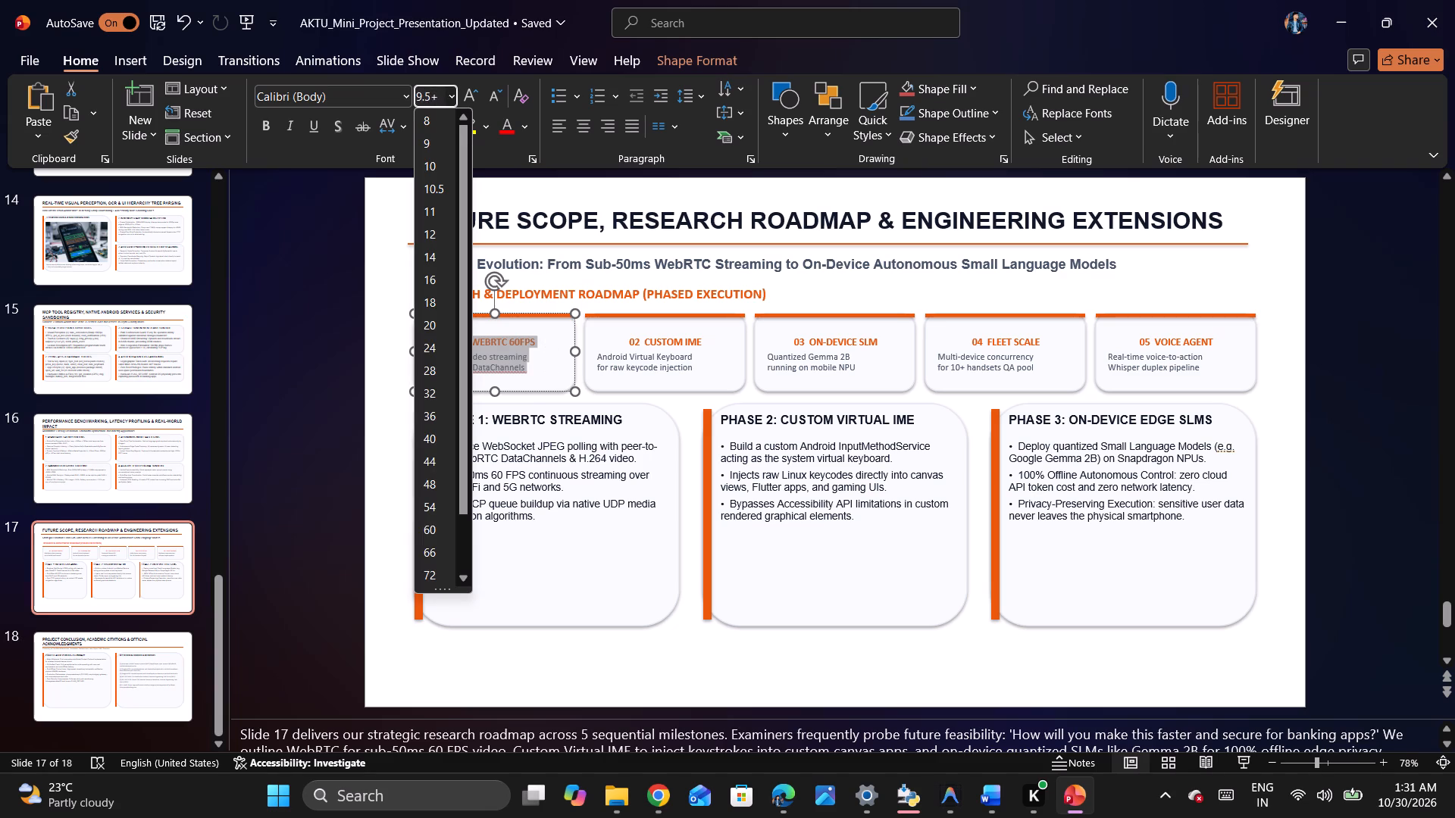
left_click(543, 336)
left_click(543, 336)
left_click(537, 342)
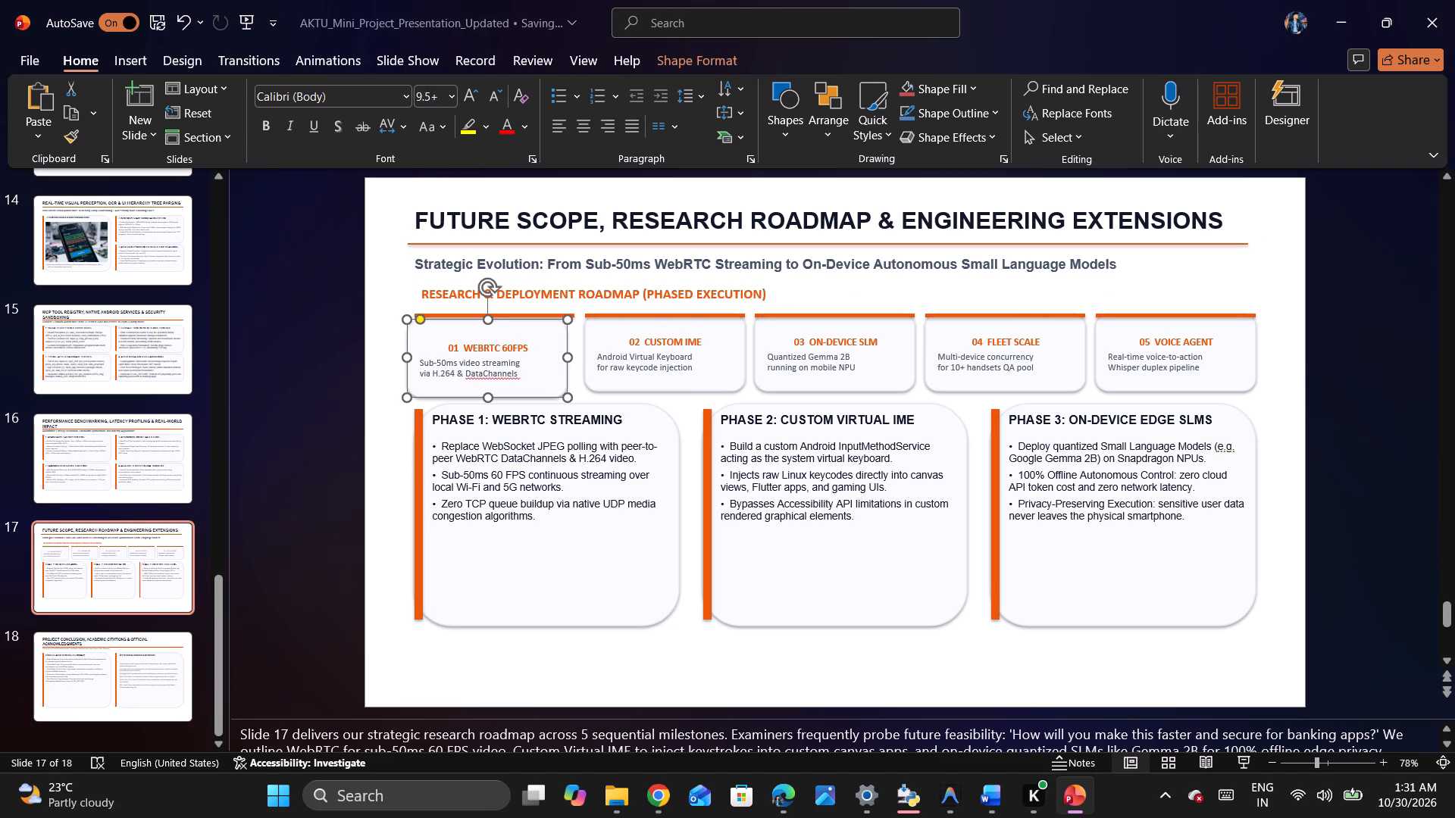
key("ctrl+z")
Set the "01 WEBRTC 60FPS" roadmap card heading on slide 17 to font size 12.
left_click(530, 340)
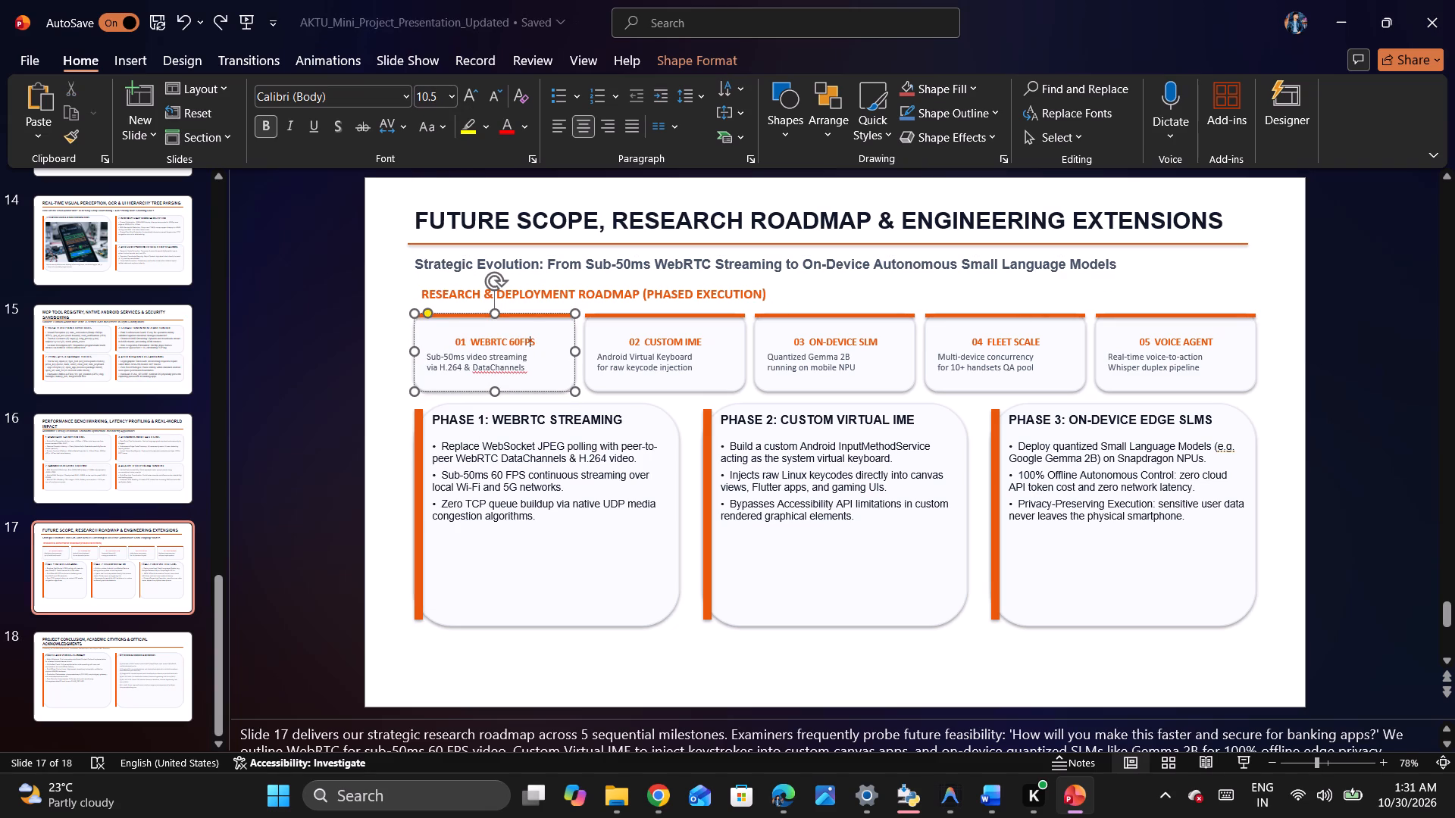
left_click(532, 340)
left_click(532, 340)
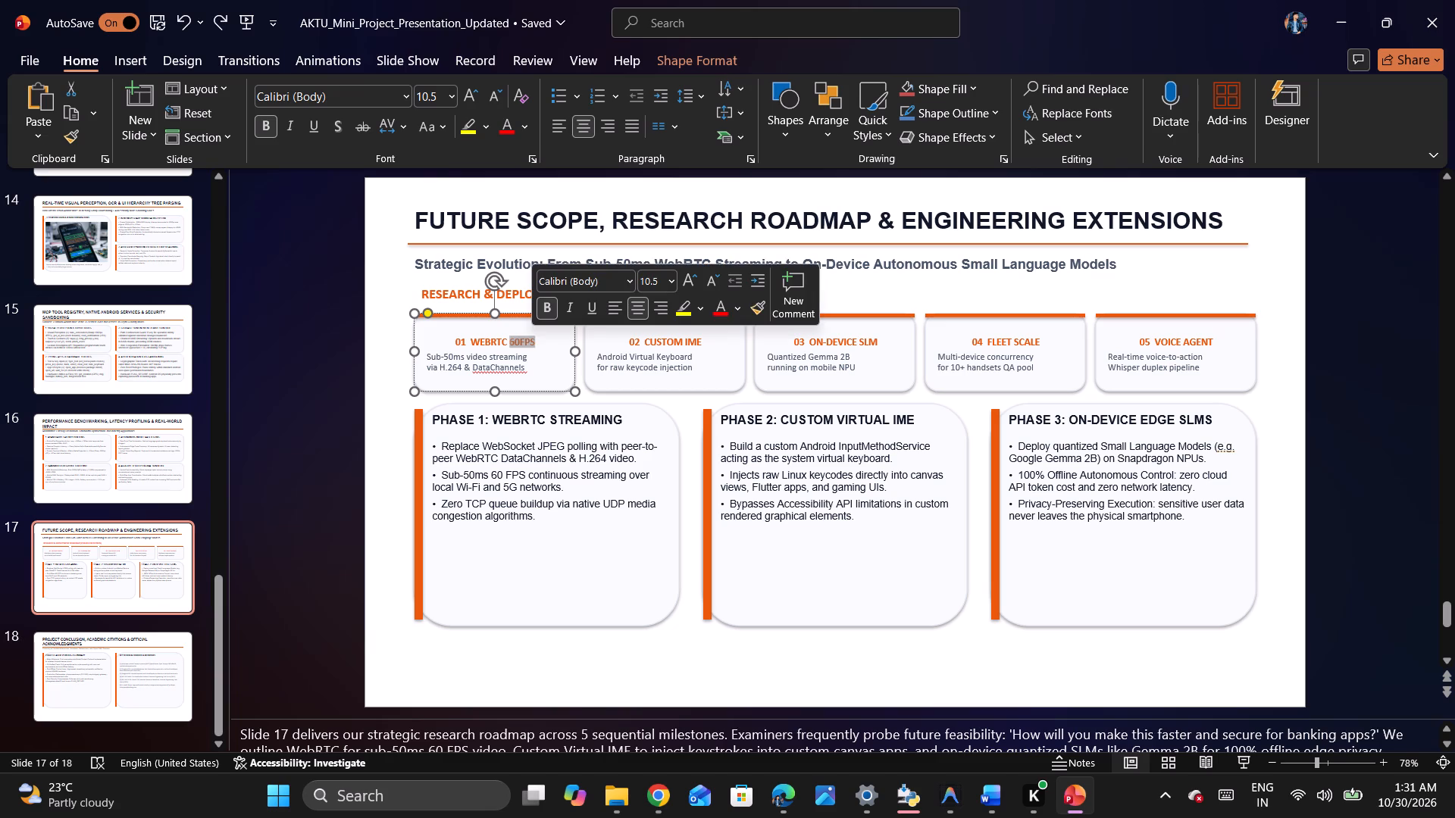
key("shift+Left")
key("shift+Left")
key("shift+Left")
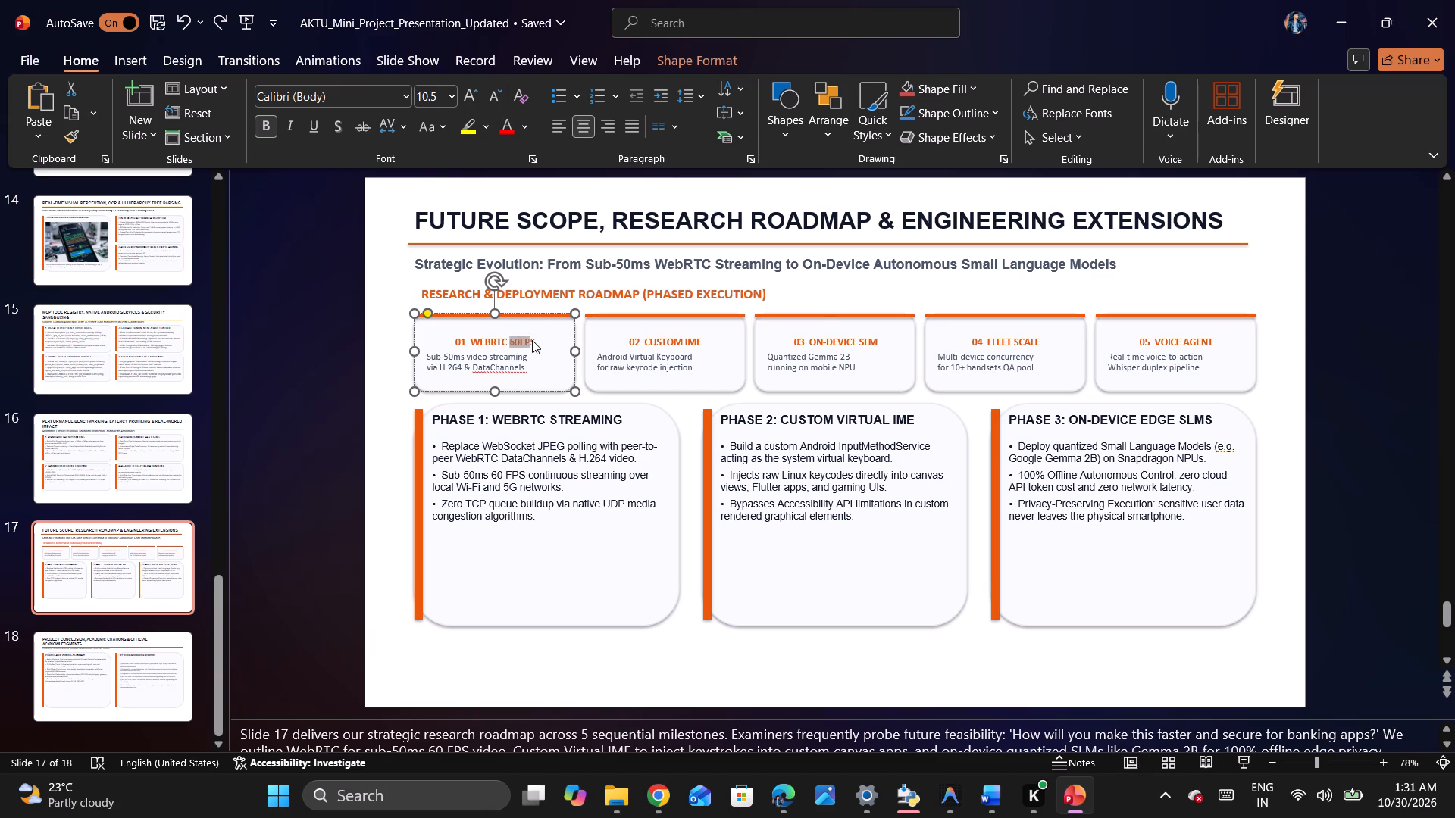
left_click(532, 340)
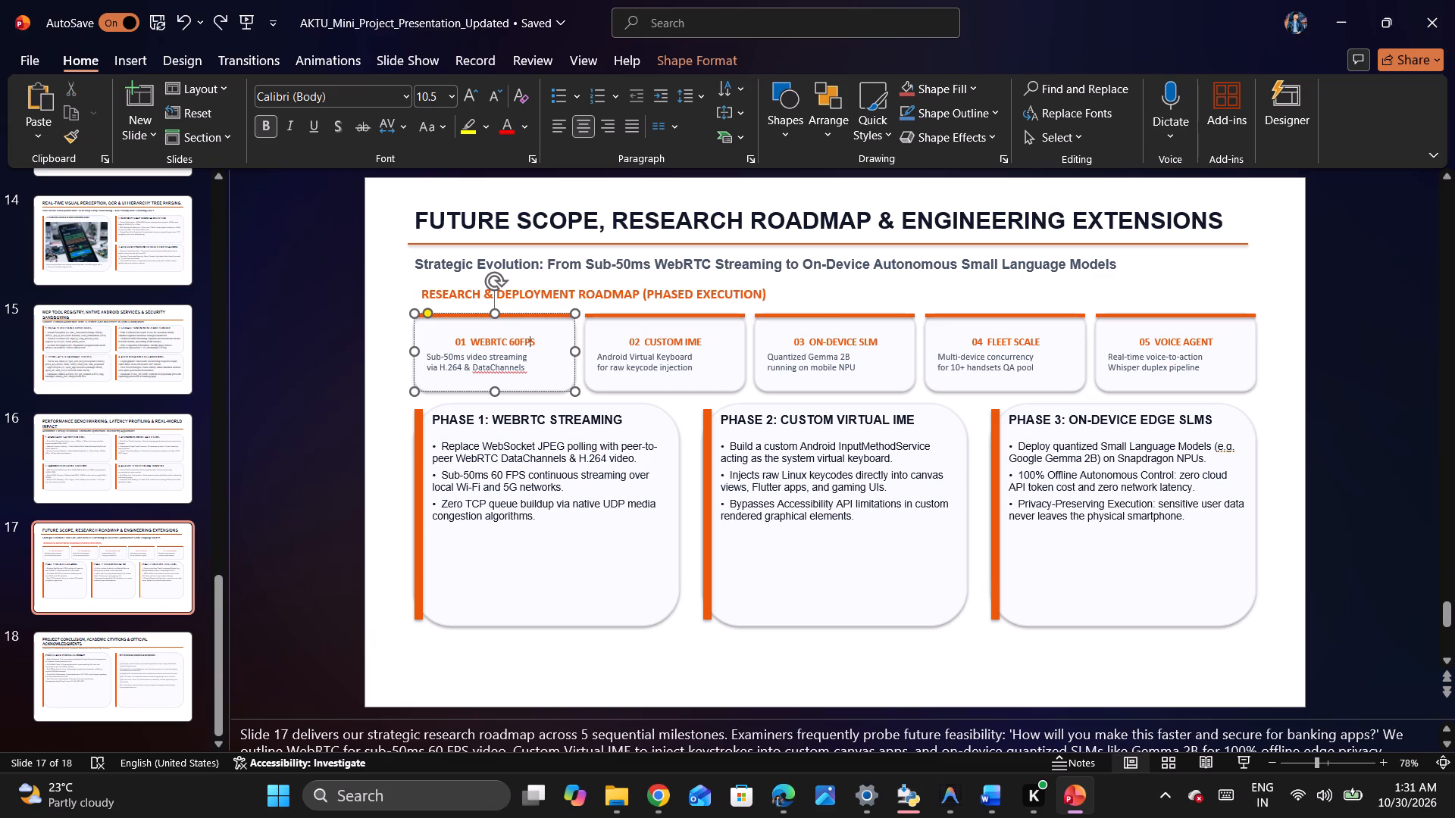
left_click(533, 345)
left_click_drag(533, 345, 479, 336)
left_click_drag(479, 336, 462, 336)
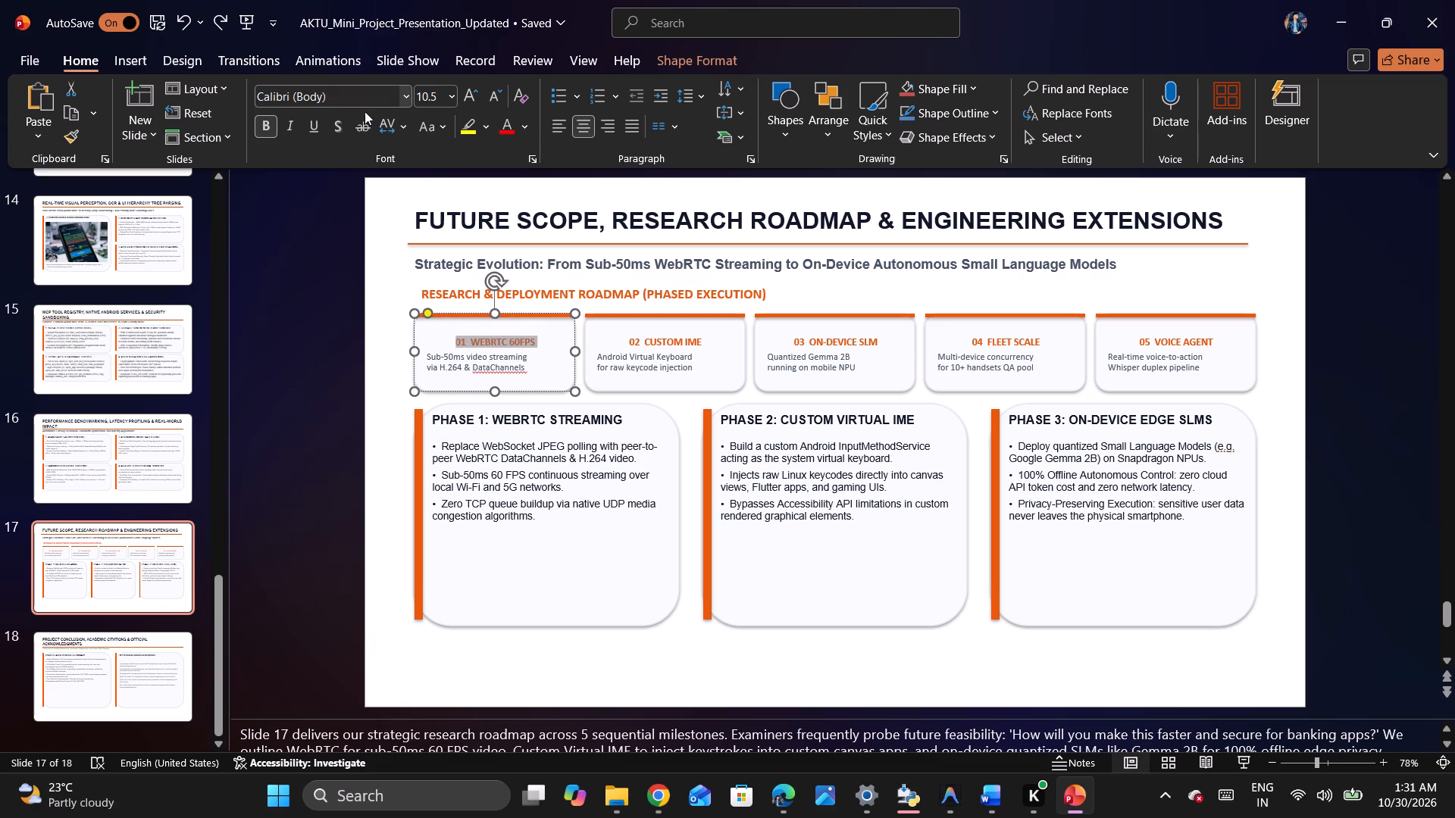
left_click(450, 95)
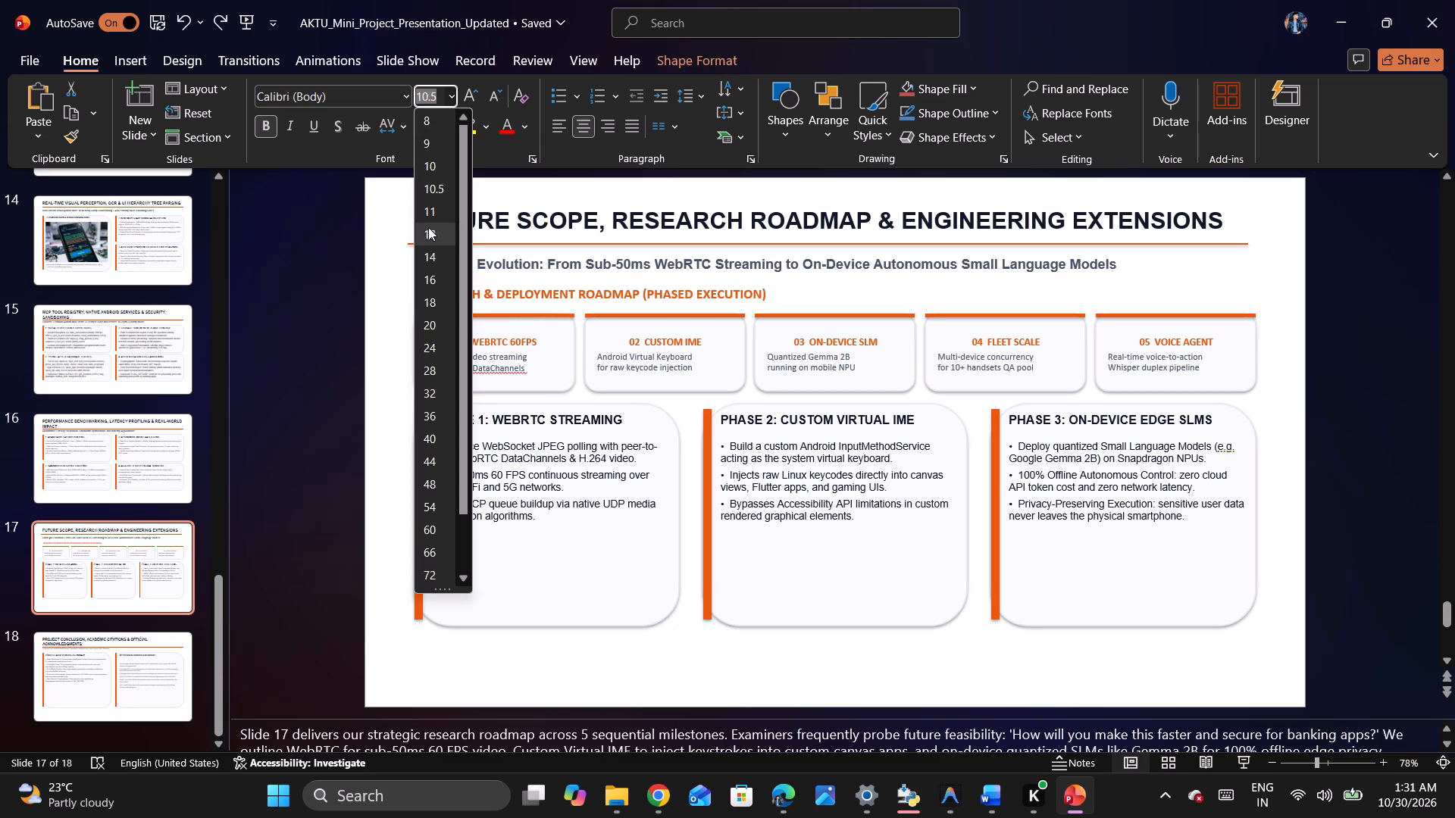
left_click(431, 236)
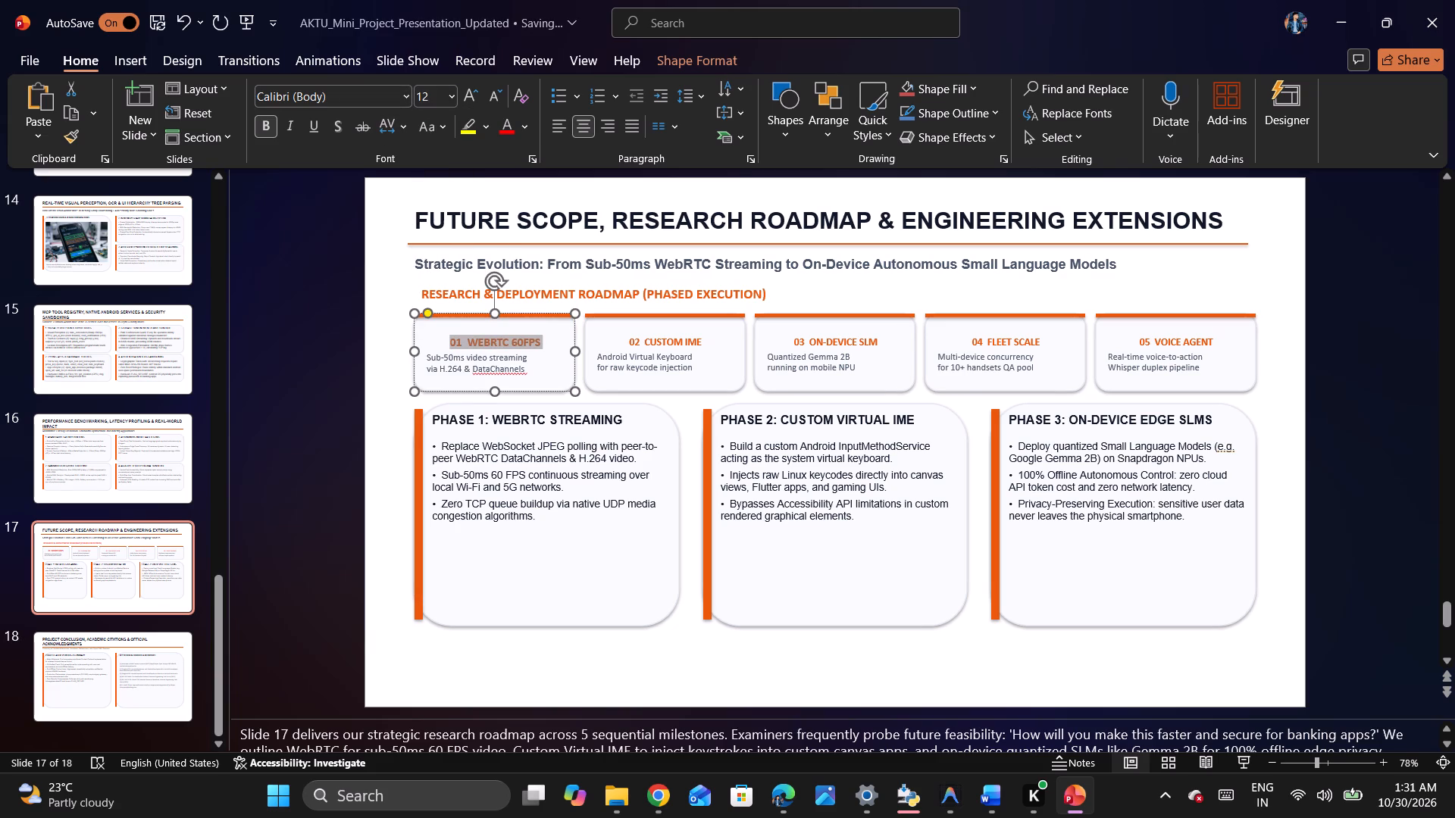
Set the "01 WEBRTC 60FPS" roadmap card heading to font size 14.
left_click(536, 372)
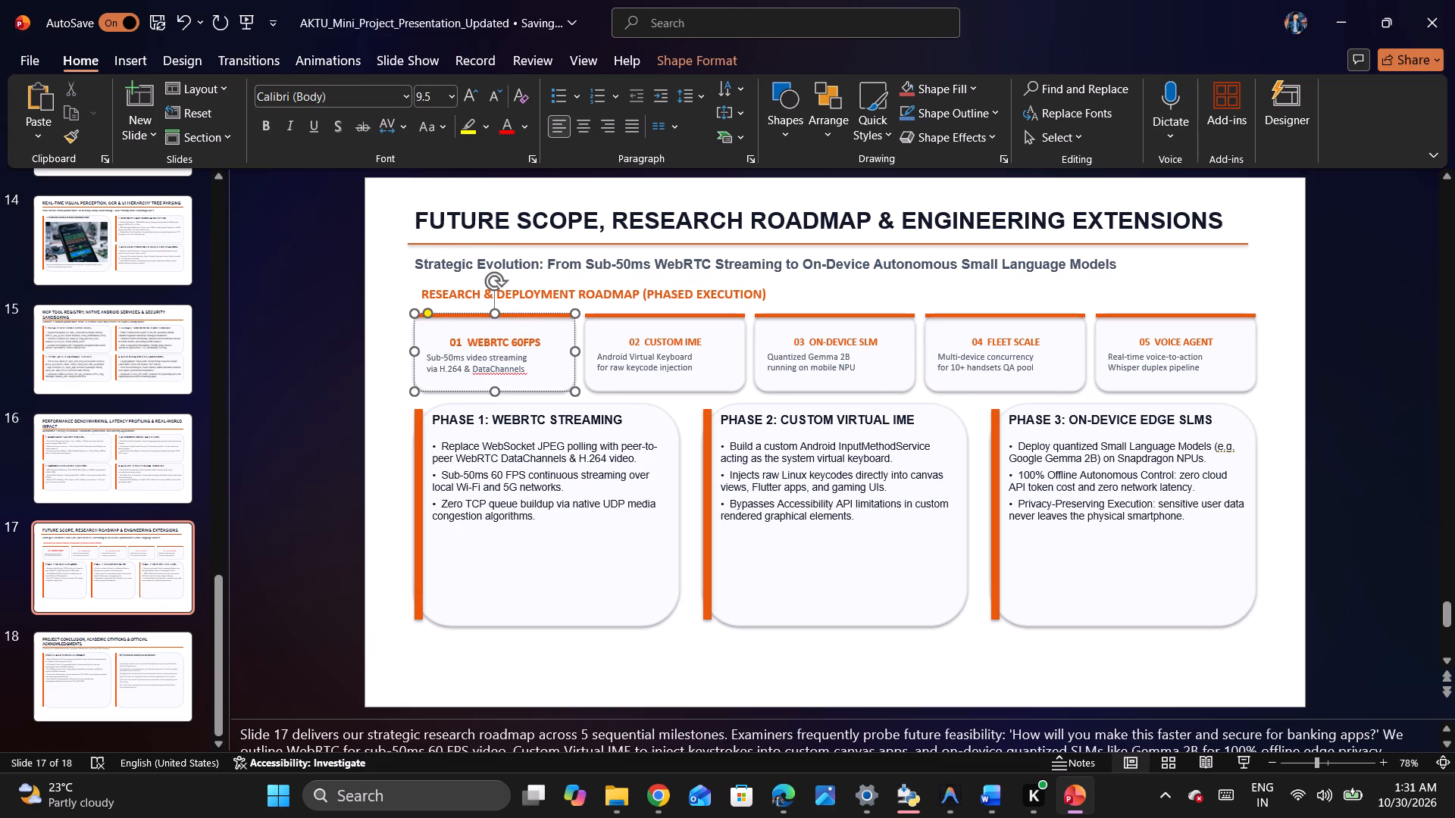
left_click(518, 341)
left_click(540, 342)
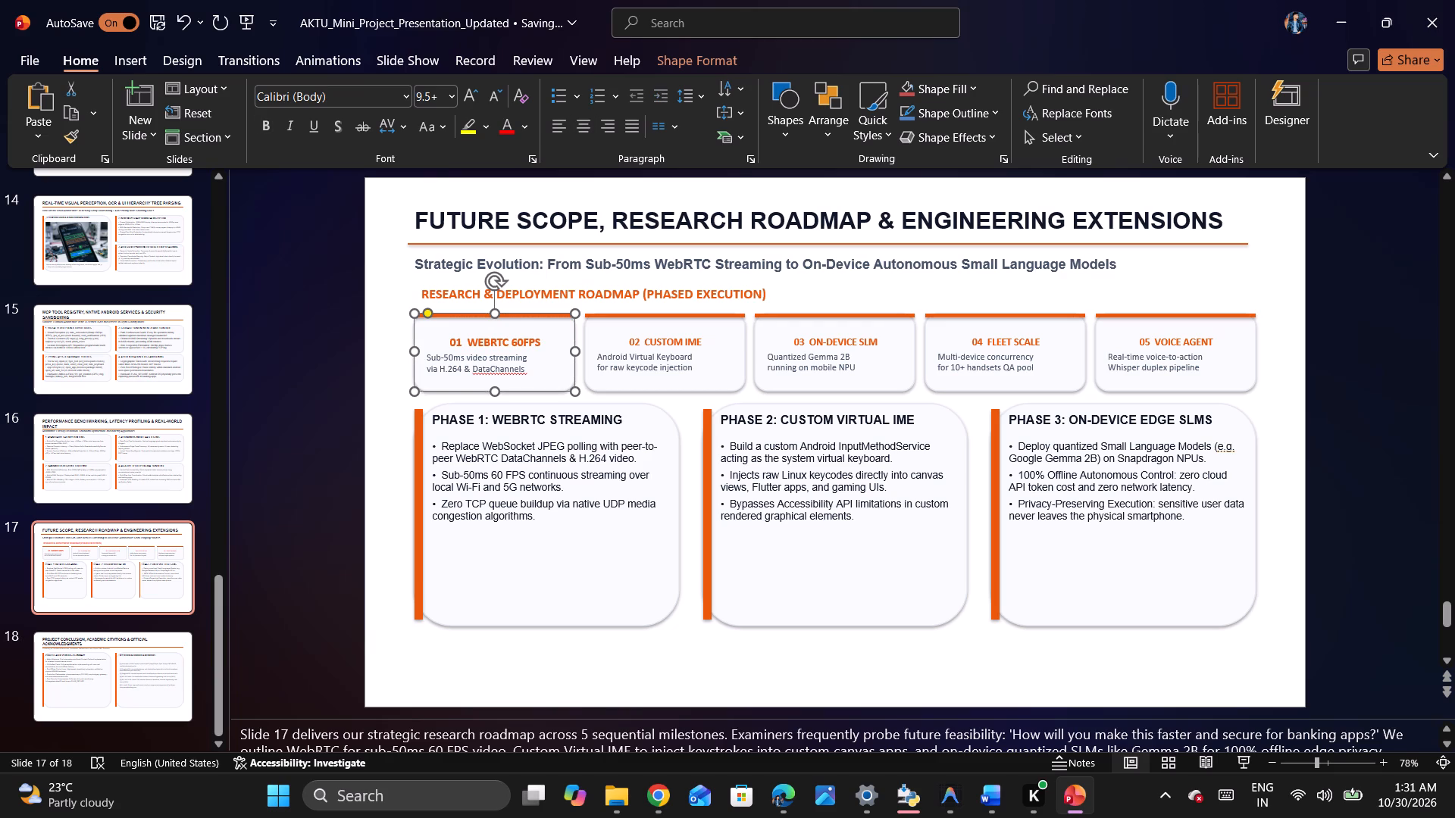
left_click(535, 342)
left_click_drag(538, 344, 454, 344)
left_click(450, 94)
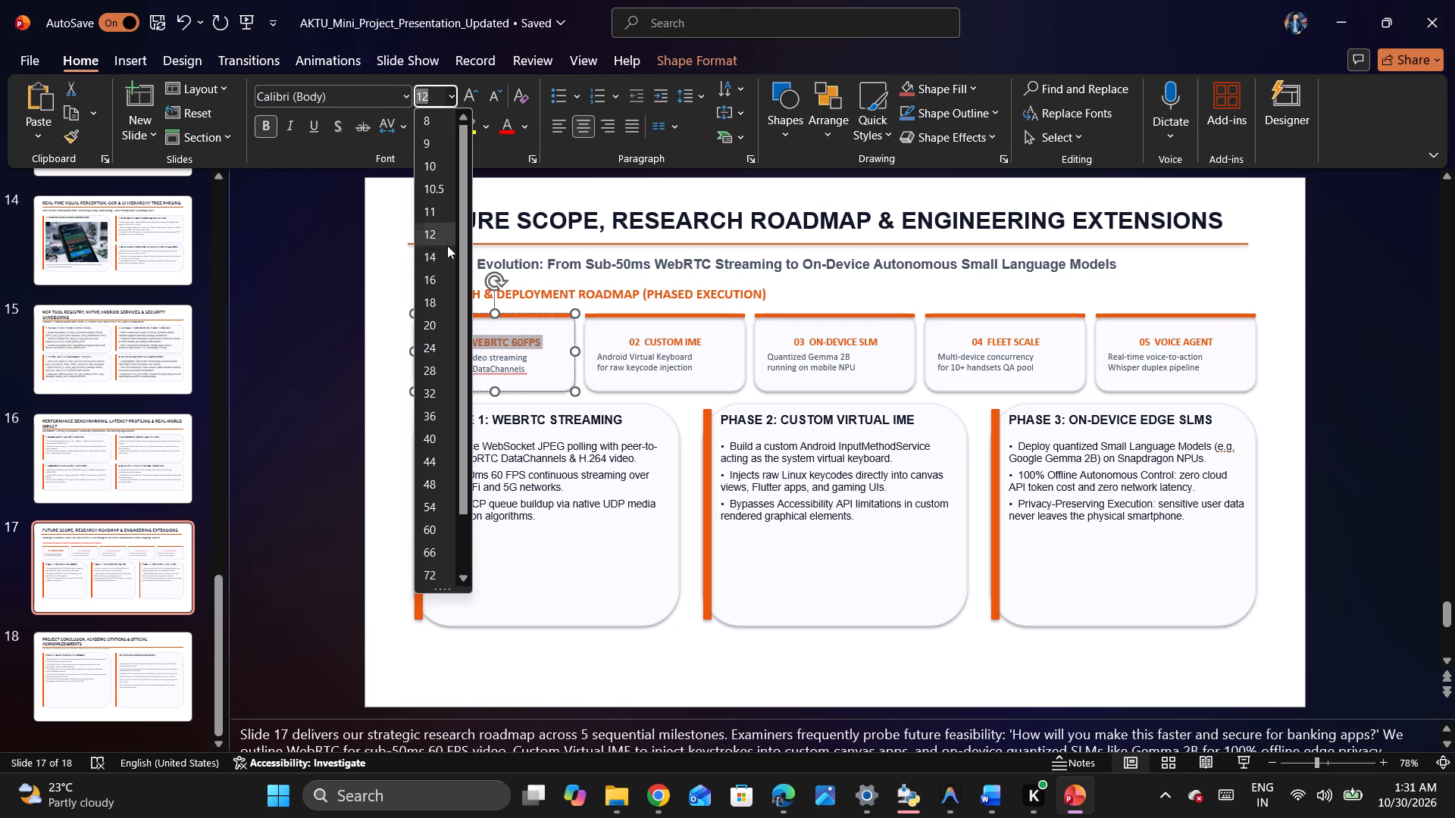
left_click(442, 250)
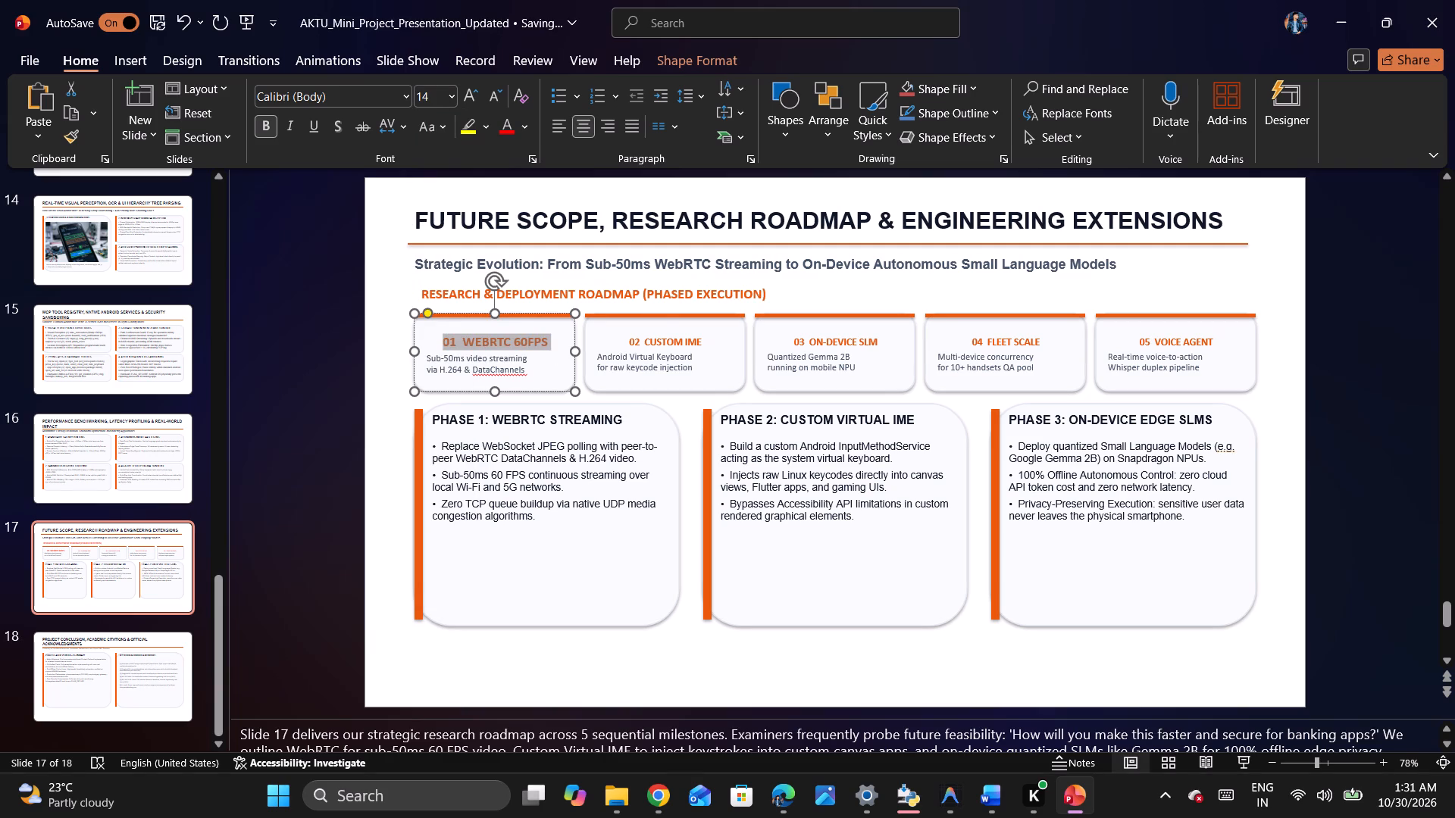
Set the "02 CUSTOM IME" and "03 ON-DEVICE SLM" roadmap card headings to font size 14.
left_click_drag(701, 339, 622, 340)
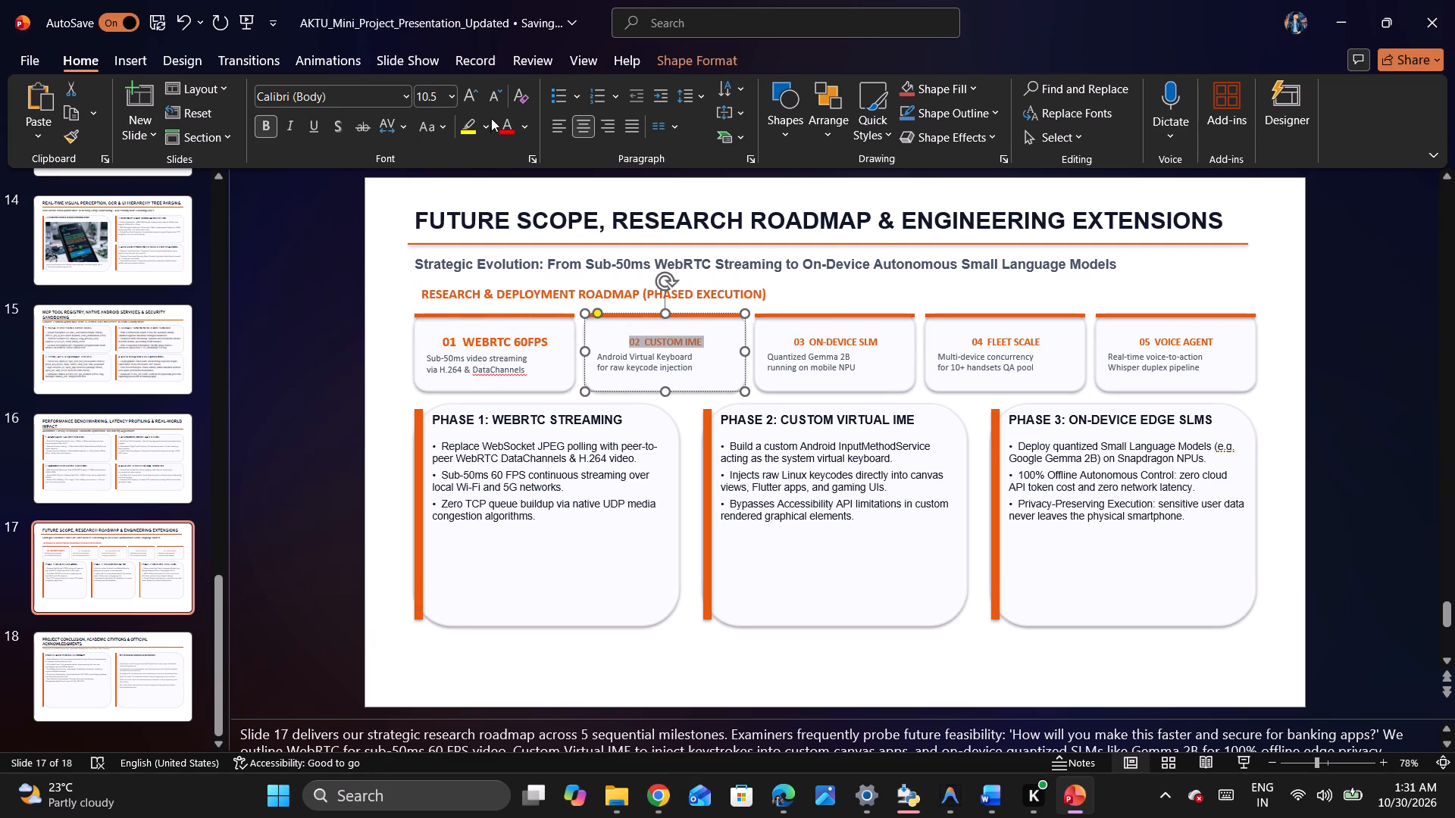
left_click(446, 94)
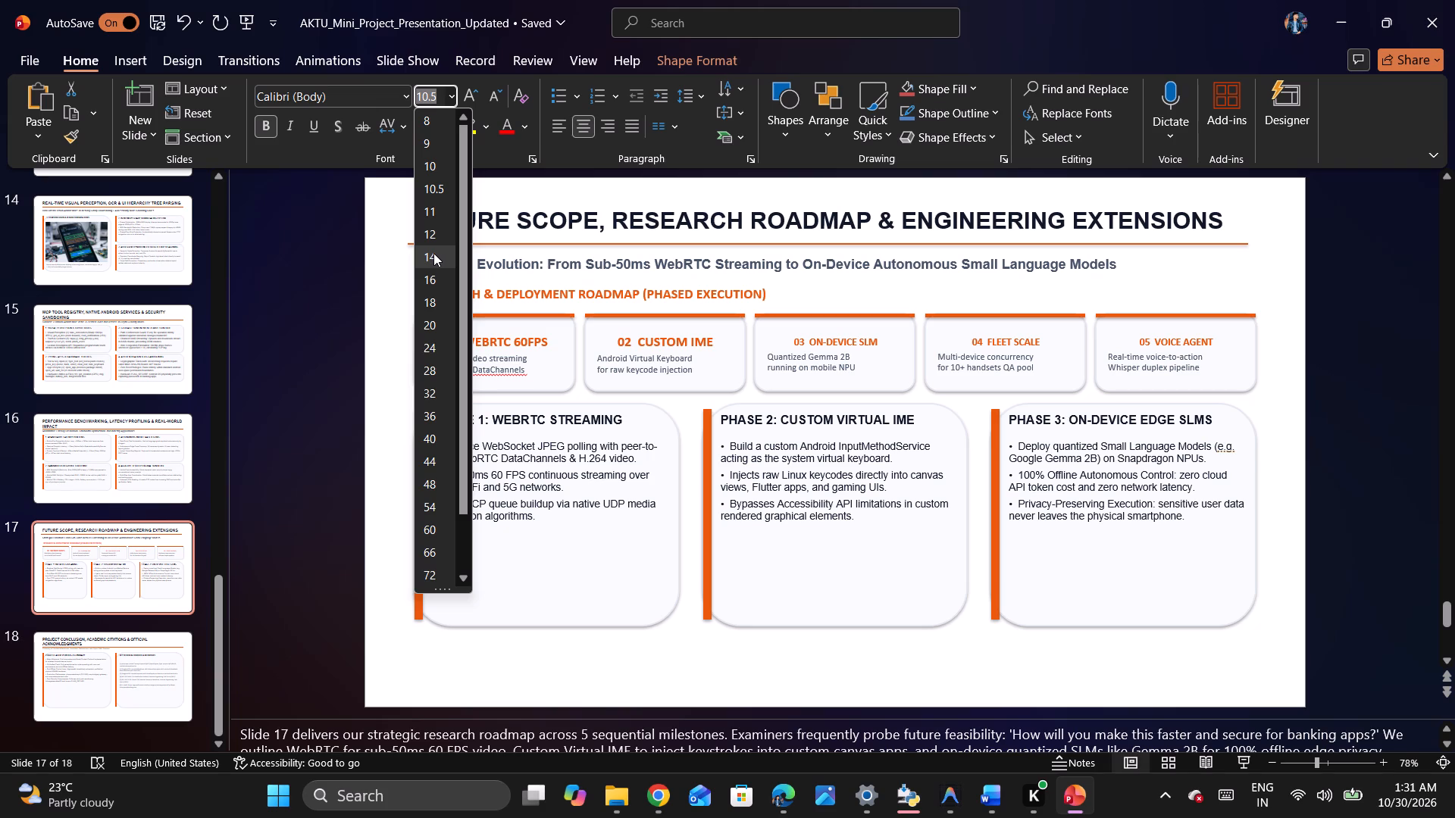
left_click(433, 252)
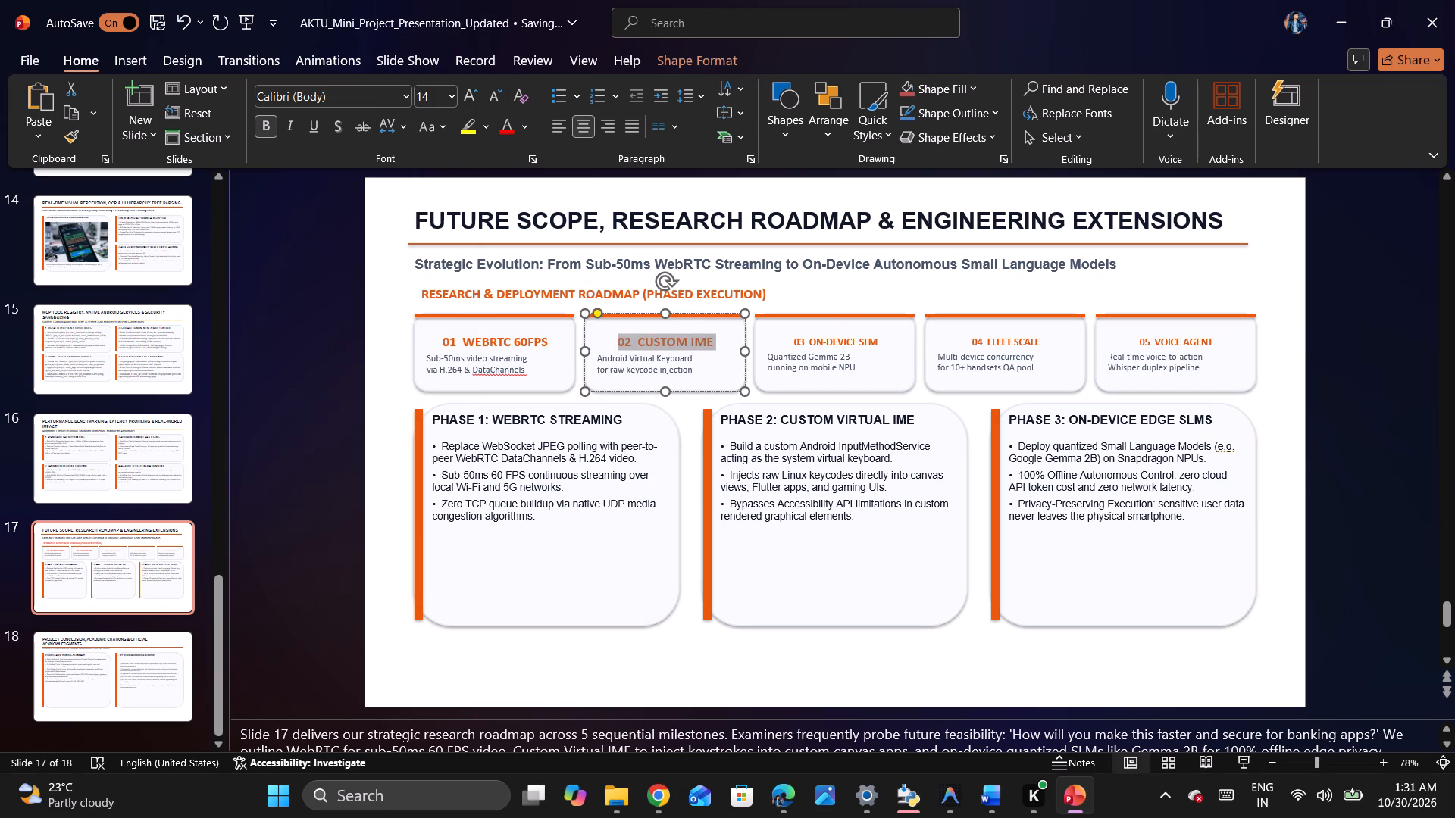
left_click_drag(875, 339, 796, 333)
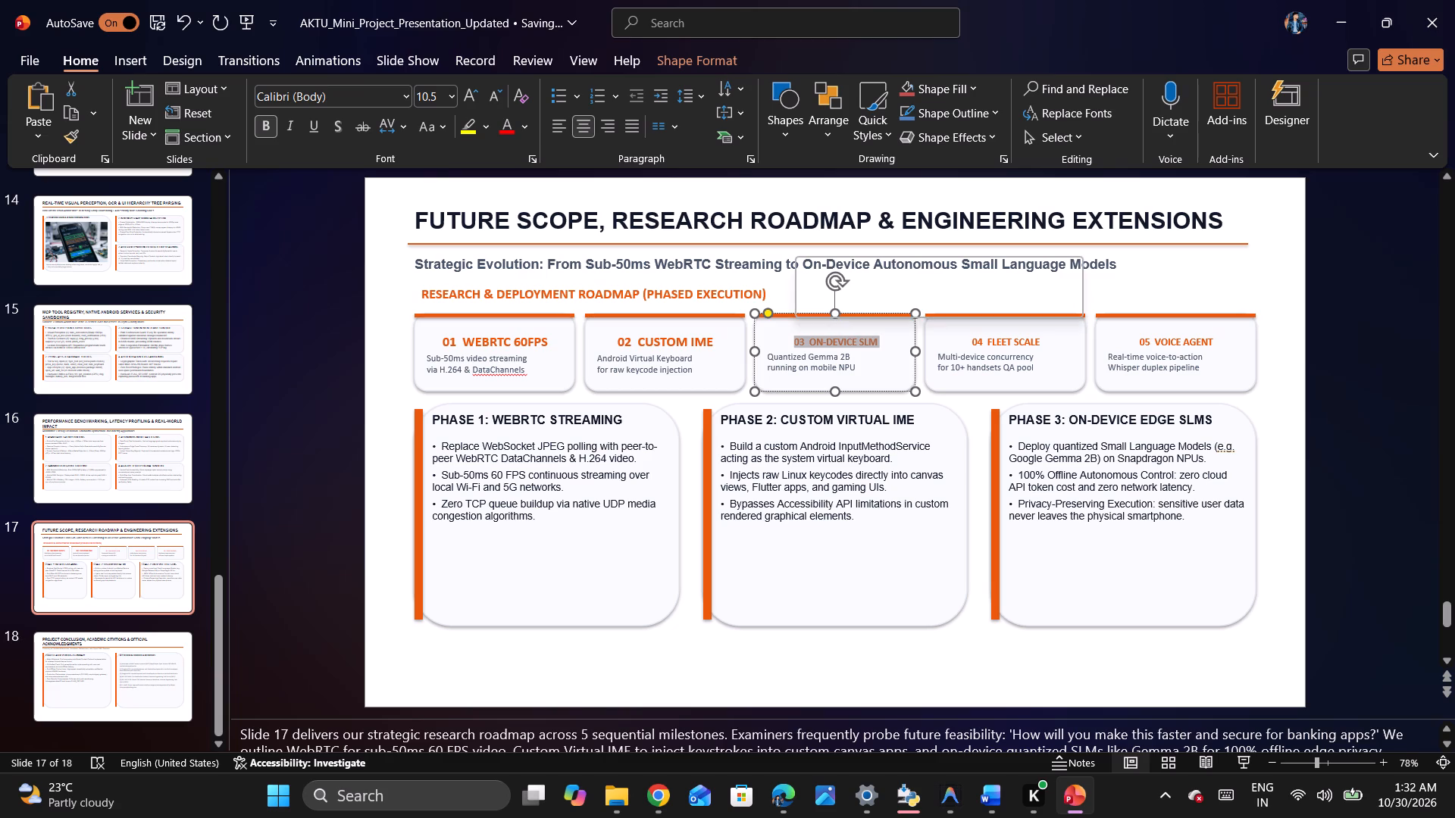
left_click(940, 270)
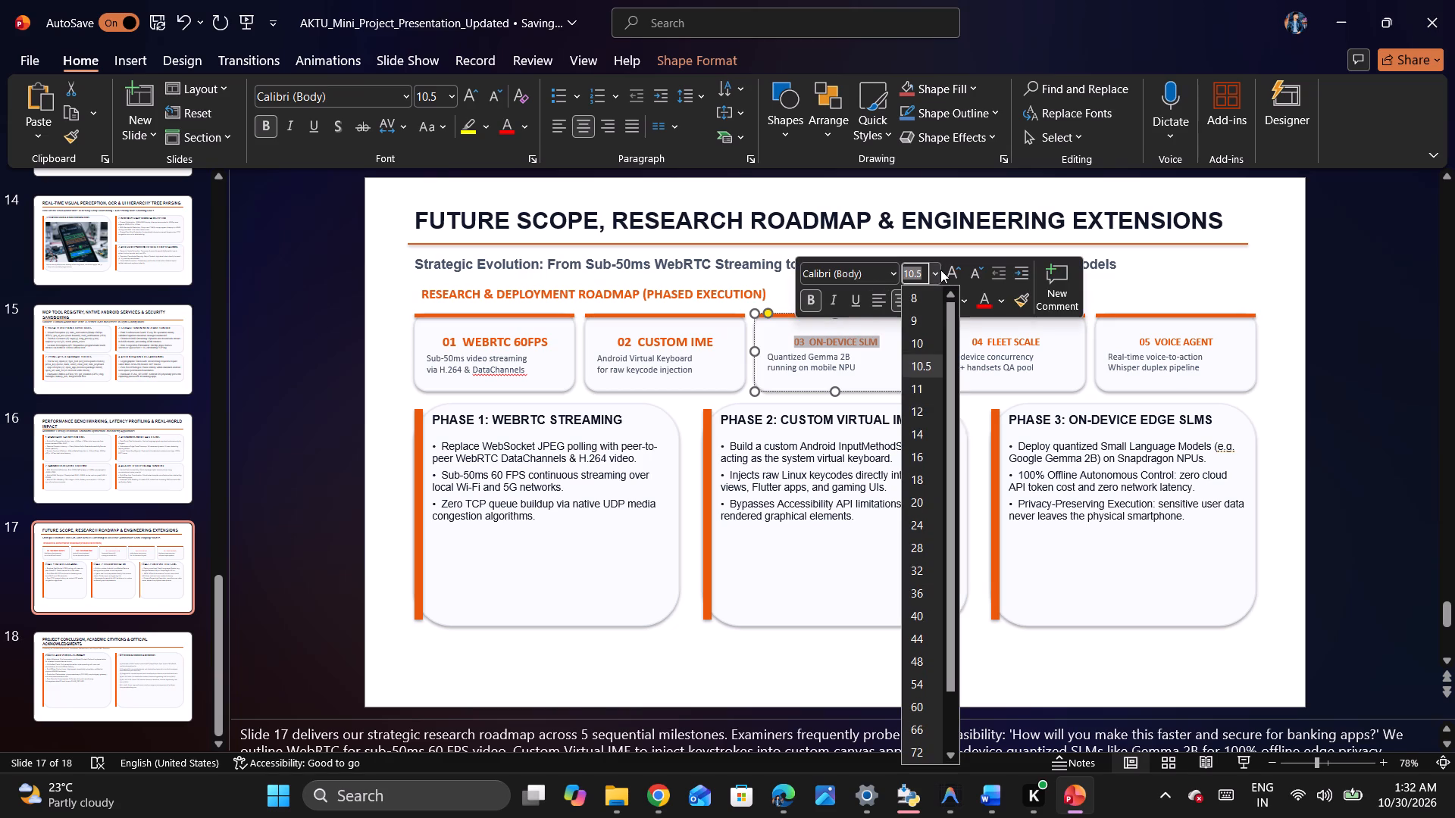
left_click(918, 432)
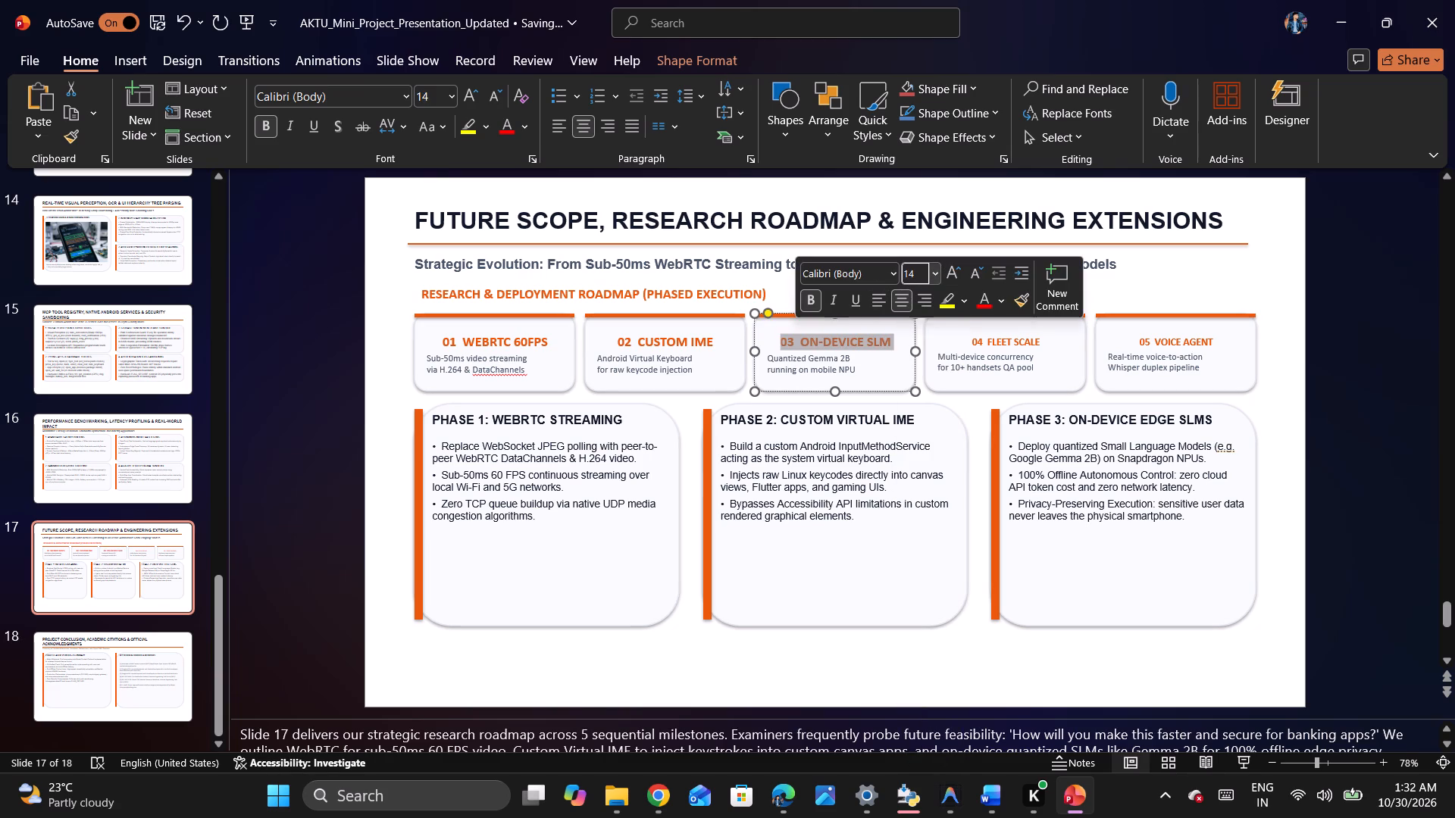
Set the "04 FLEET SCALE" and "05 VOICE AGENT" roadmap card headings to font size 14.
left_click_drag(1039, 341, 973, 339)
right_click(973, 339)
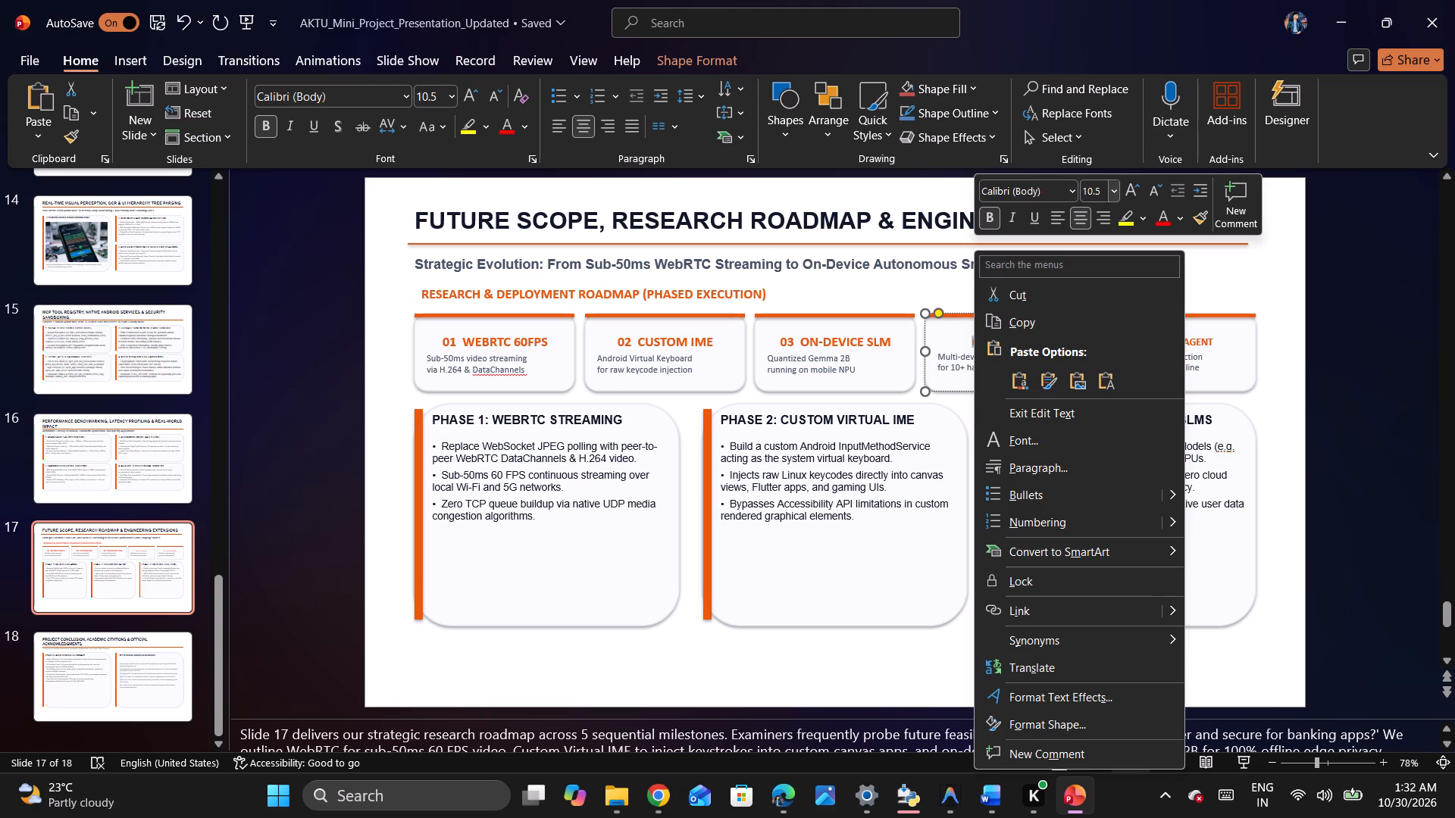
left_click(1109, 186)
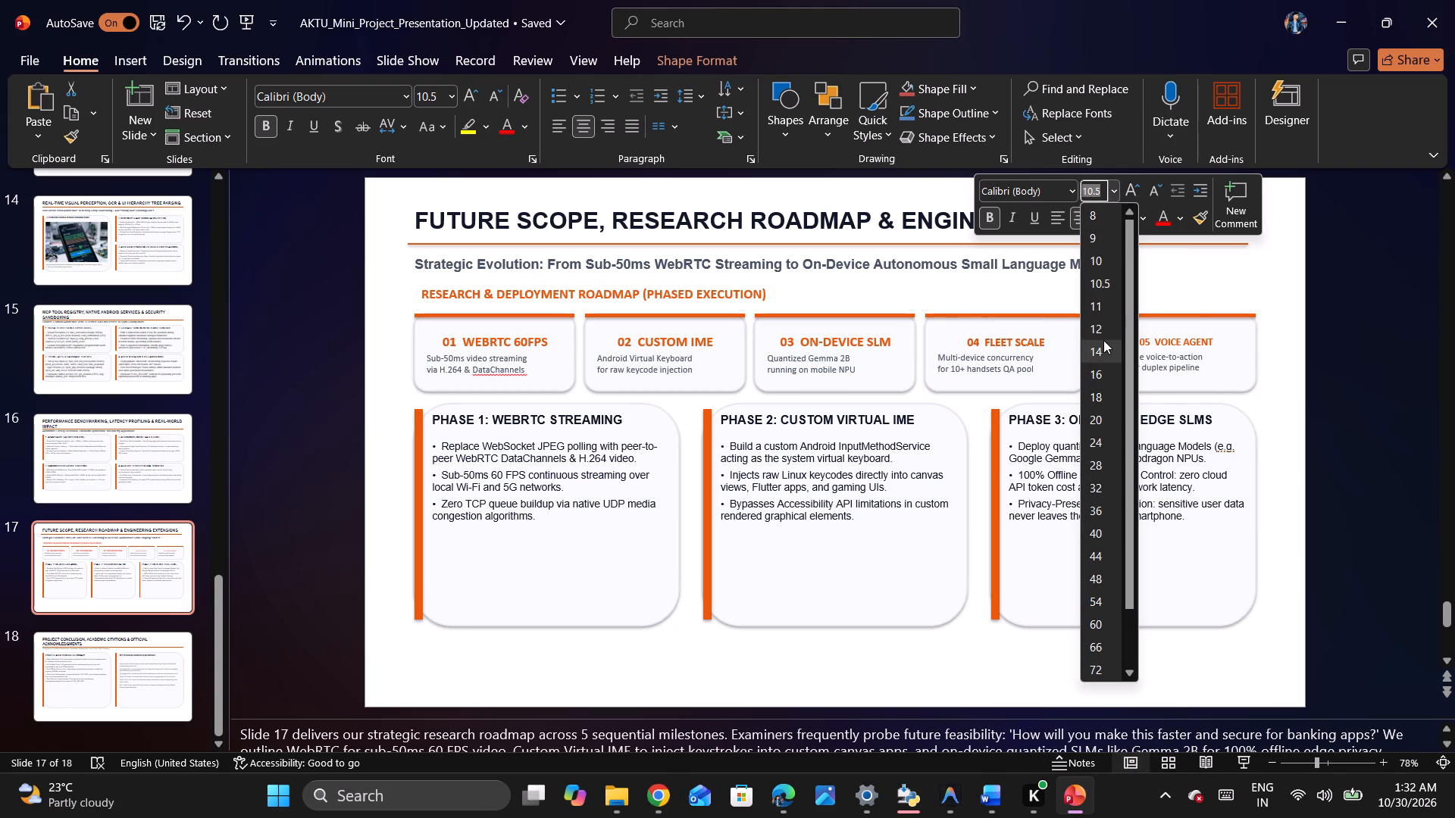
left_click(1103, 340)
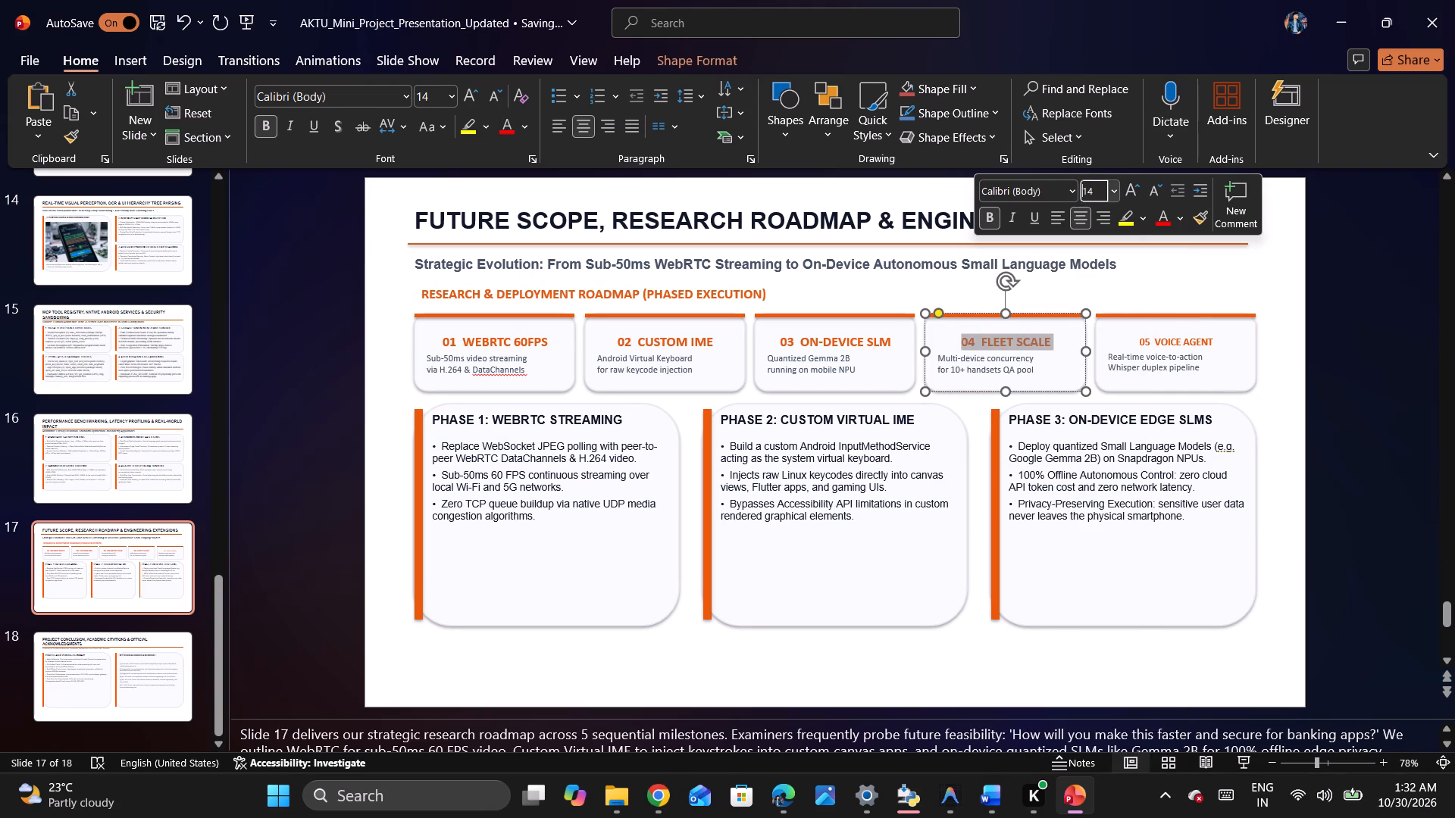
left_click_drag(1209, 337, 1170, 337)
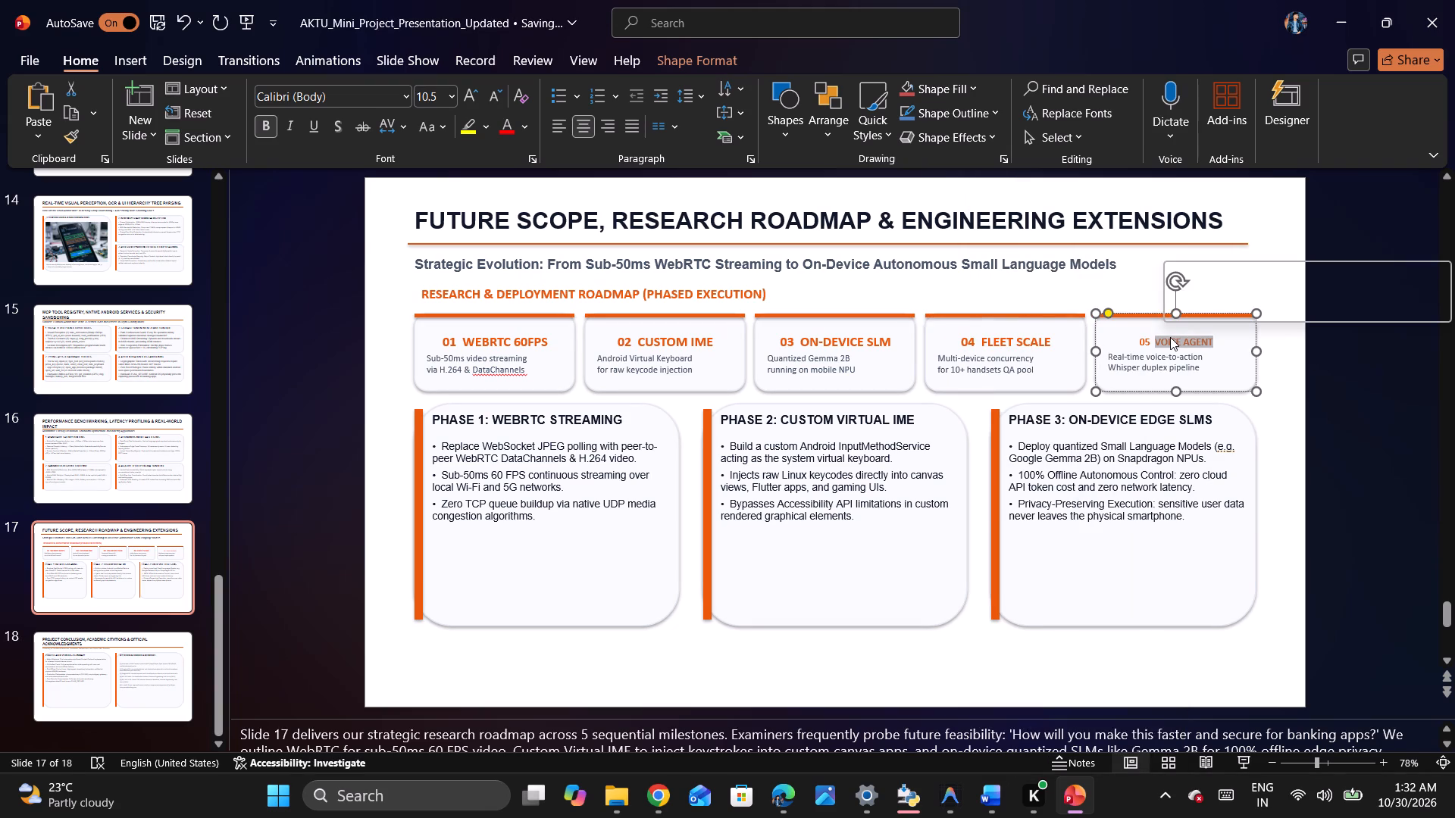
triple_click(1170, 337)
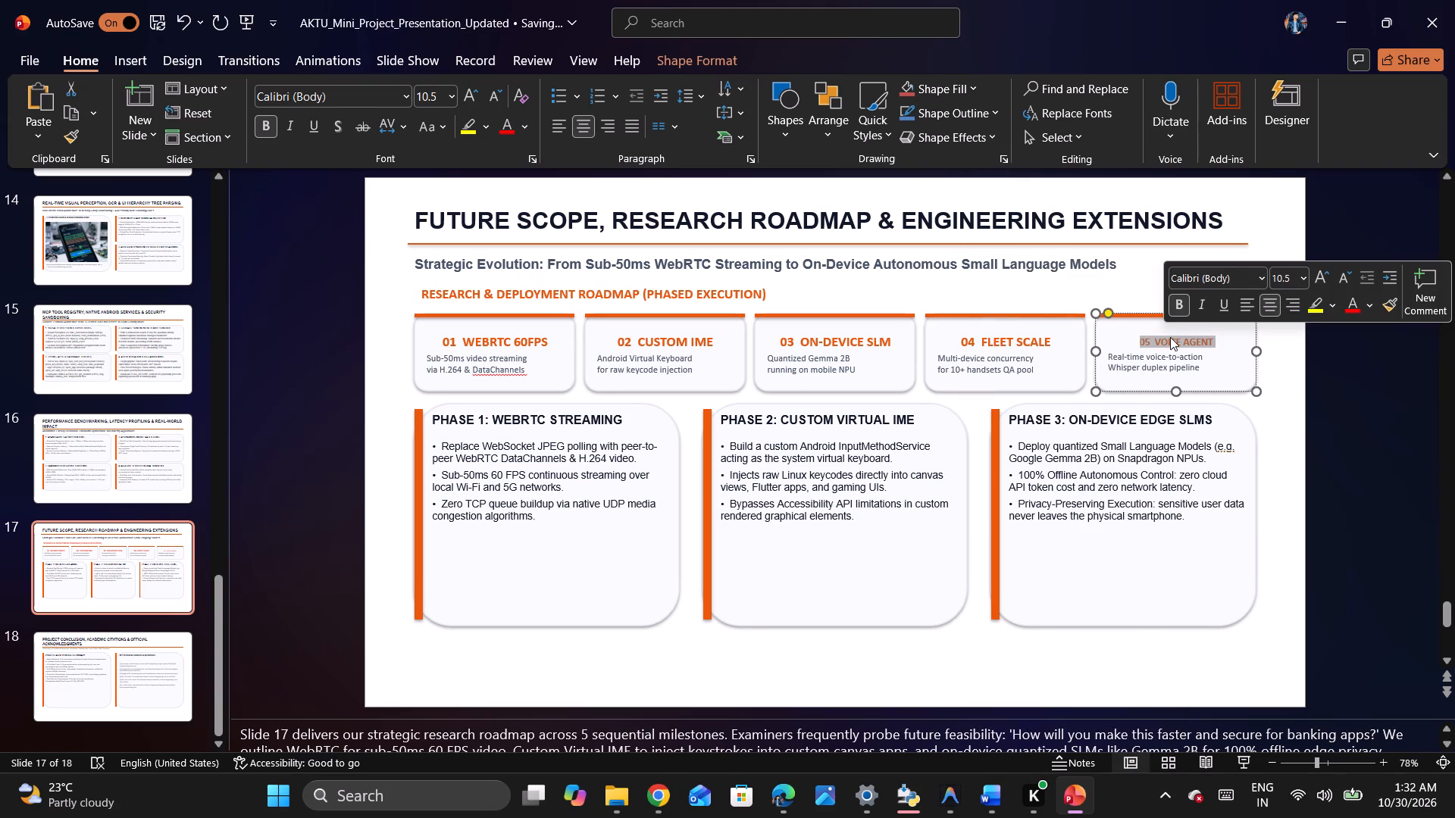
left_click(1301, 276)
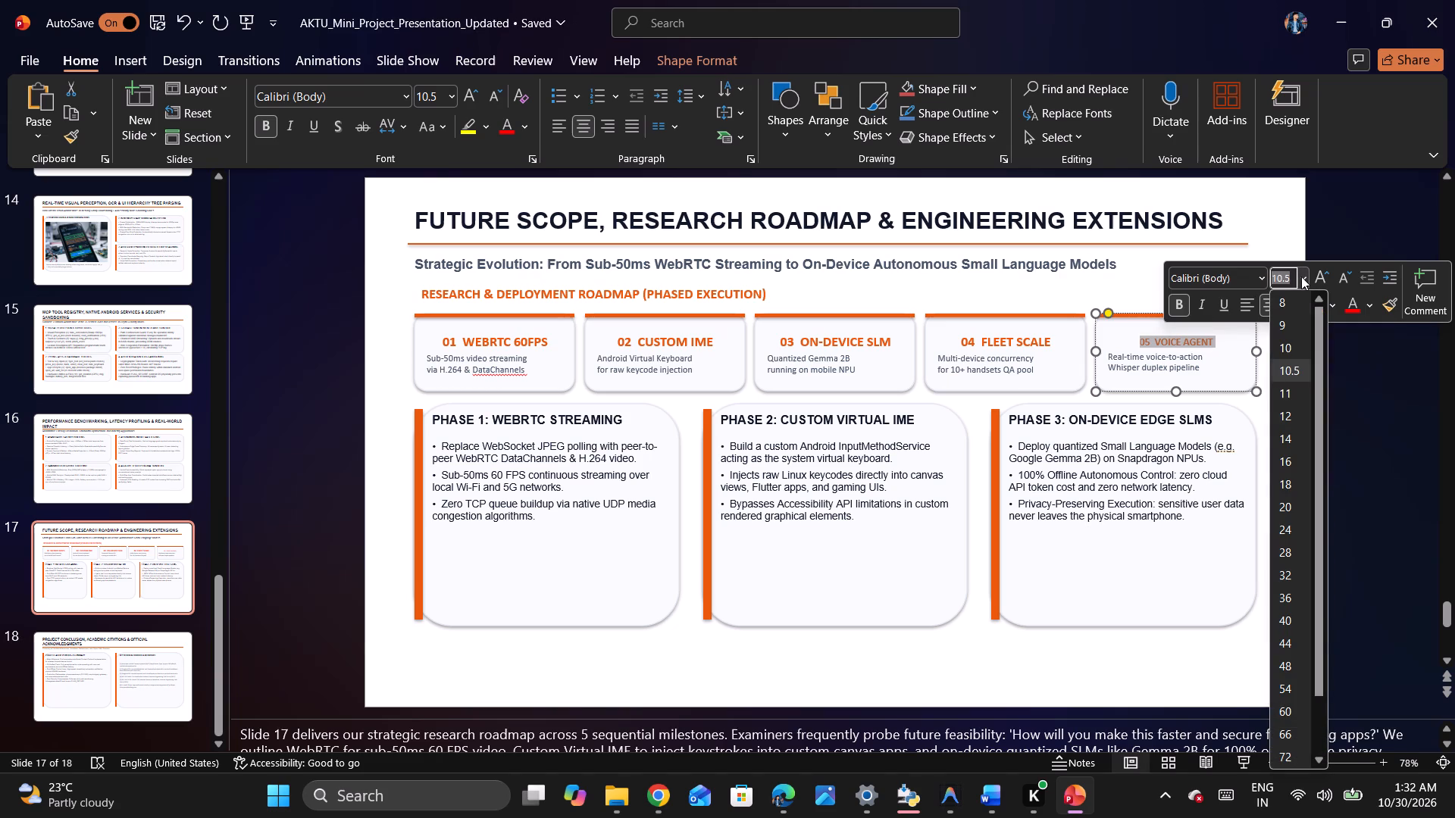
left_click(1294, 434)
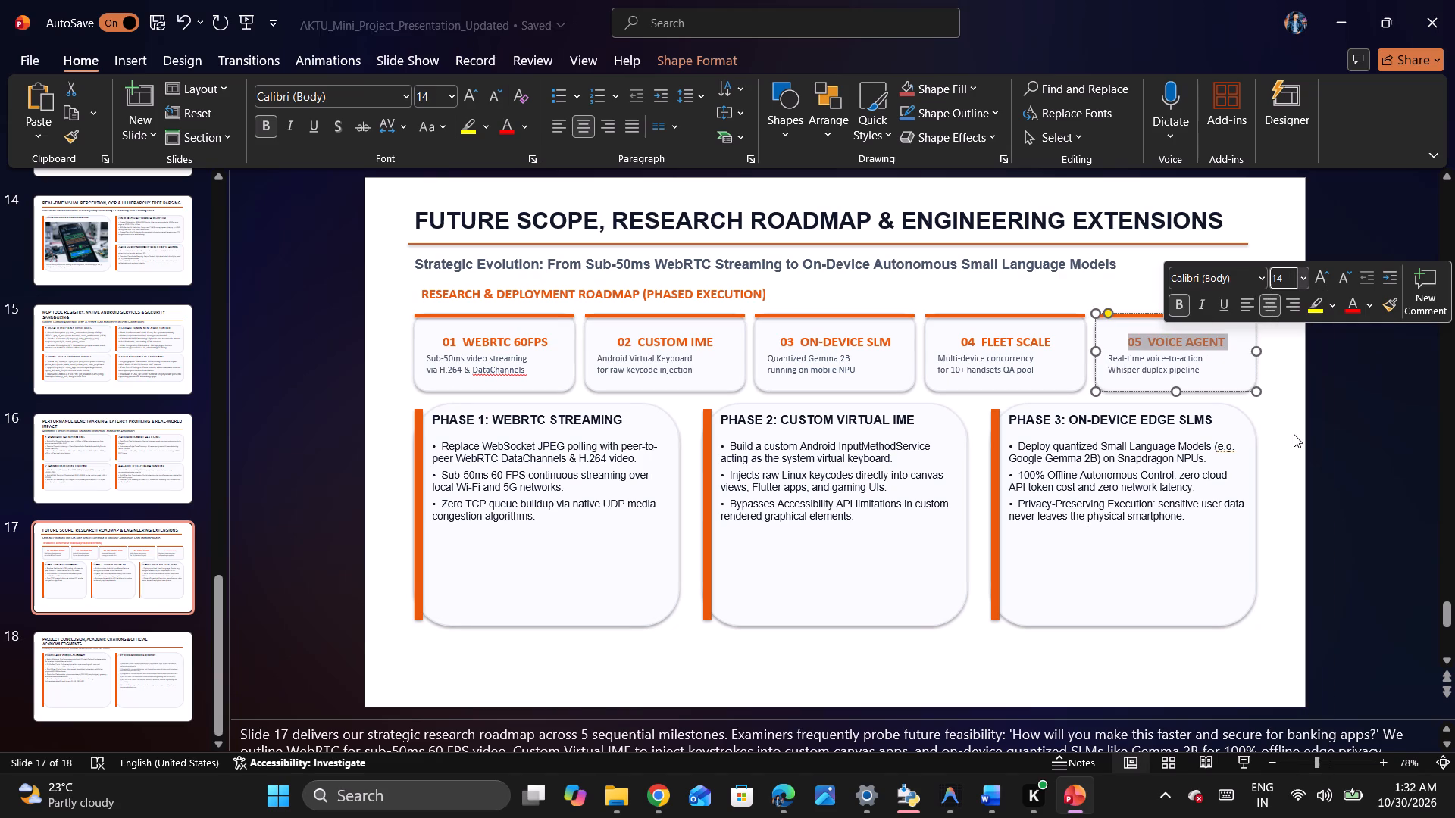
left_click(1039, 620)
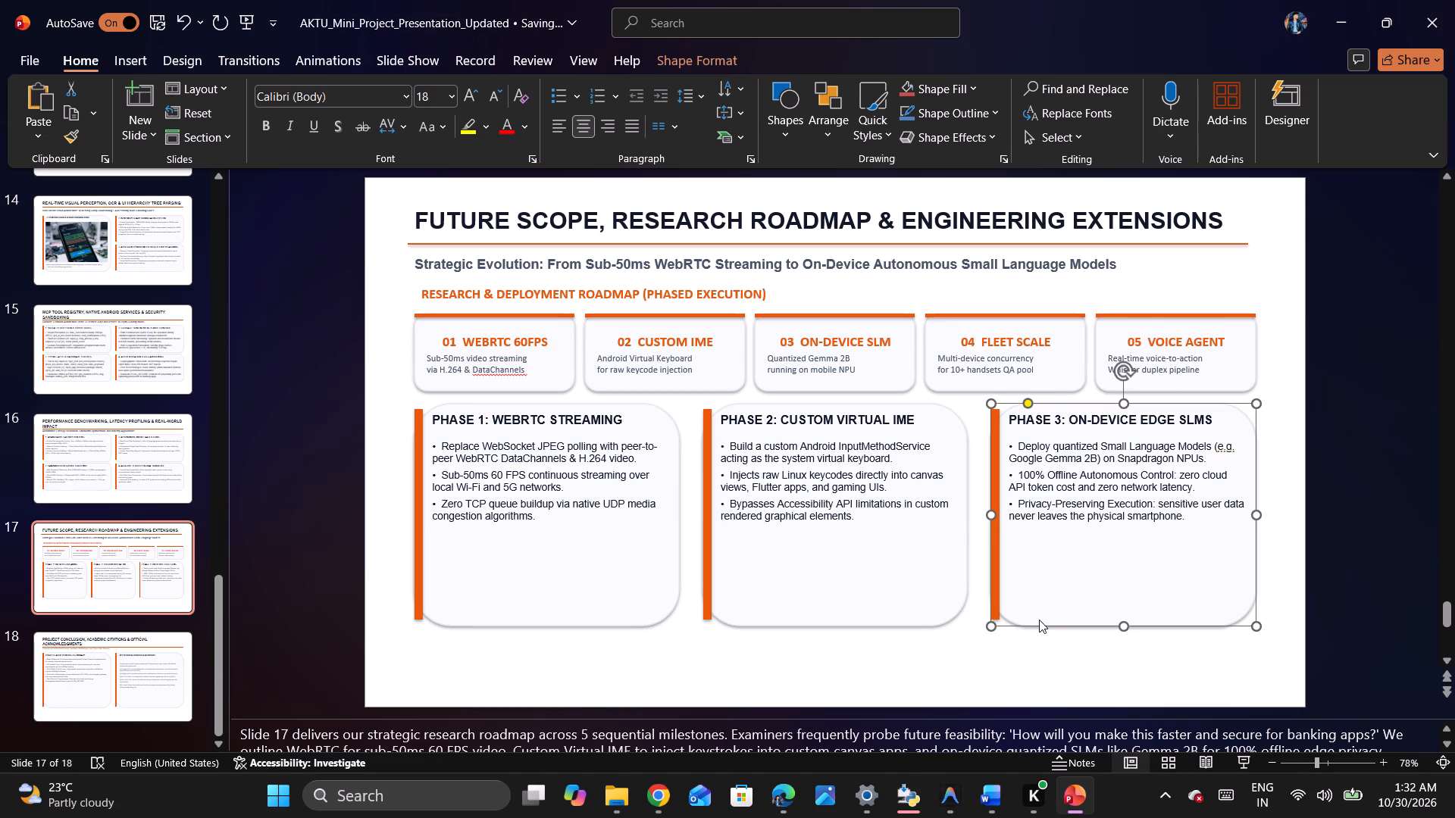
left_click(1004, 655)
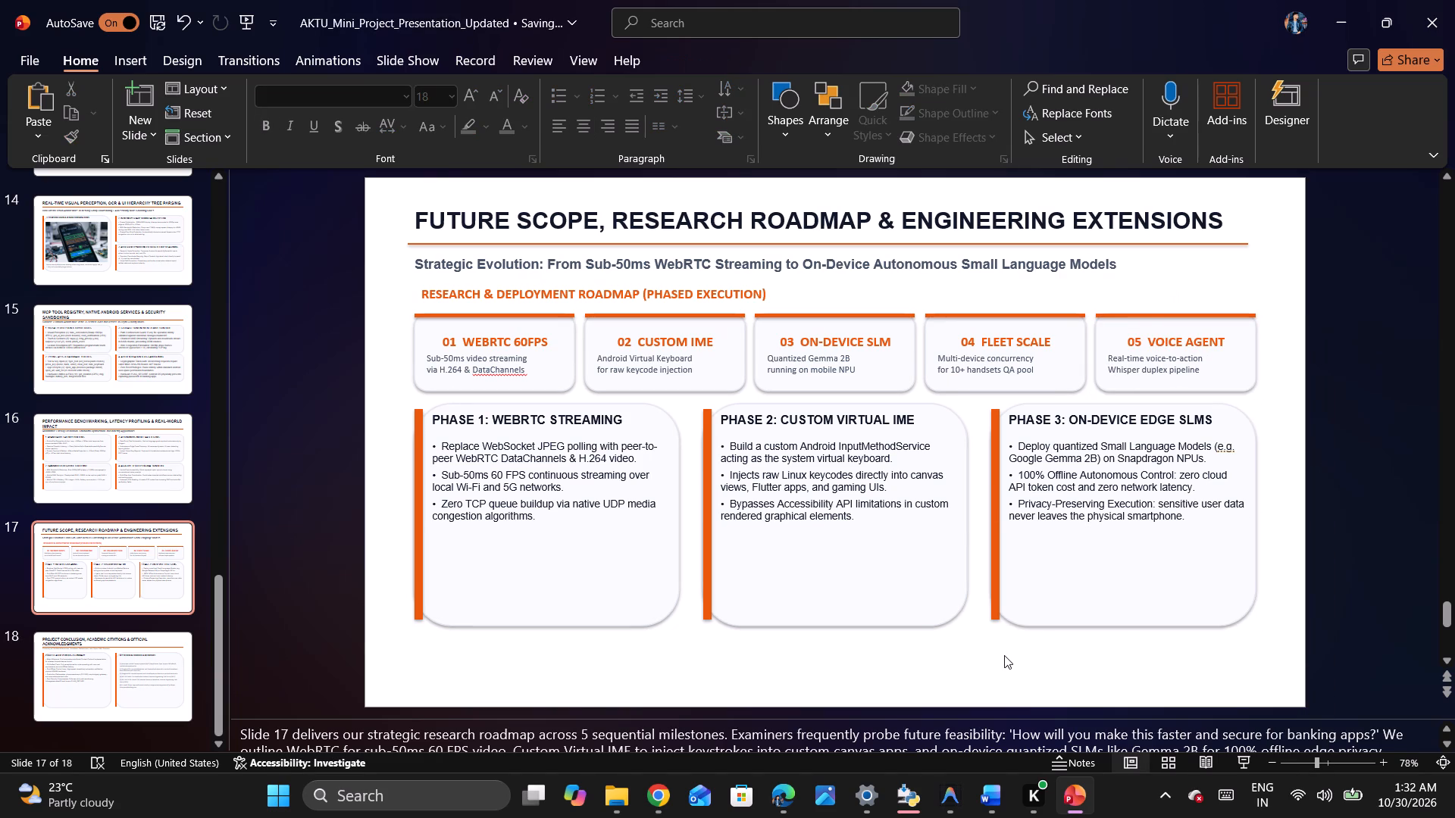
Switch to Chrome and search YouTube for the suggested query "dard dilo ke kam ho jate".
left_click(662, 790)
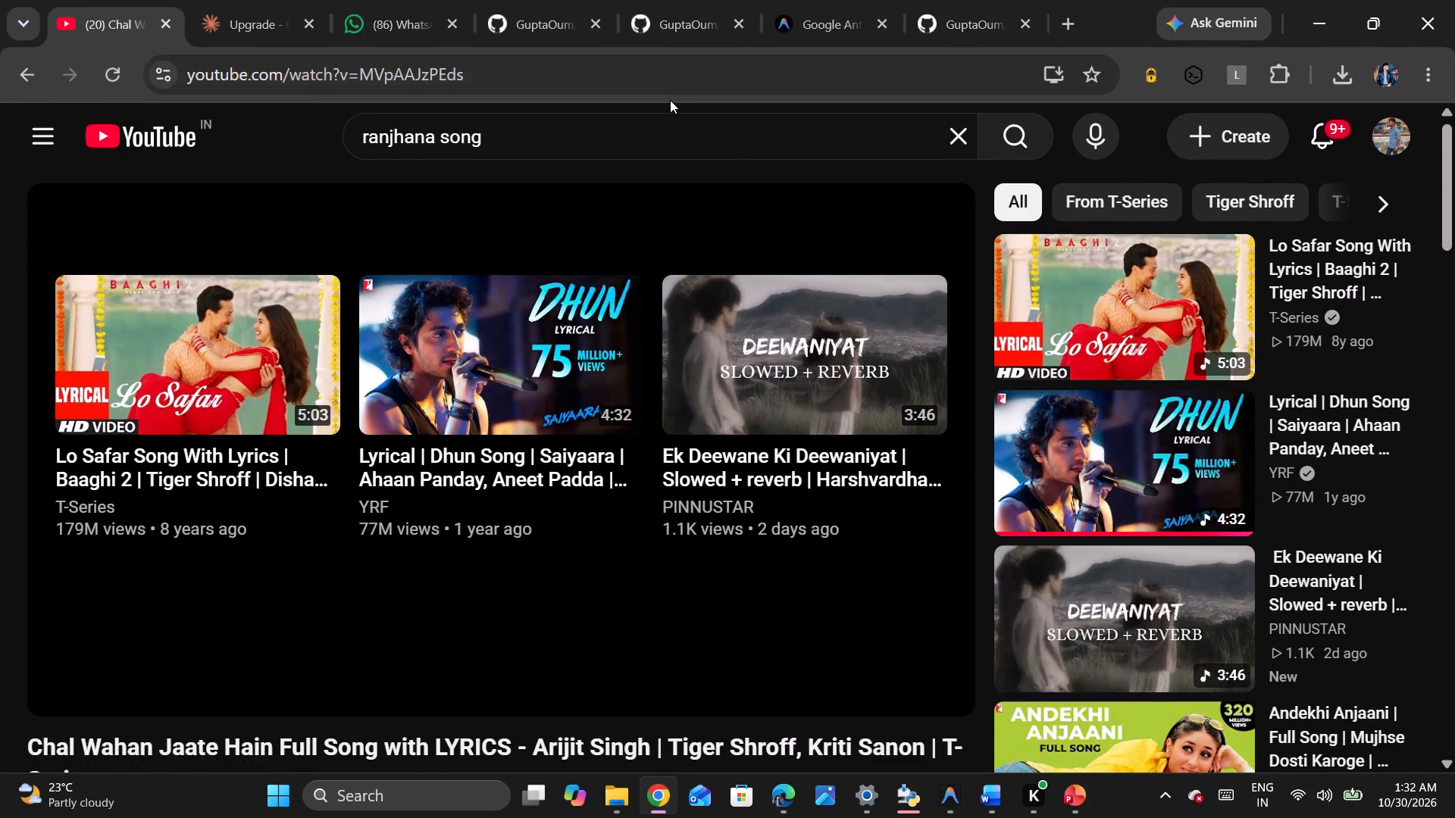
left_click(950, 135)
type("dard")
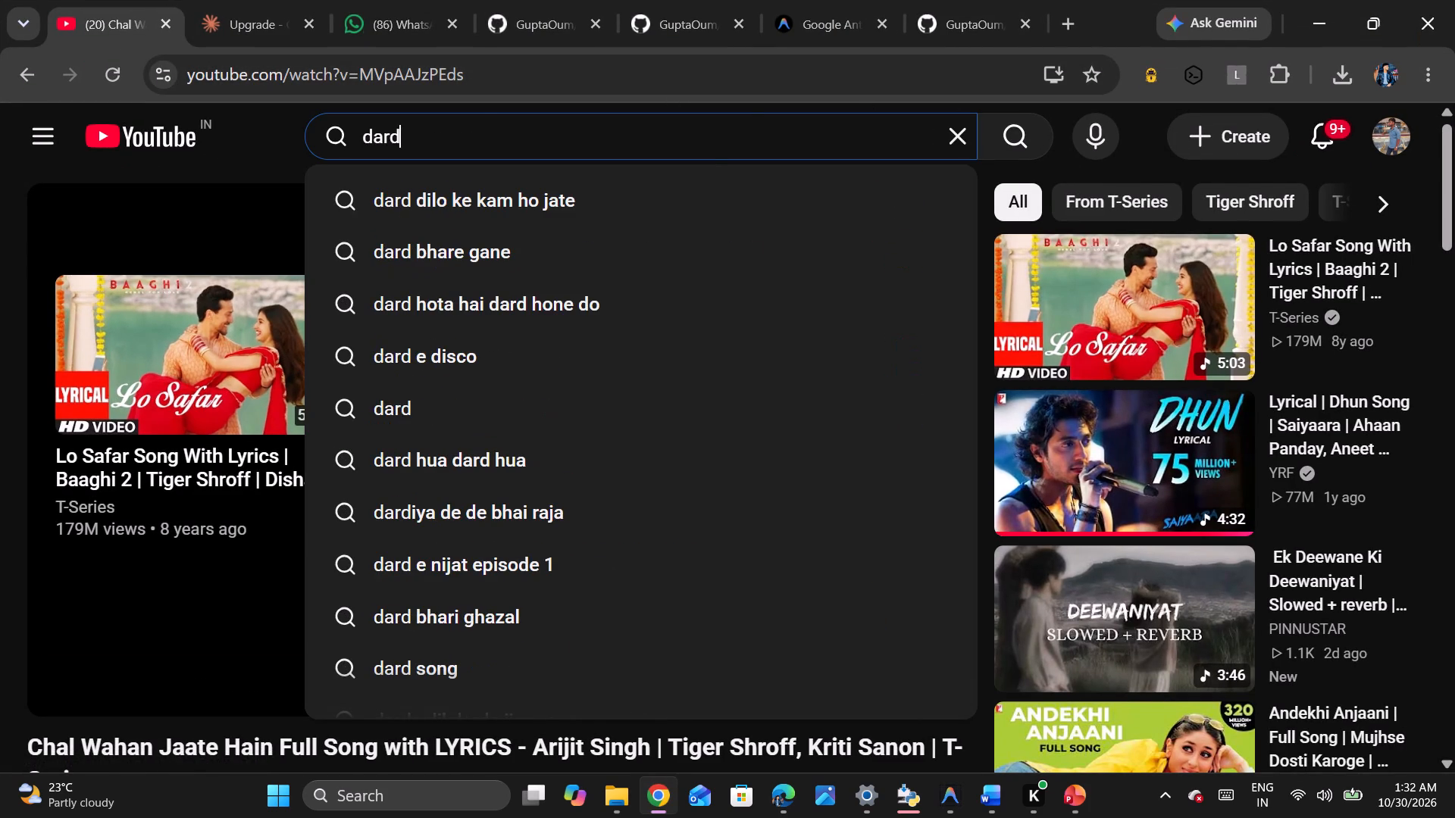
left_click(712, 174)
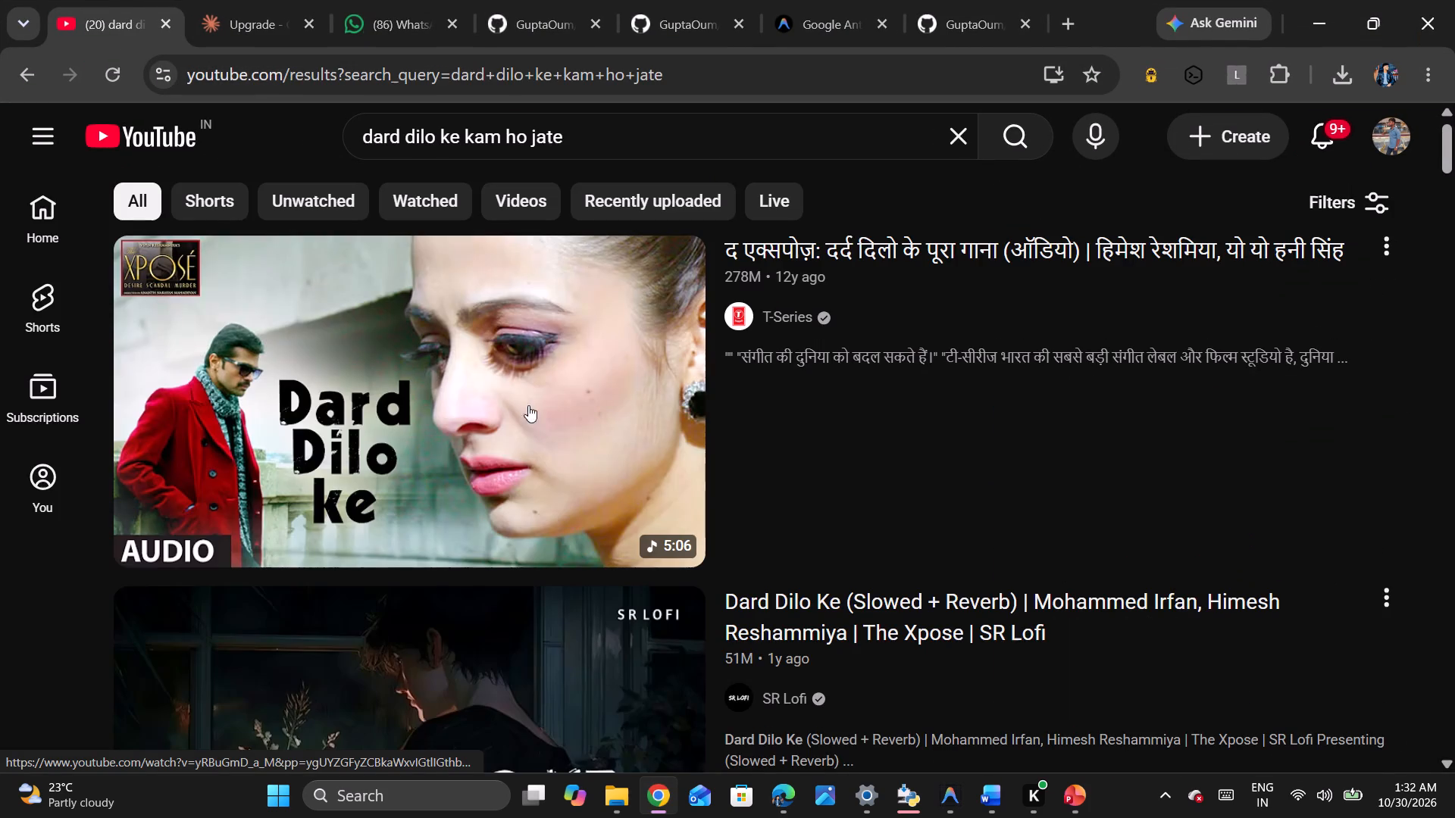
Open the T-Series "Dard Dilo Ke" full audio song from The Xpose and pause it near the start.
scroll(549, 434, "left", 1)
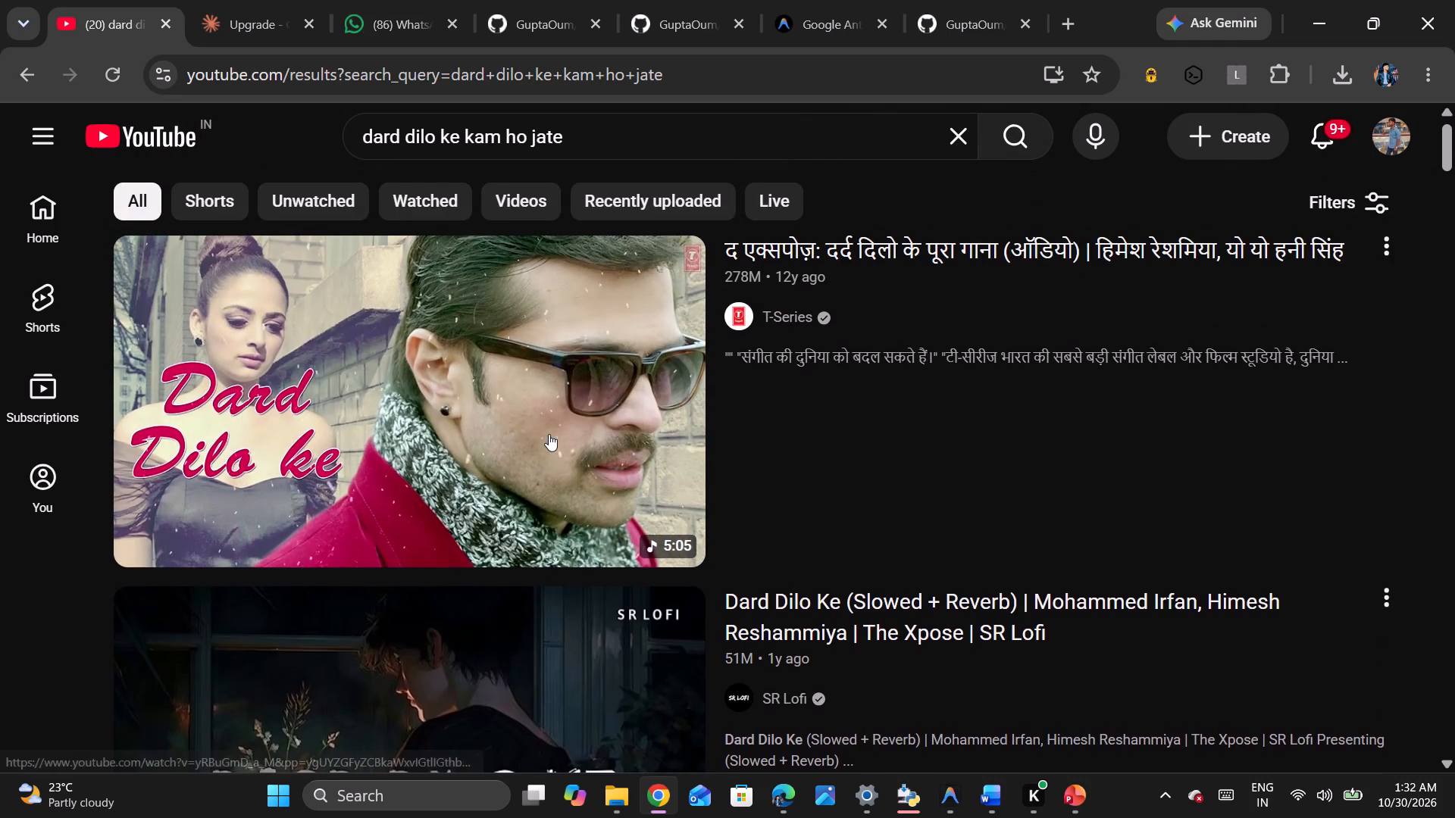
left_click(543, 401)
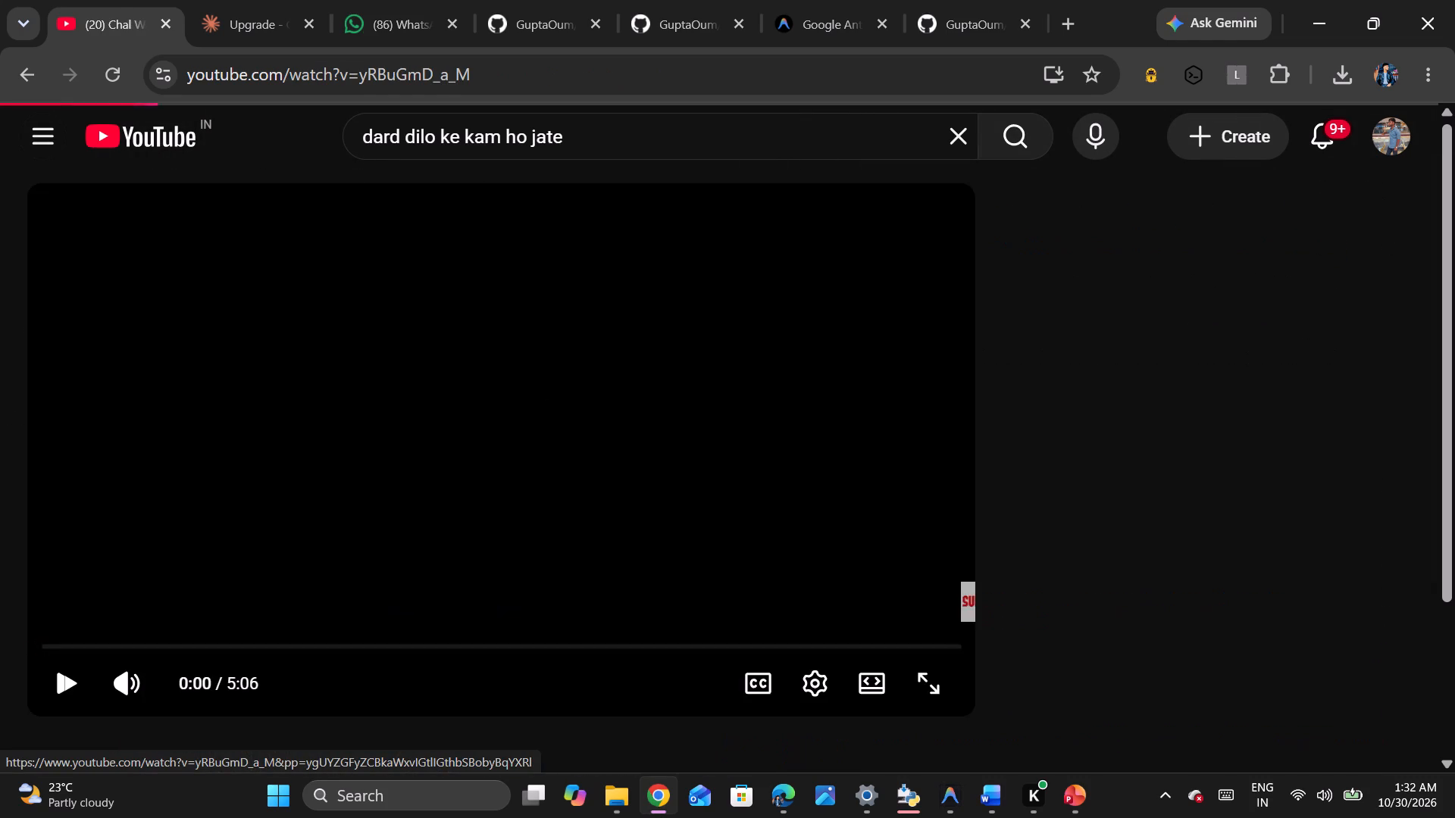
left_click(562, 412)
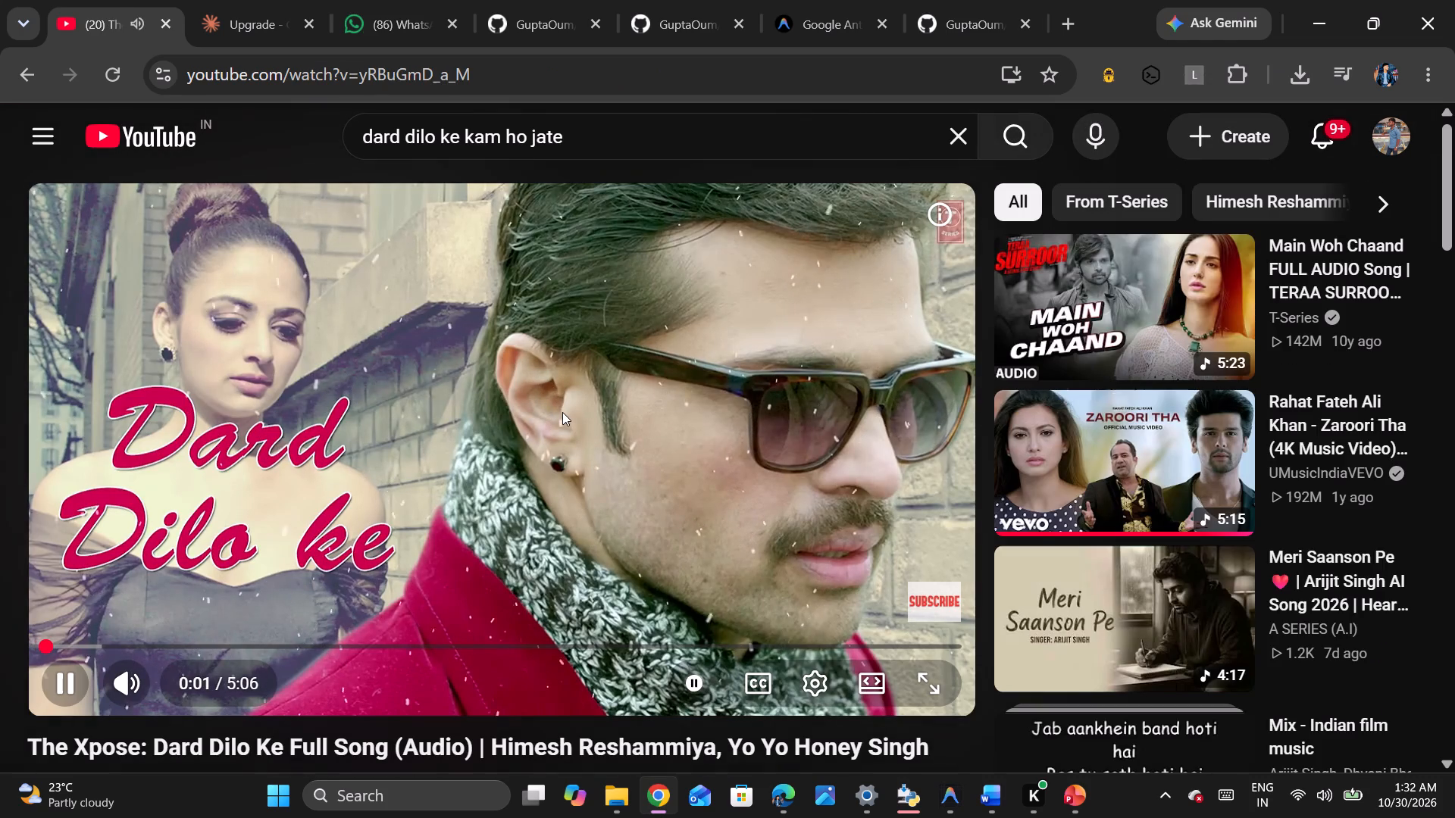
left_click(435, 385)
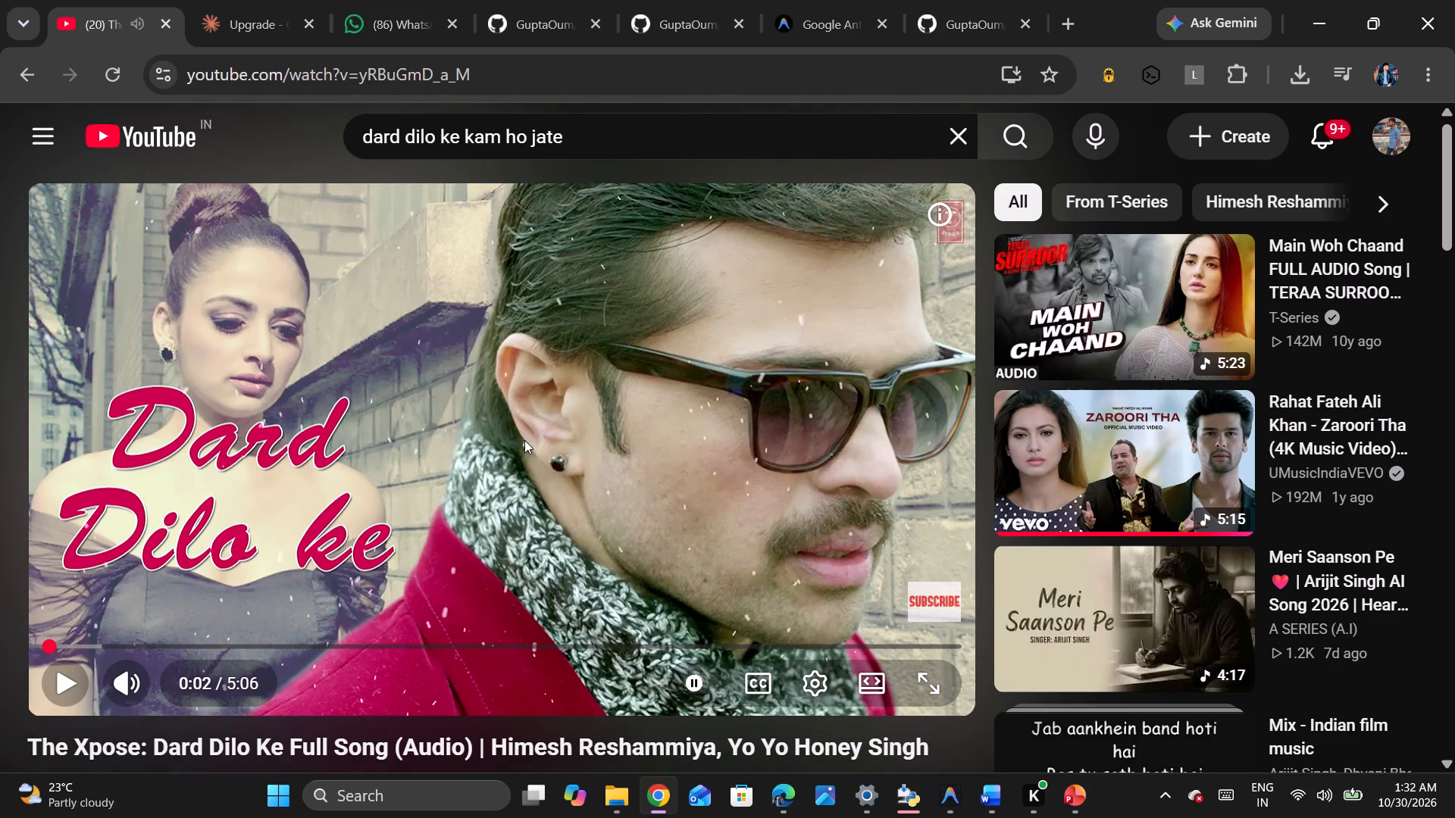
Play the song for a few seconds, pause it again, and switch back to the PowerPoint presentation.
left_click(524, 438)
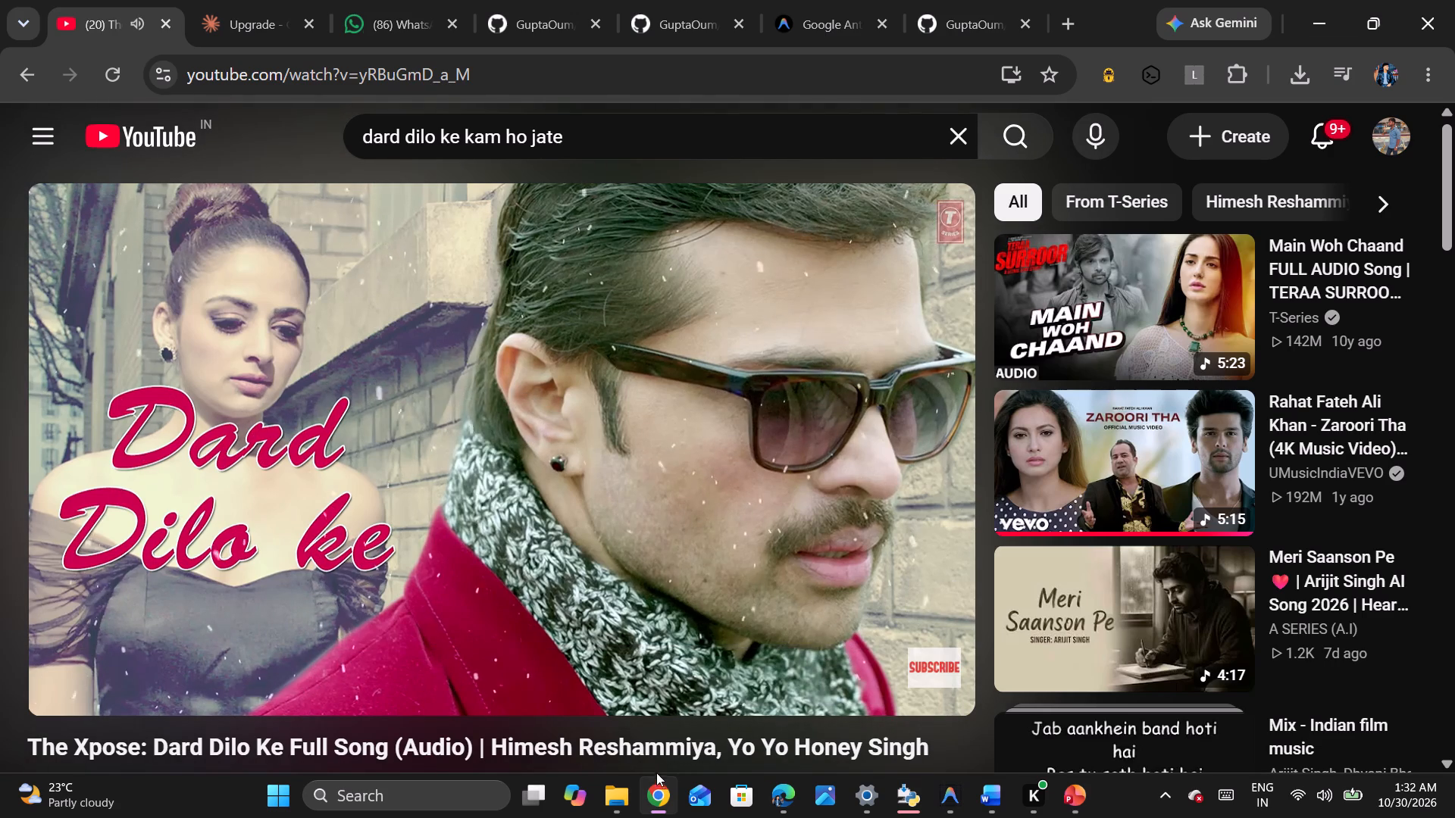
left_click(562, 544)
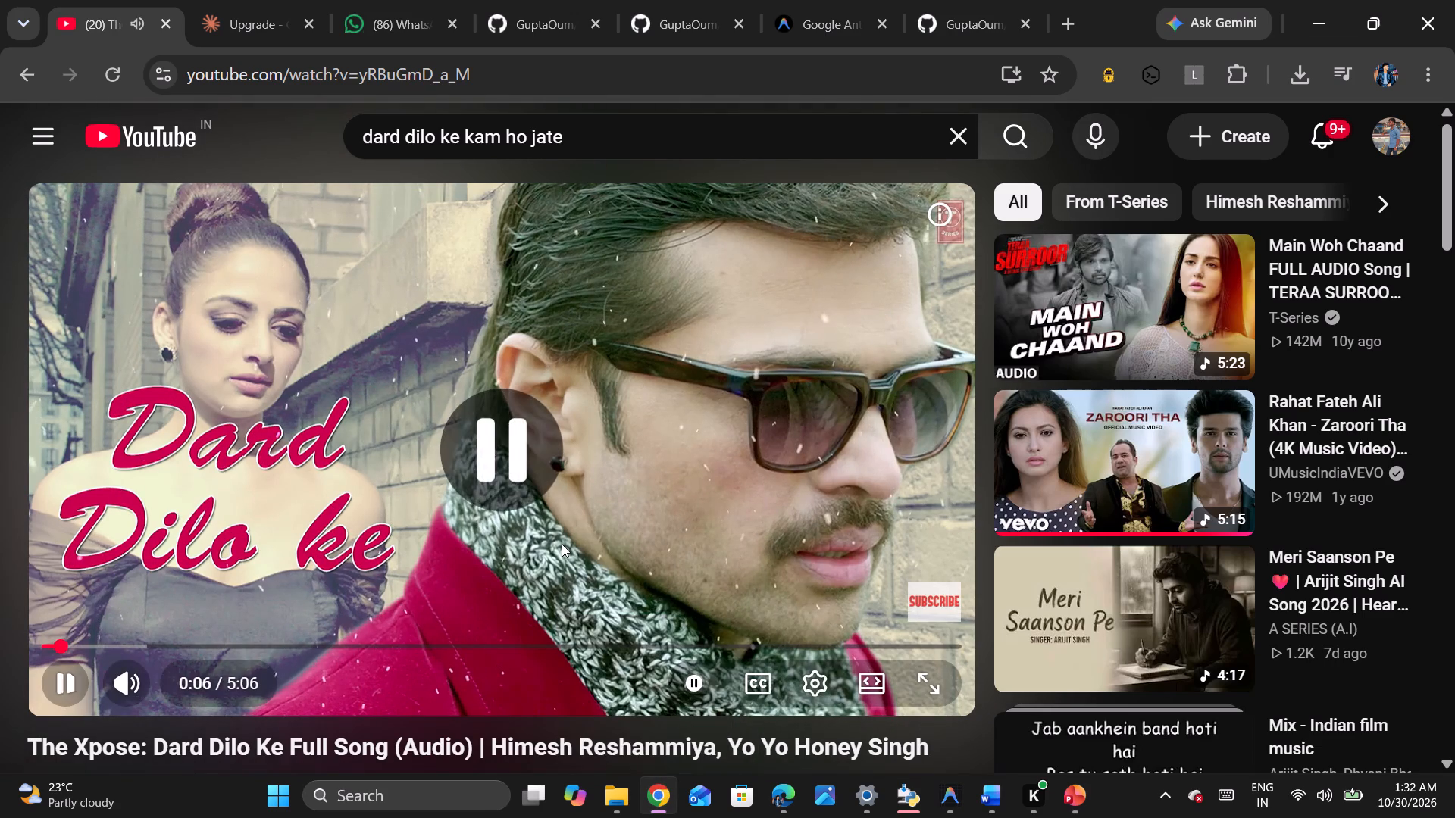
left_click(655, 788)
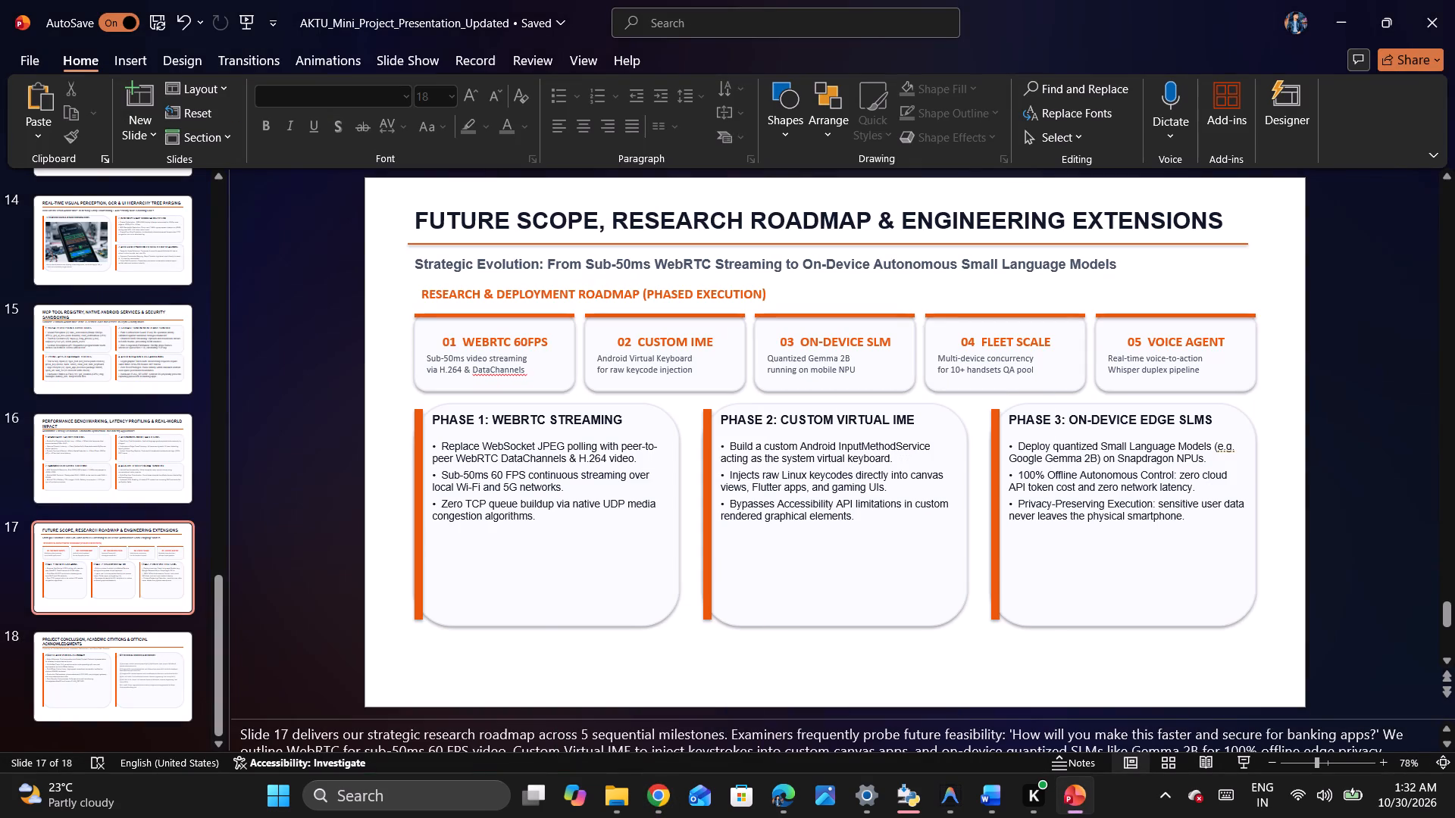
Set the "PHASE 1: WEBRTC STREAMING" and "PHASE 2: CUSTOM VIRTUAL IME" headings on slide 17 to font size 14.
left_click_drag(620, 417, 574, 414)
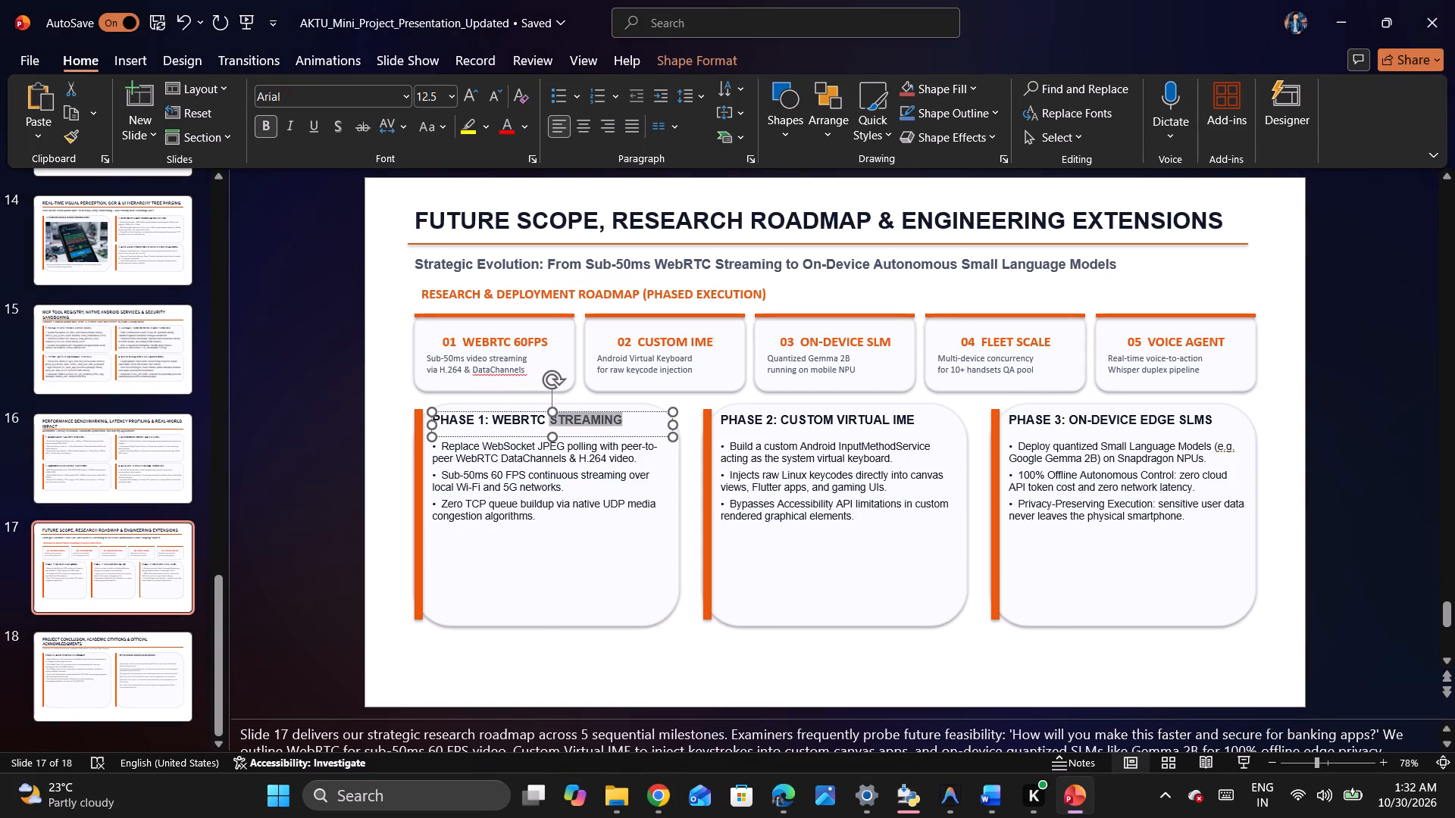
left_click_drag(574, 414, 445, 412)
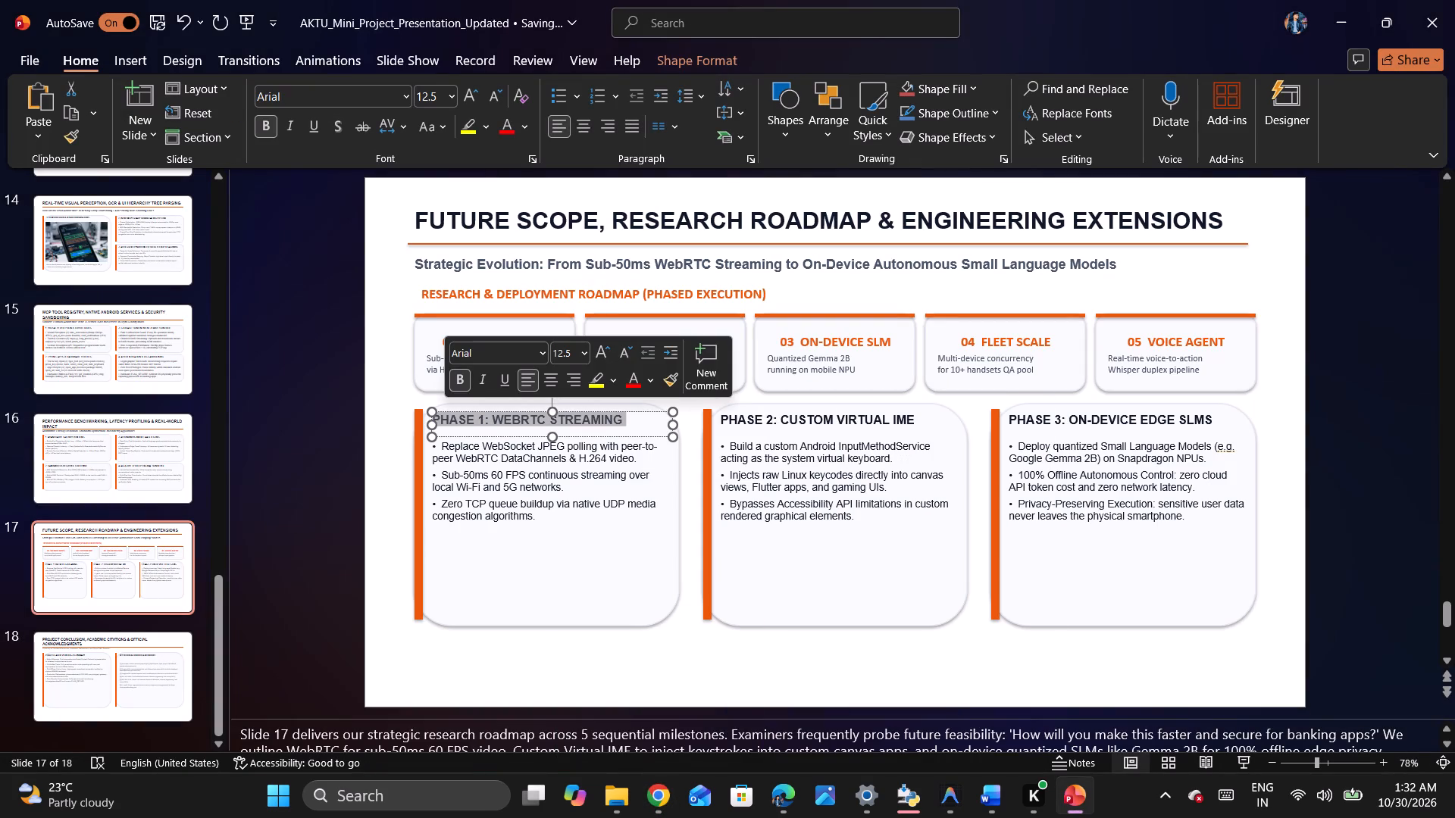
left_click(581, 348)
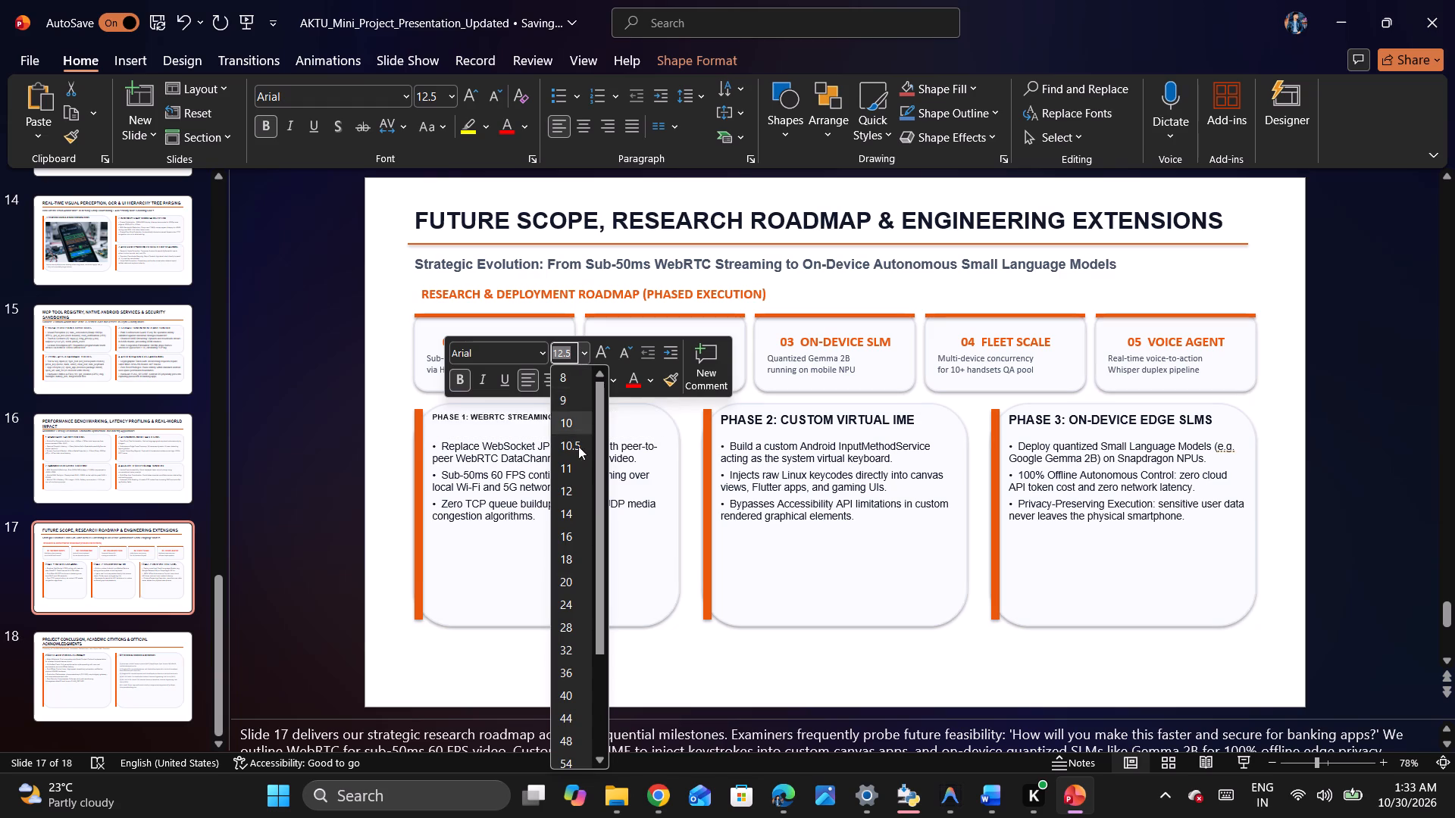
left_click(571, 505)
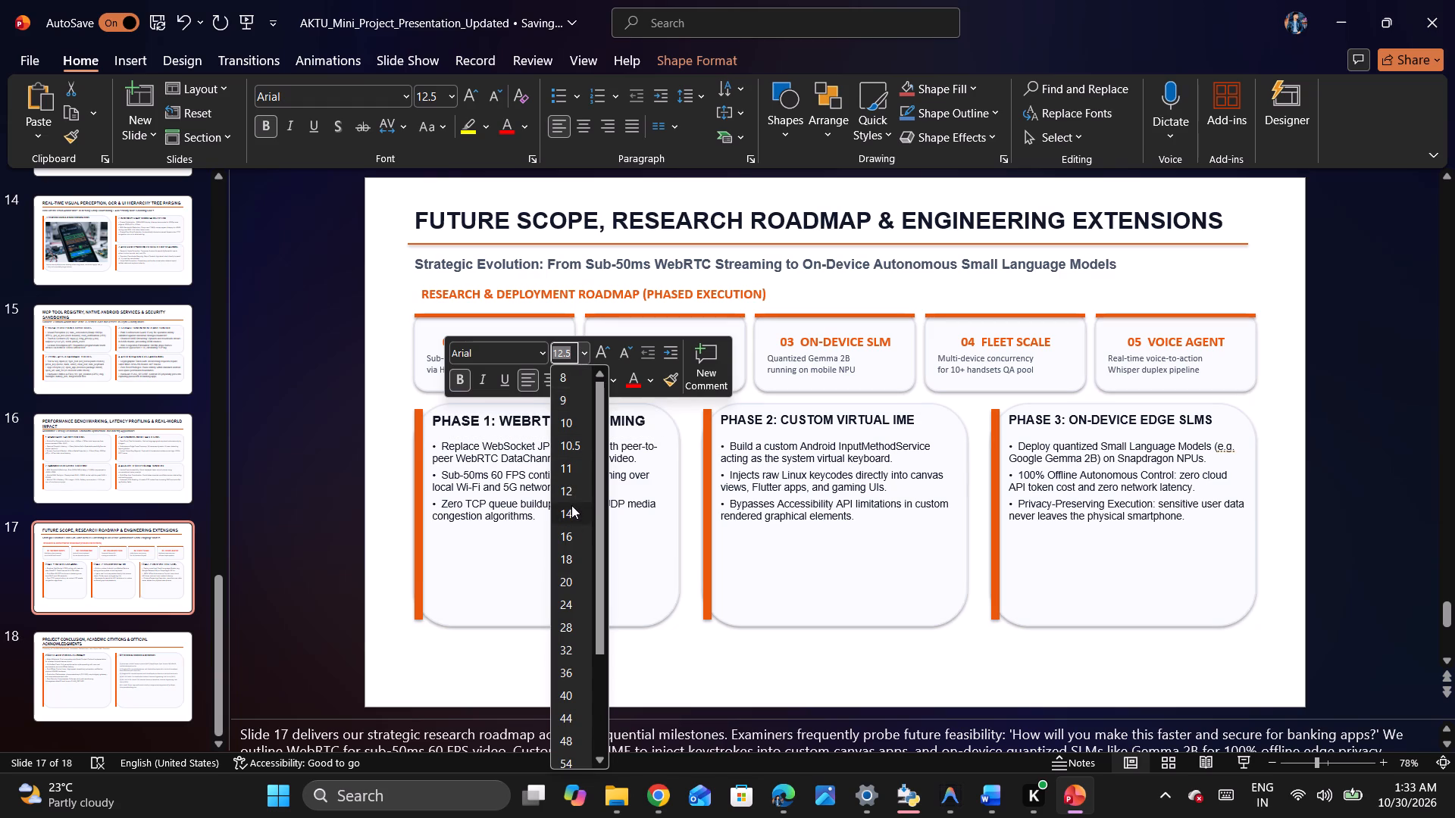
left_click(866, 422)
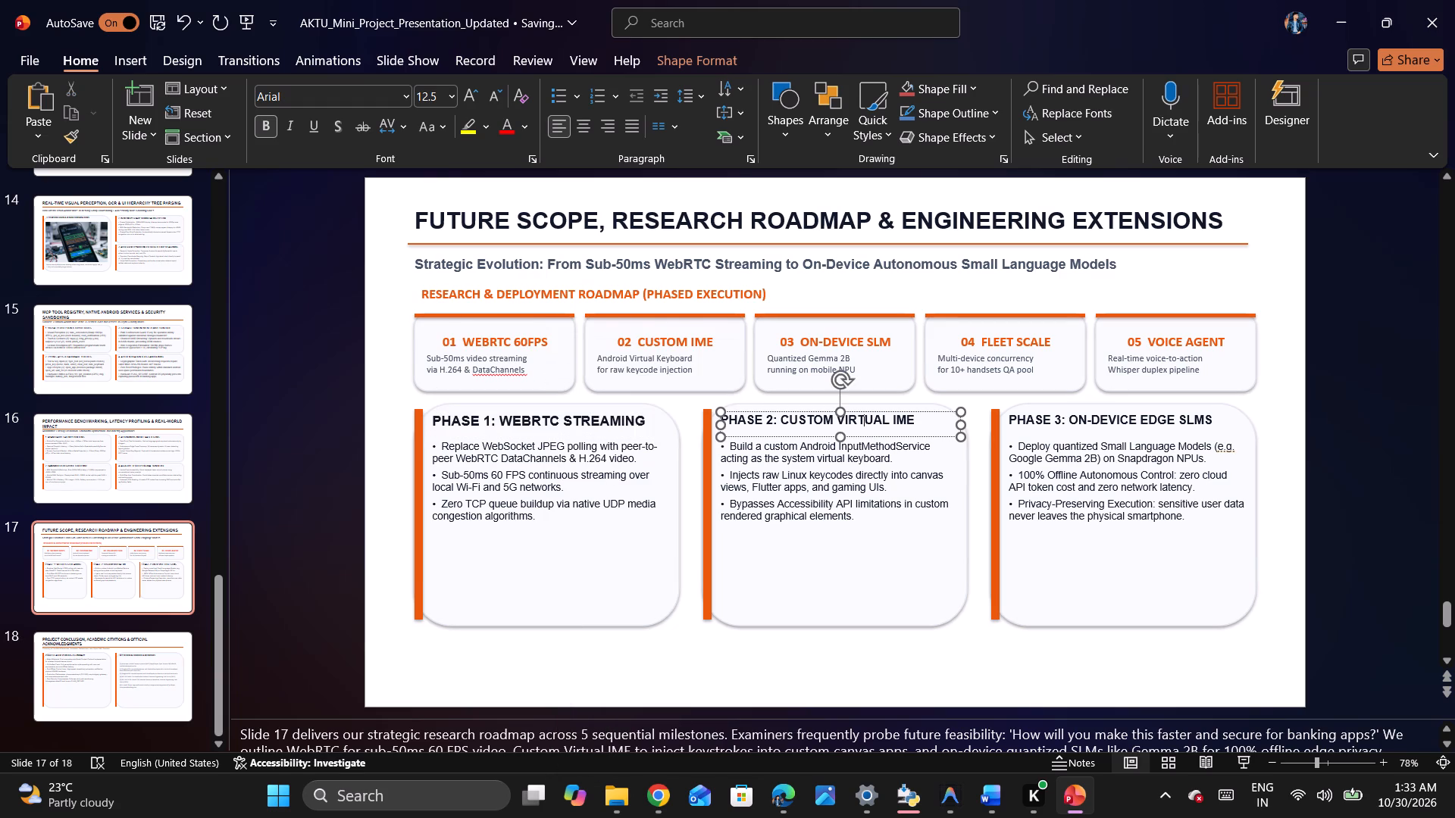
key("ctrl+a")
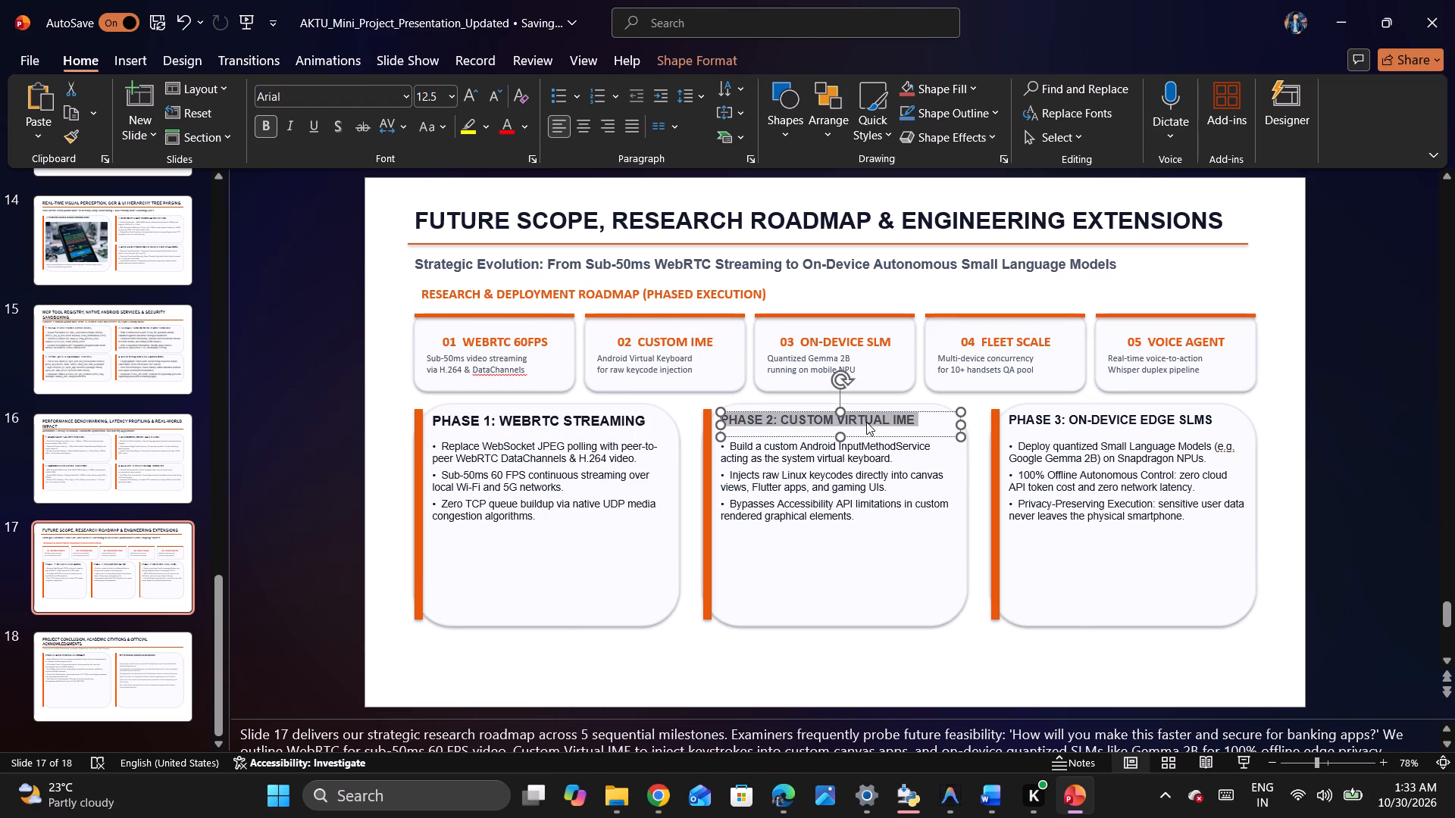
right_click(866, 422)
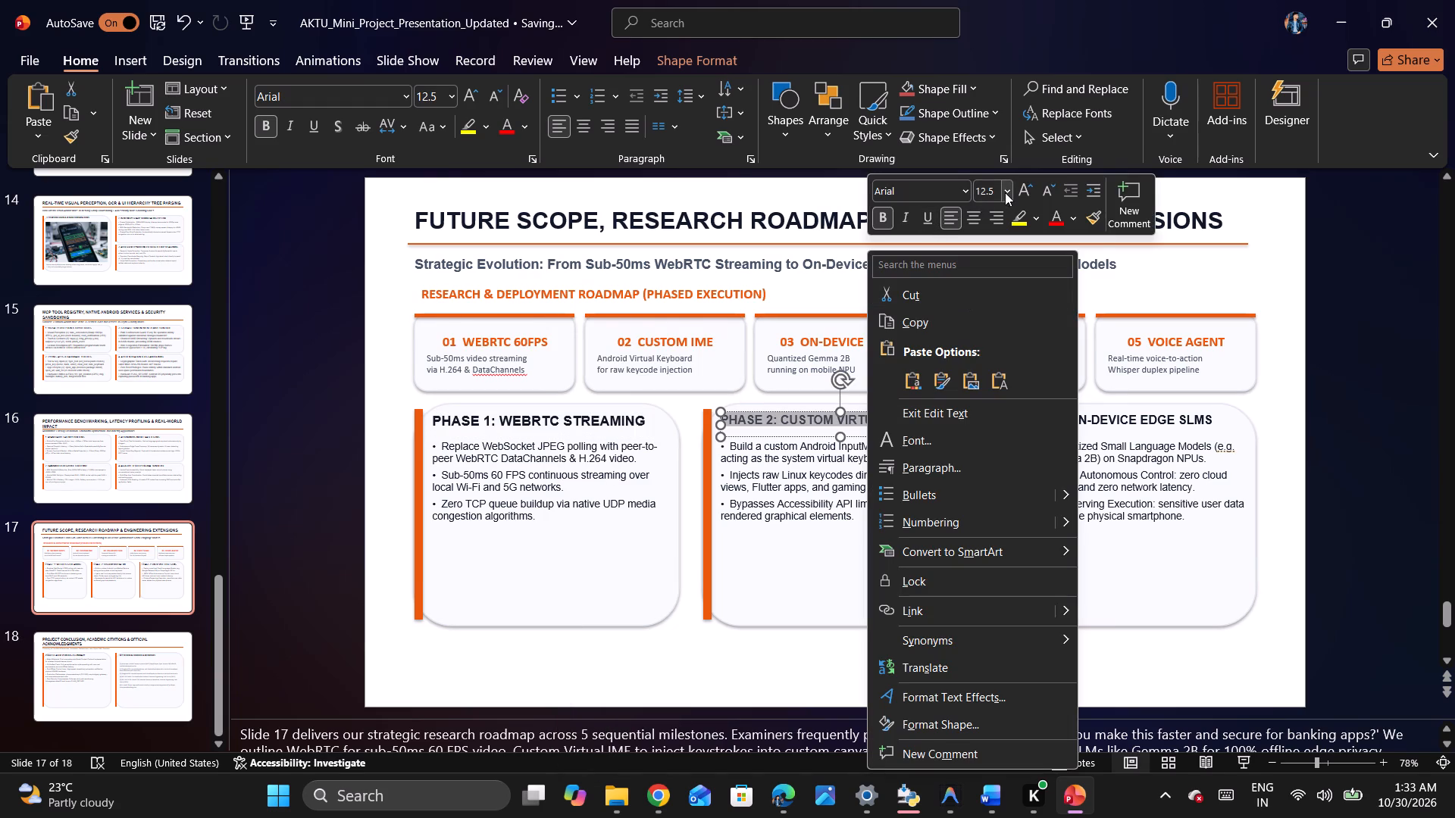
left_click(1005, 192)
left_click(993, 347)
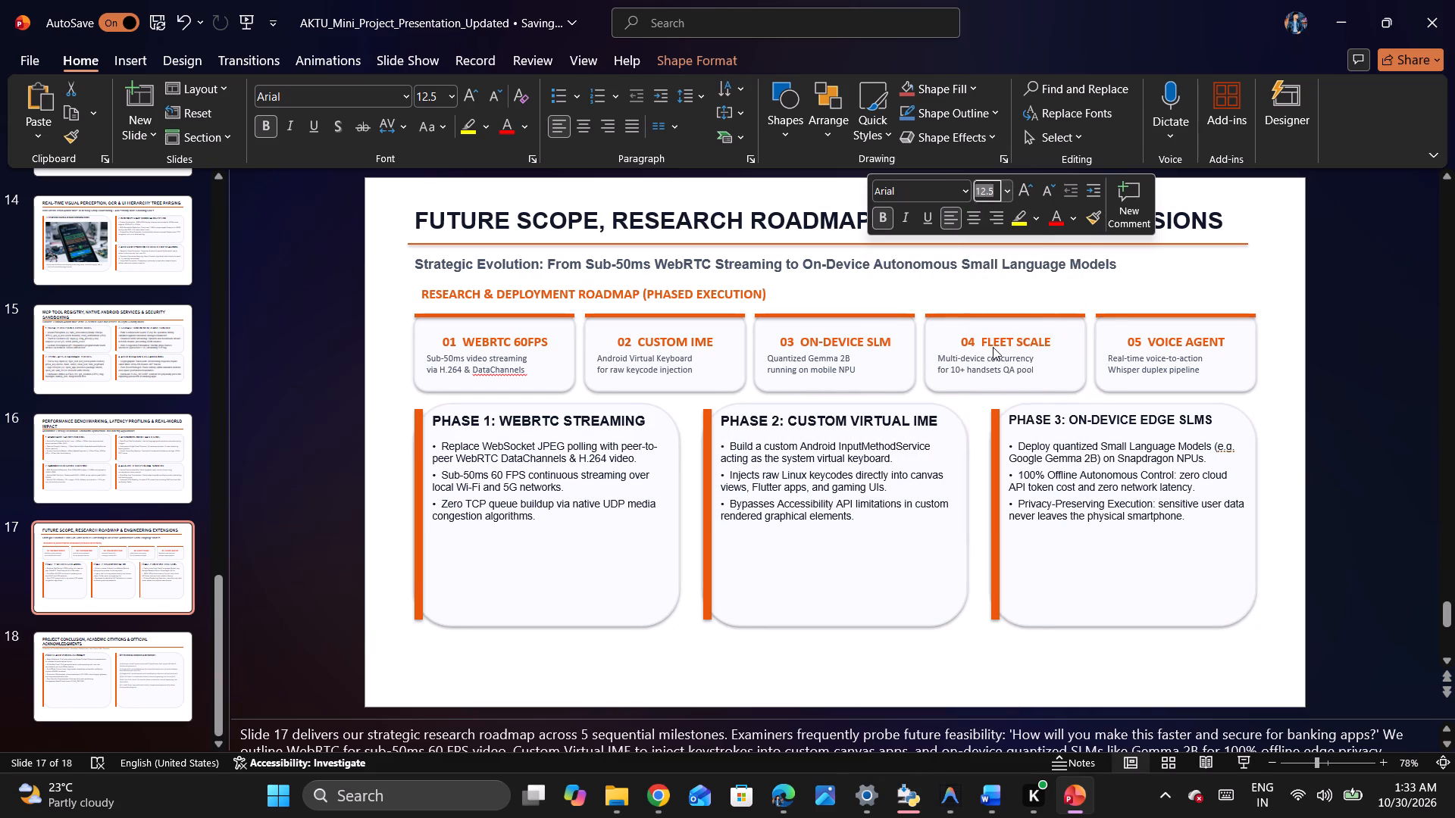
Set the "PHASE 3: ON-DEVICE EDGE SLMS" heading to font size 14.
left_click(1108, 417)
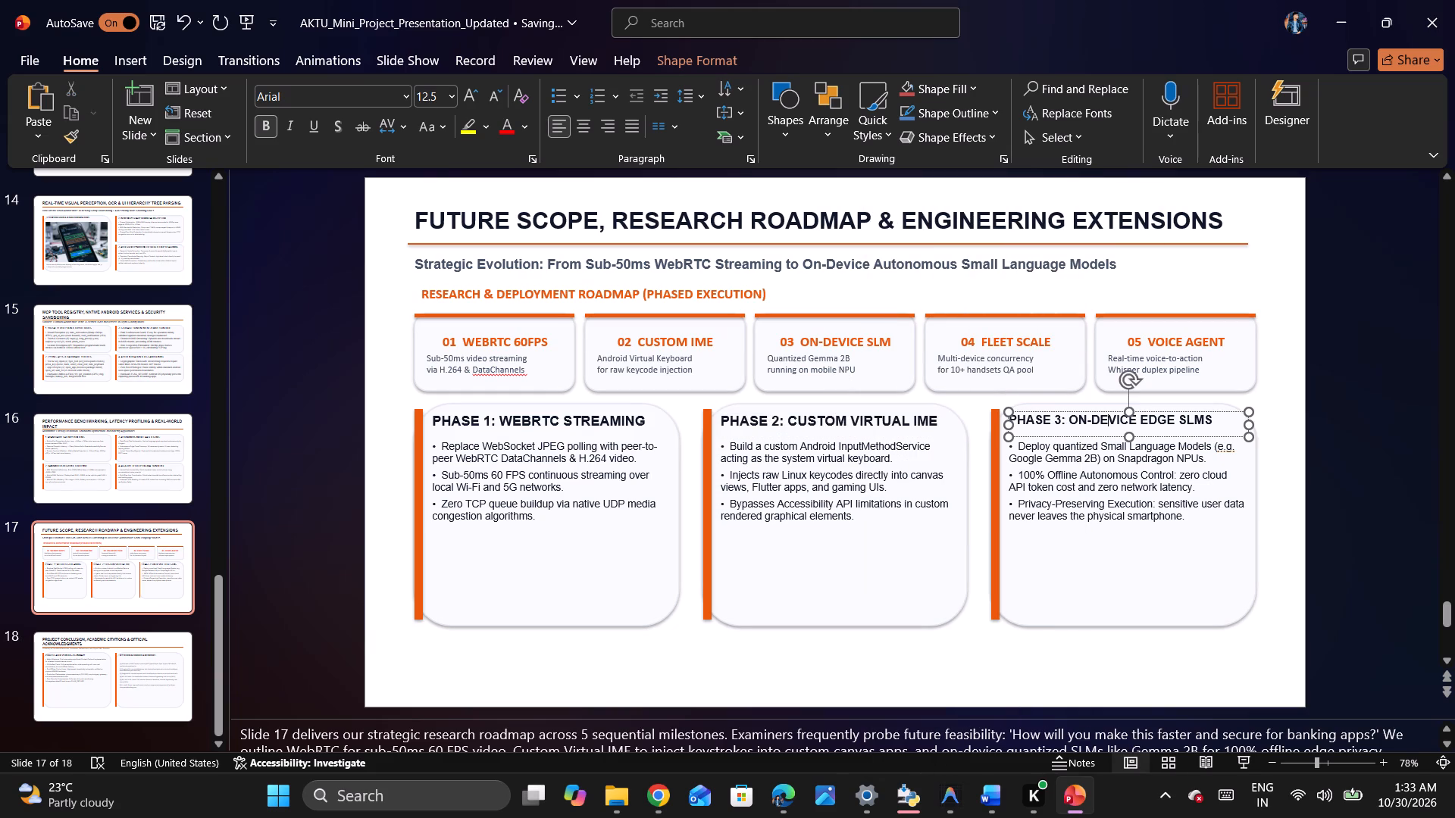
key("ctrl+a")
right_click(1108, 417)
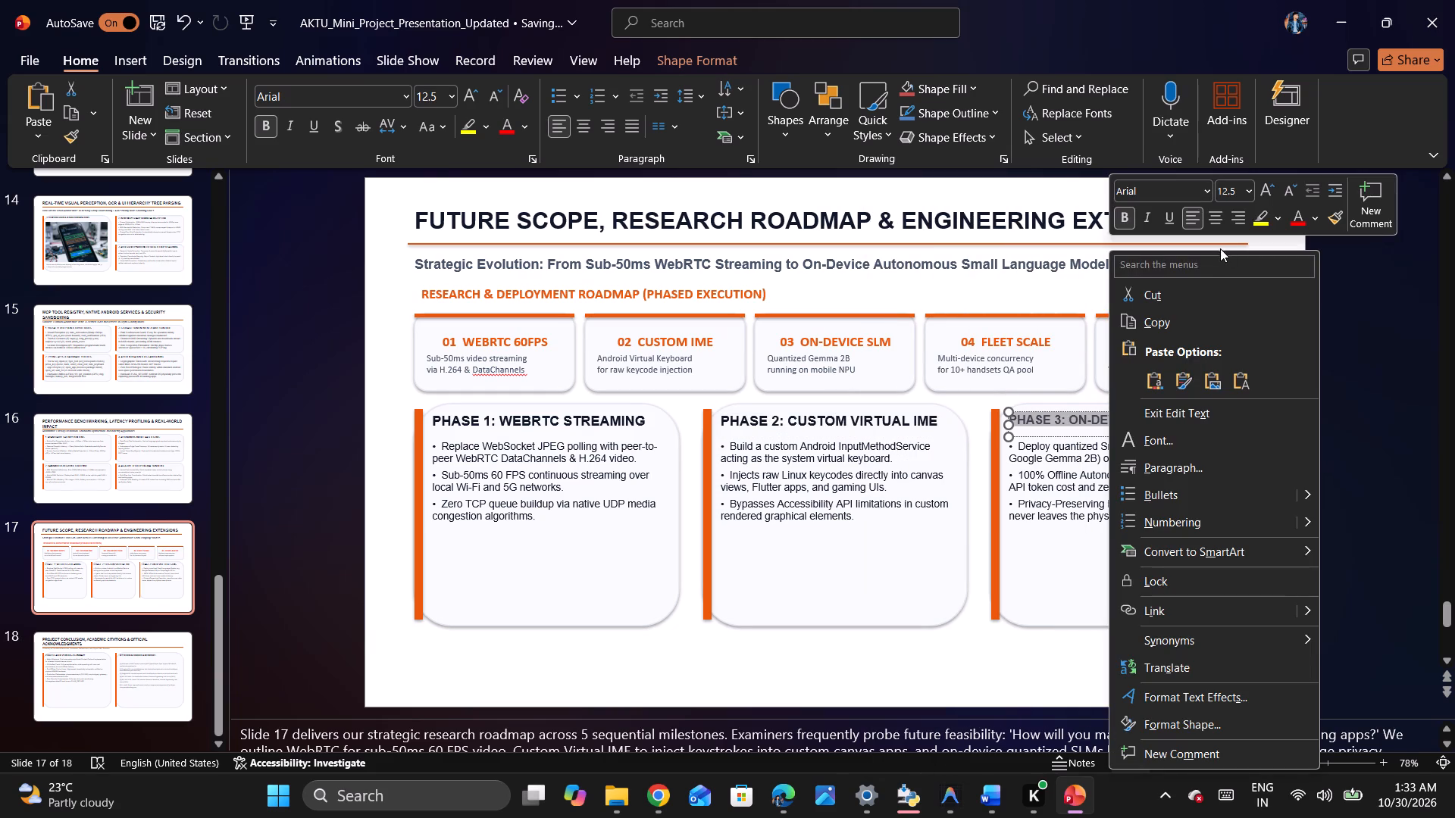
left_click(1246, 185)
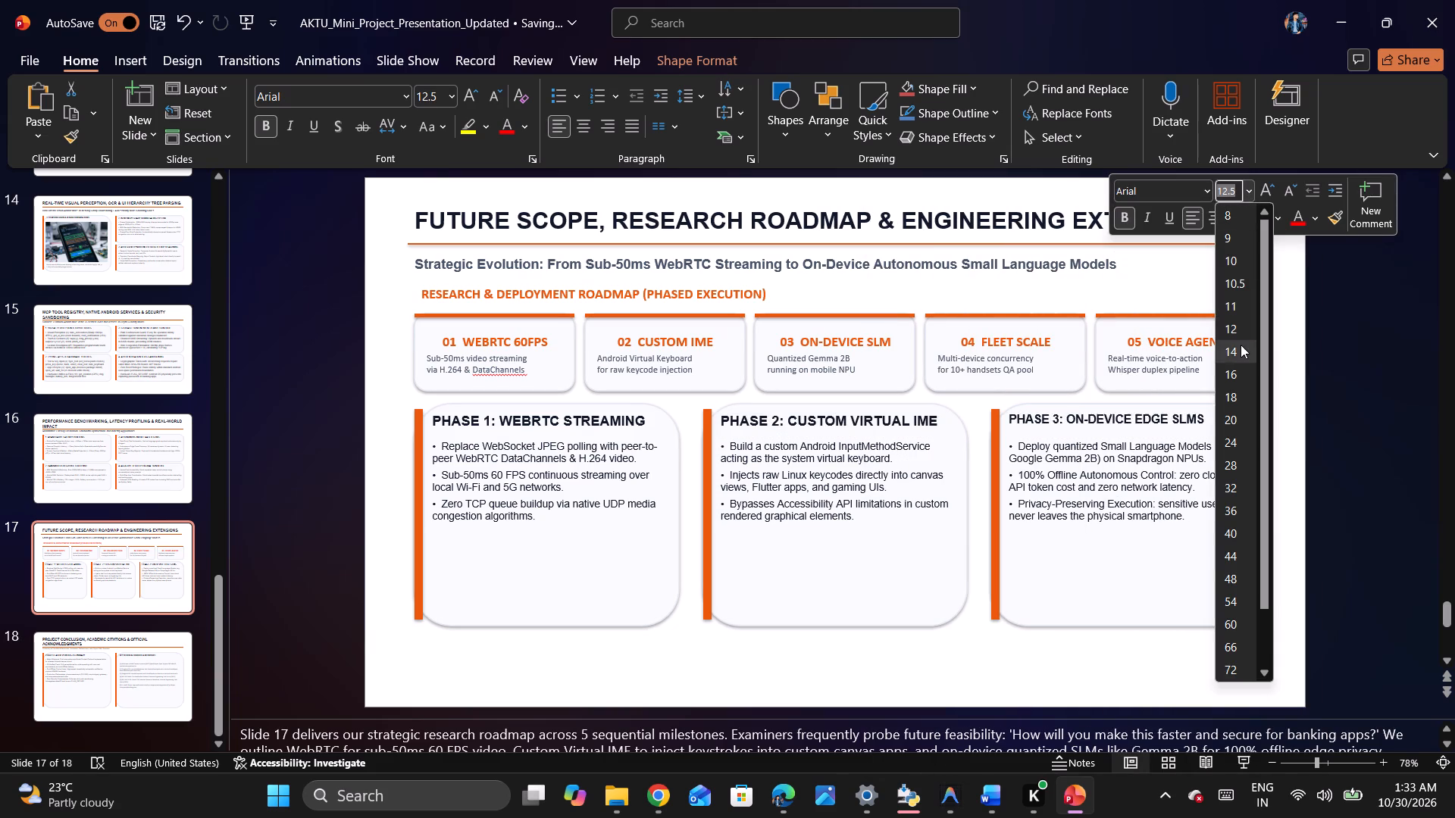
left_click(1241, 345)
left_click(910, 496)
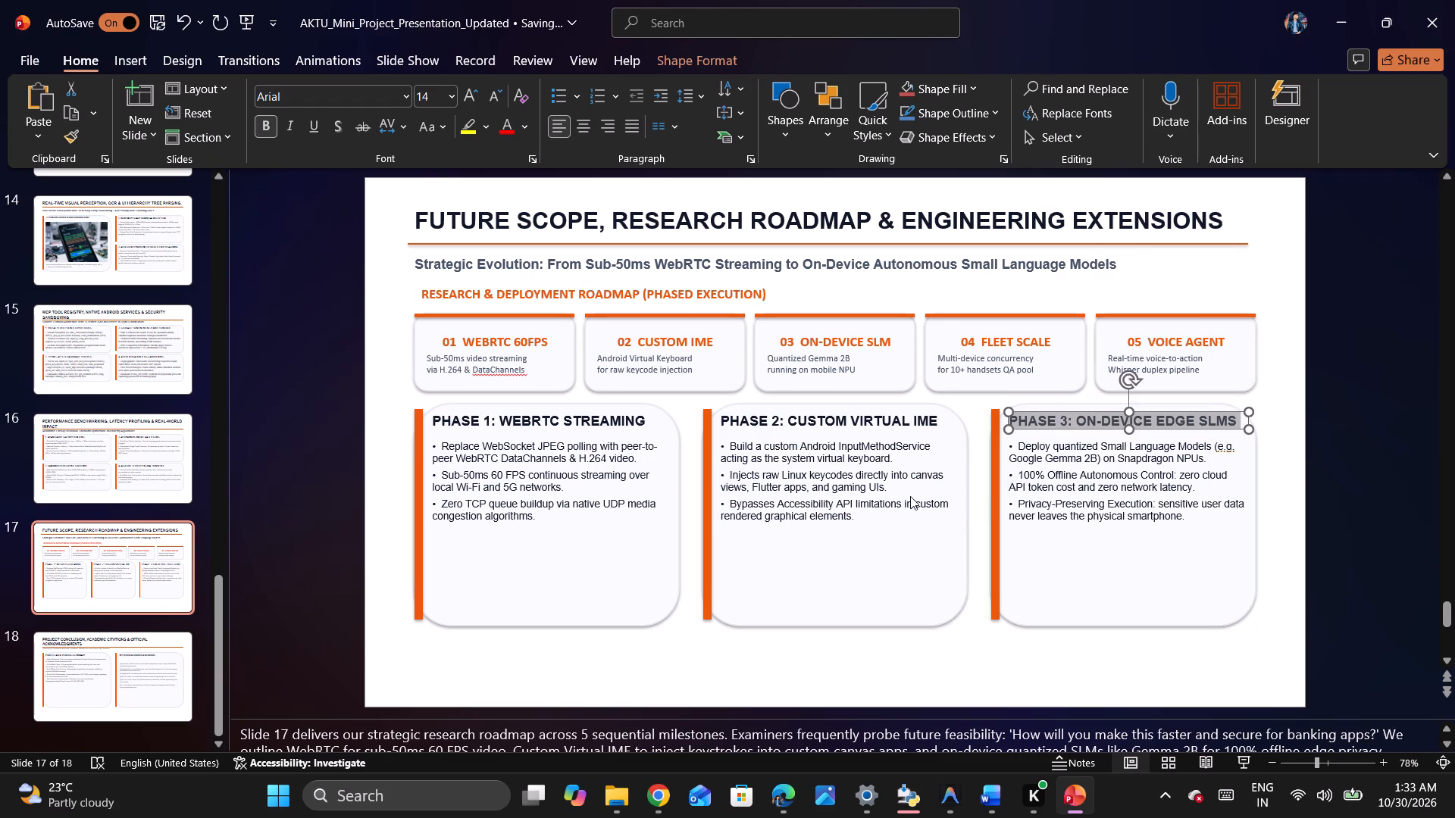
Set the description text in the "01 WEBRTC 60FPS" and "02 CUSTOM IME" roadmap cards to font size 12.
left_click(520, 374)
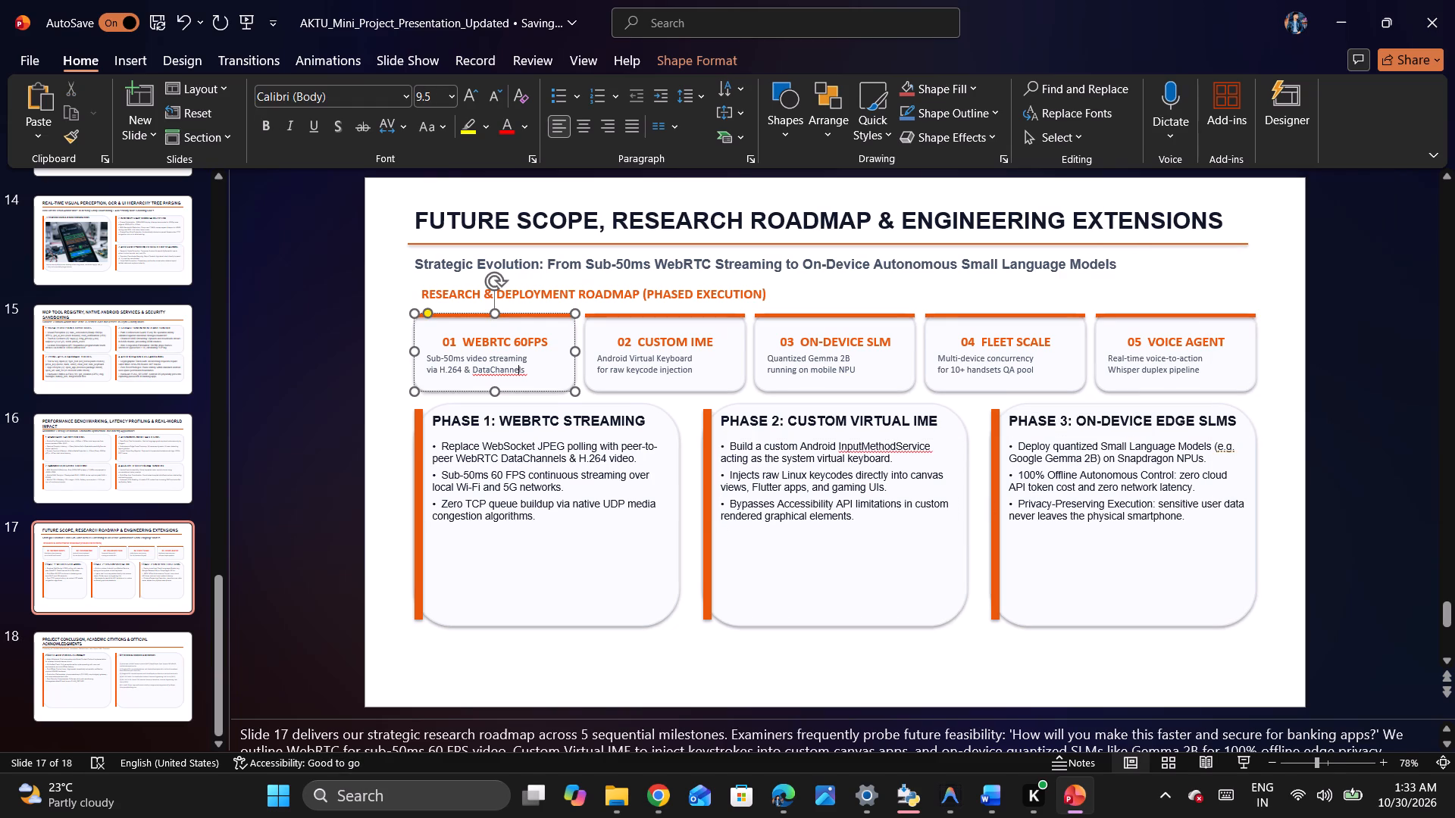
left_click_drag(524, 374, 512, 373)
left_click_drag(512, 373, 439, 359)
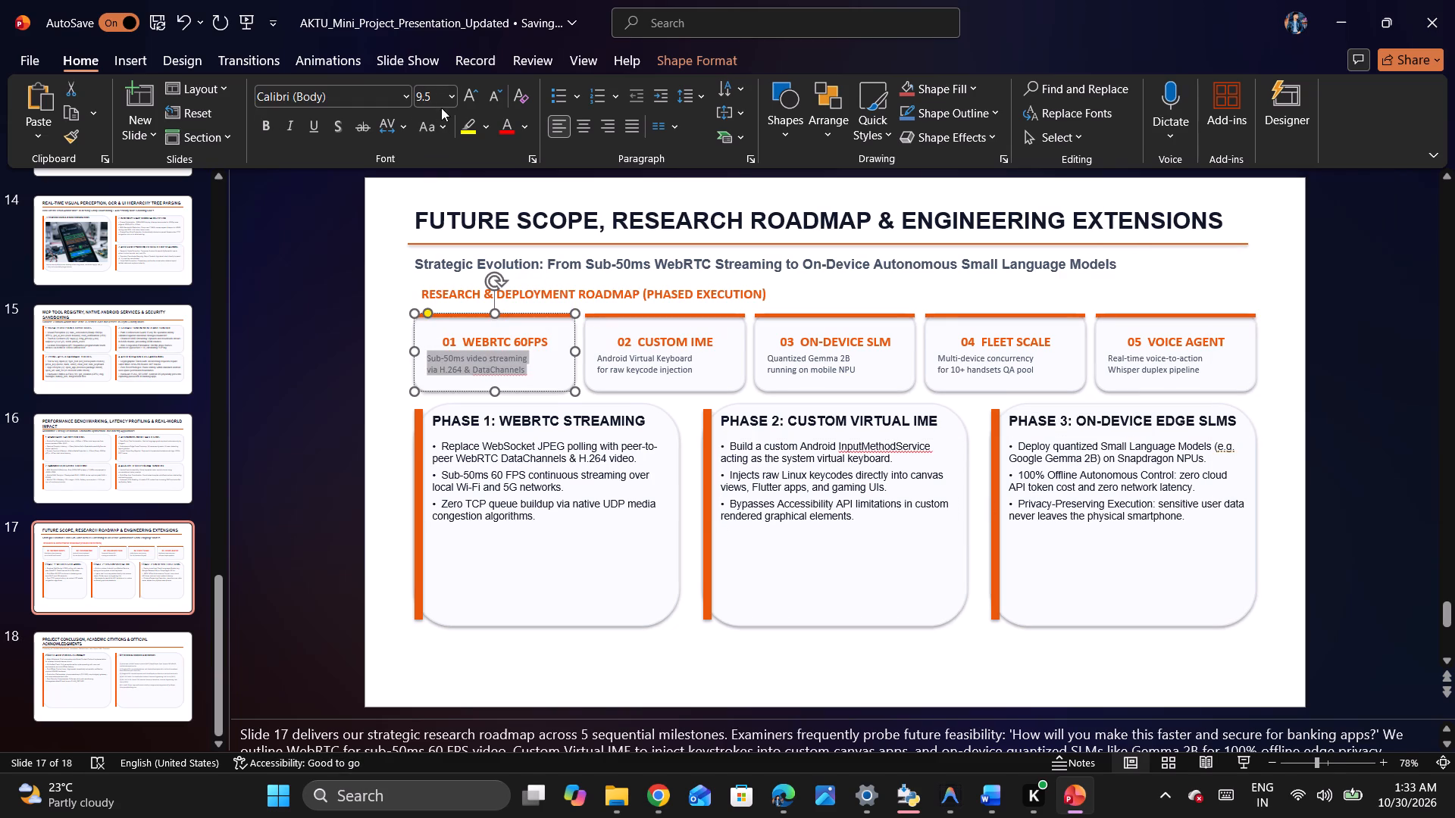
left_click(448, 93)
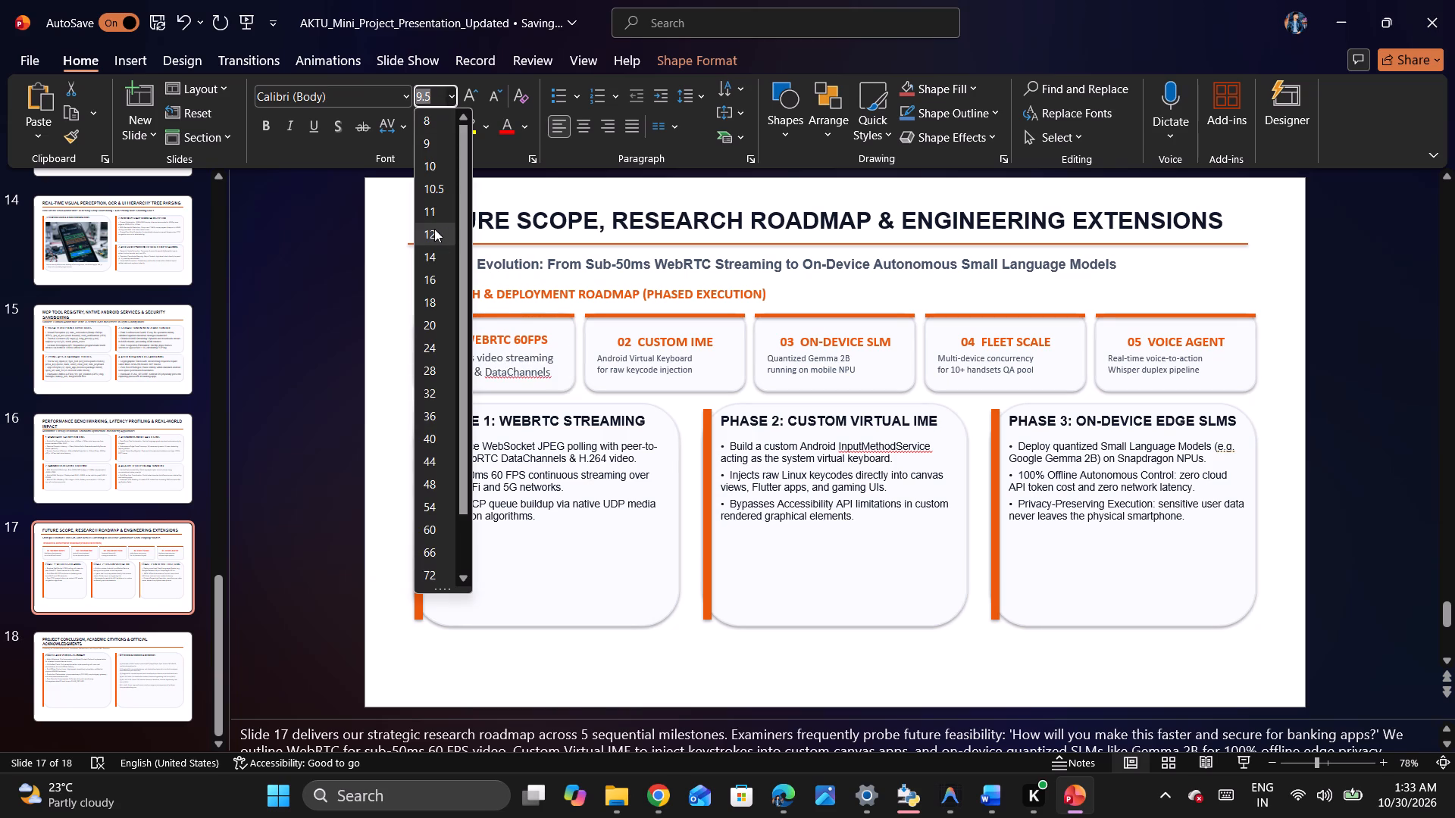
left_click(434, 229)
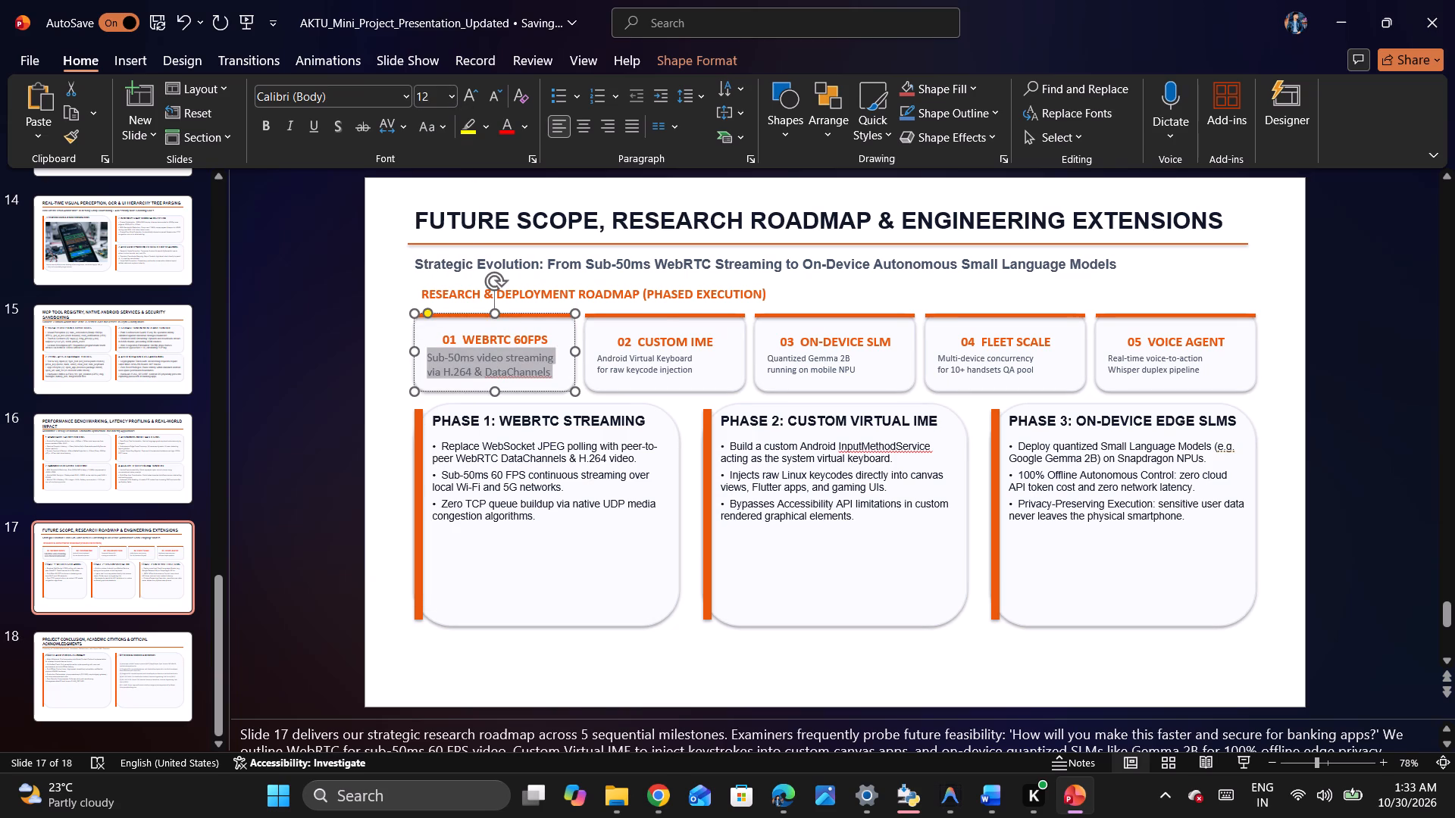
left_click_drag(705, 368, 609, 353)
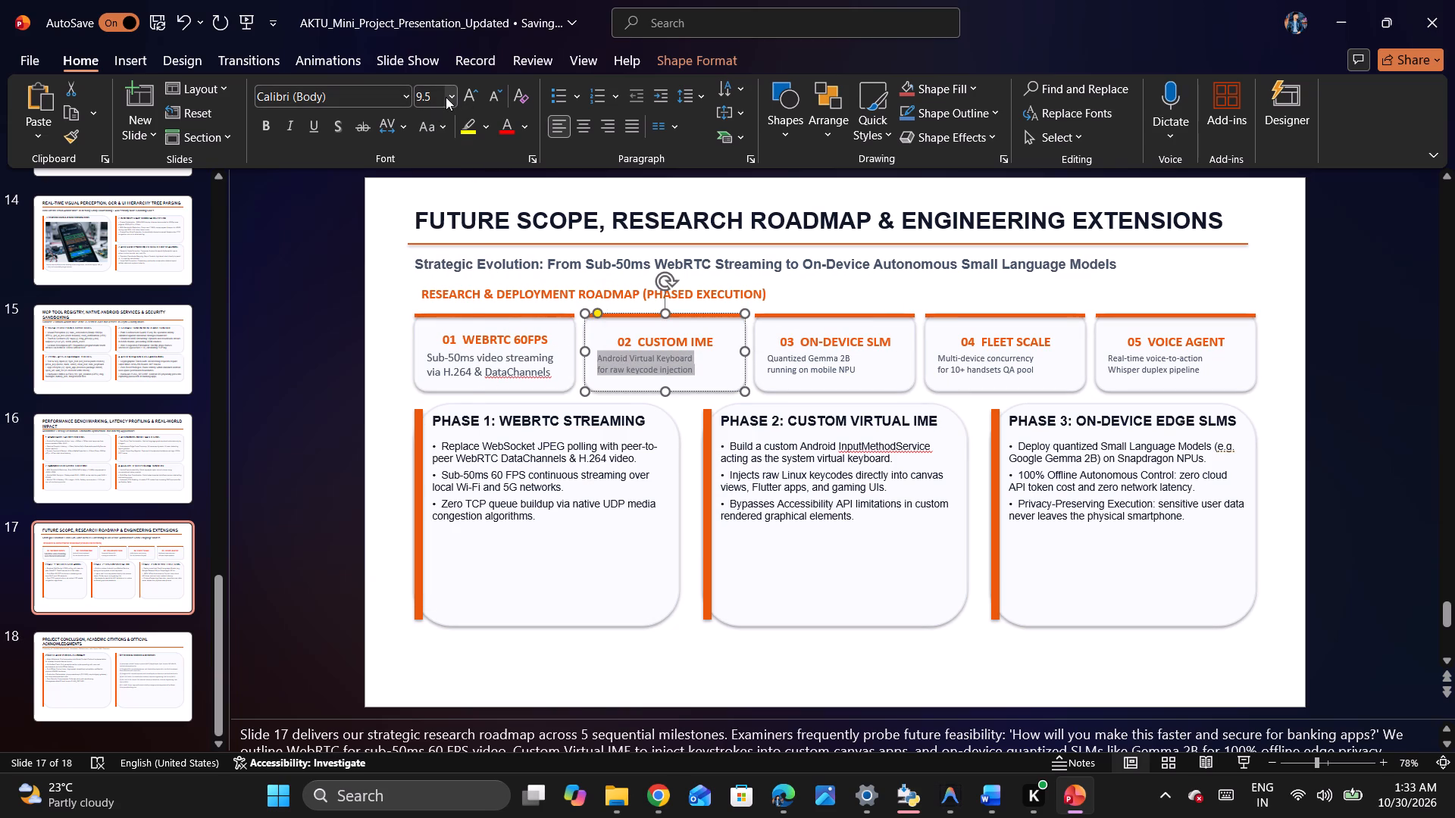
left_click(448, 97)
left_click(440, 233)
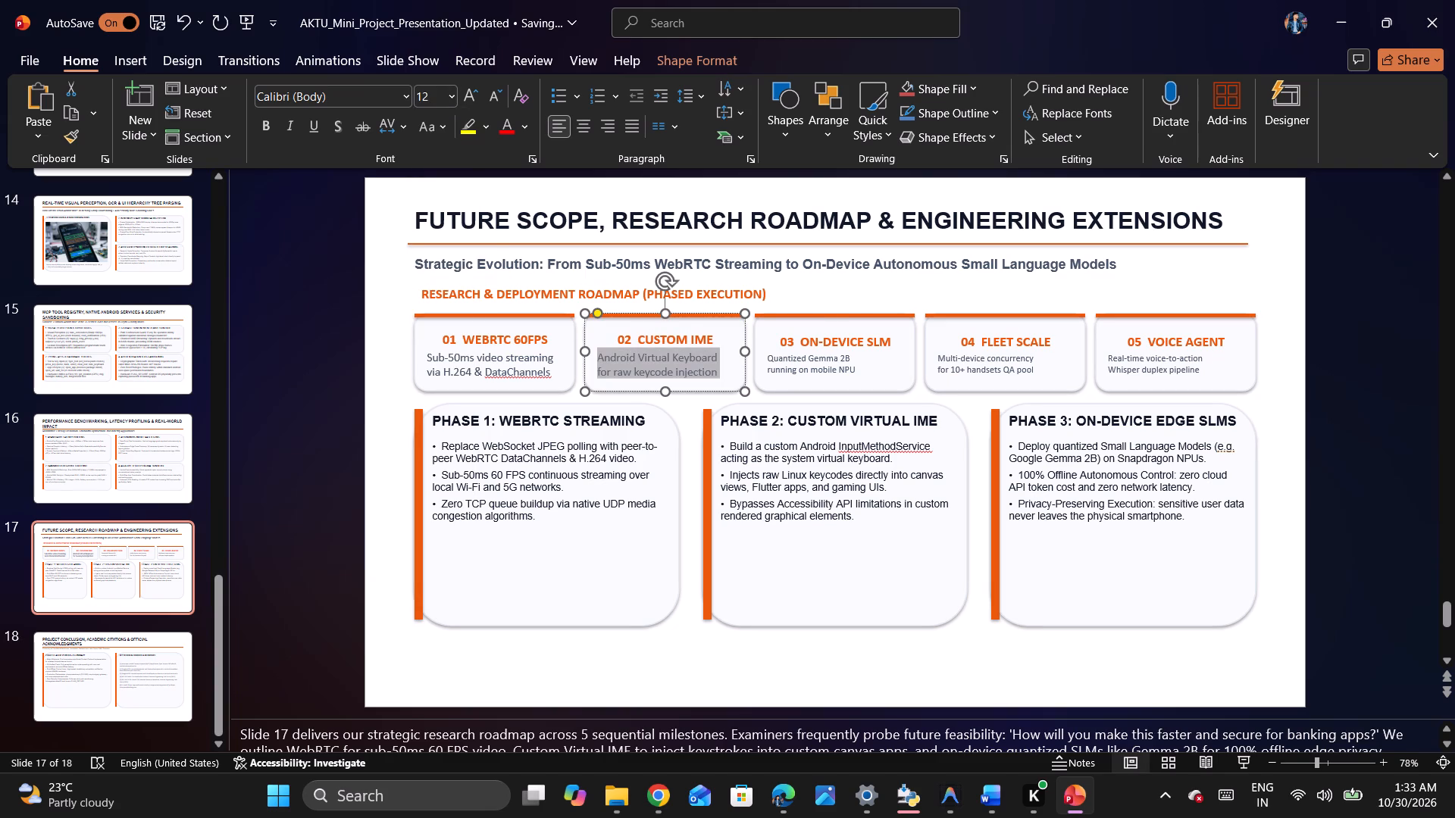
Set the description text in the "03 ON-DEVICE SLM", "04 FLEET SCALE" and "05 VOICE AGENT" roadmap cards to font size 12.
left_click_drag(864, 370, 784, 357)
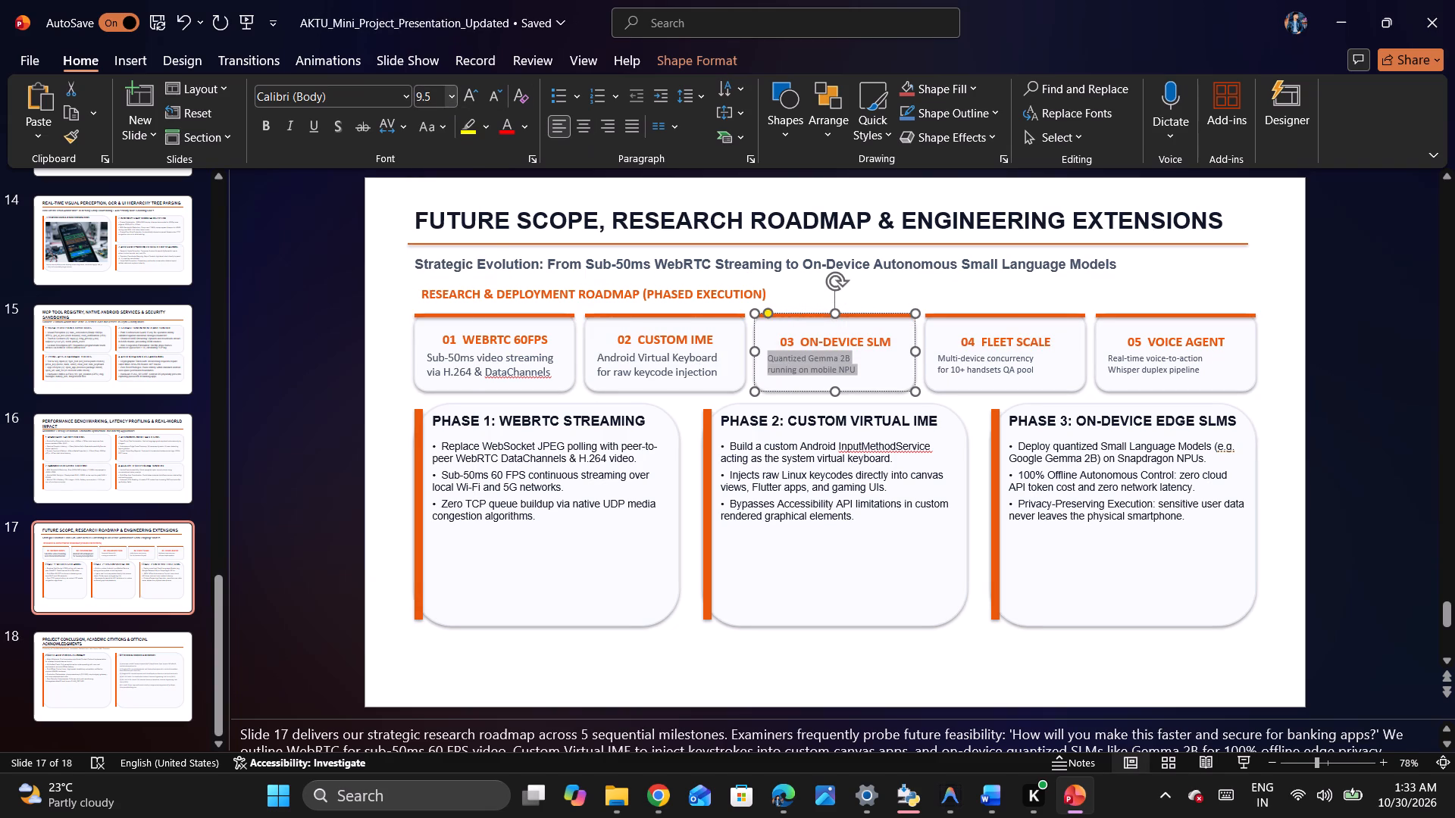
left_click(452, 96)
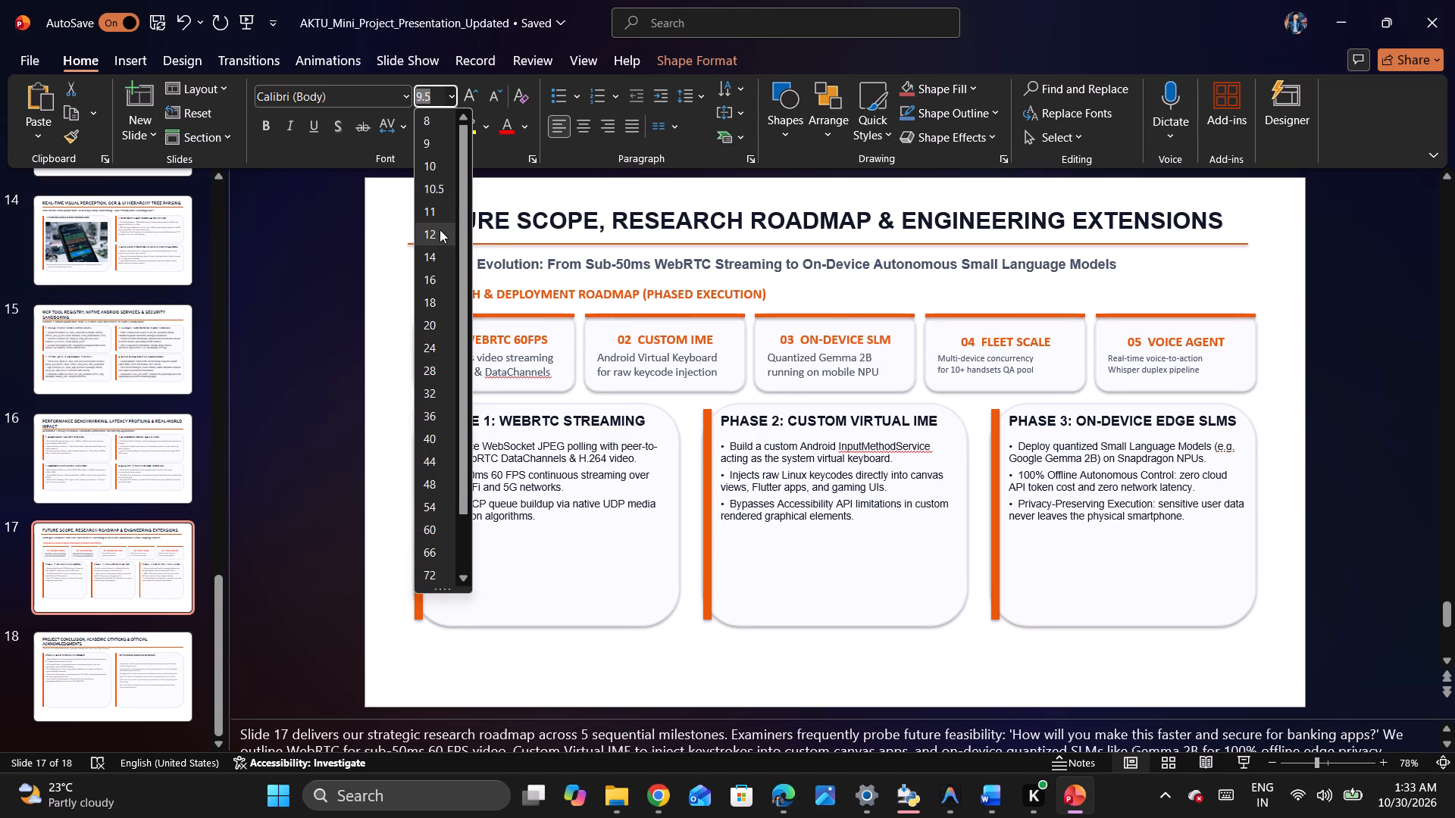
left_click(440, 229)
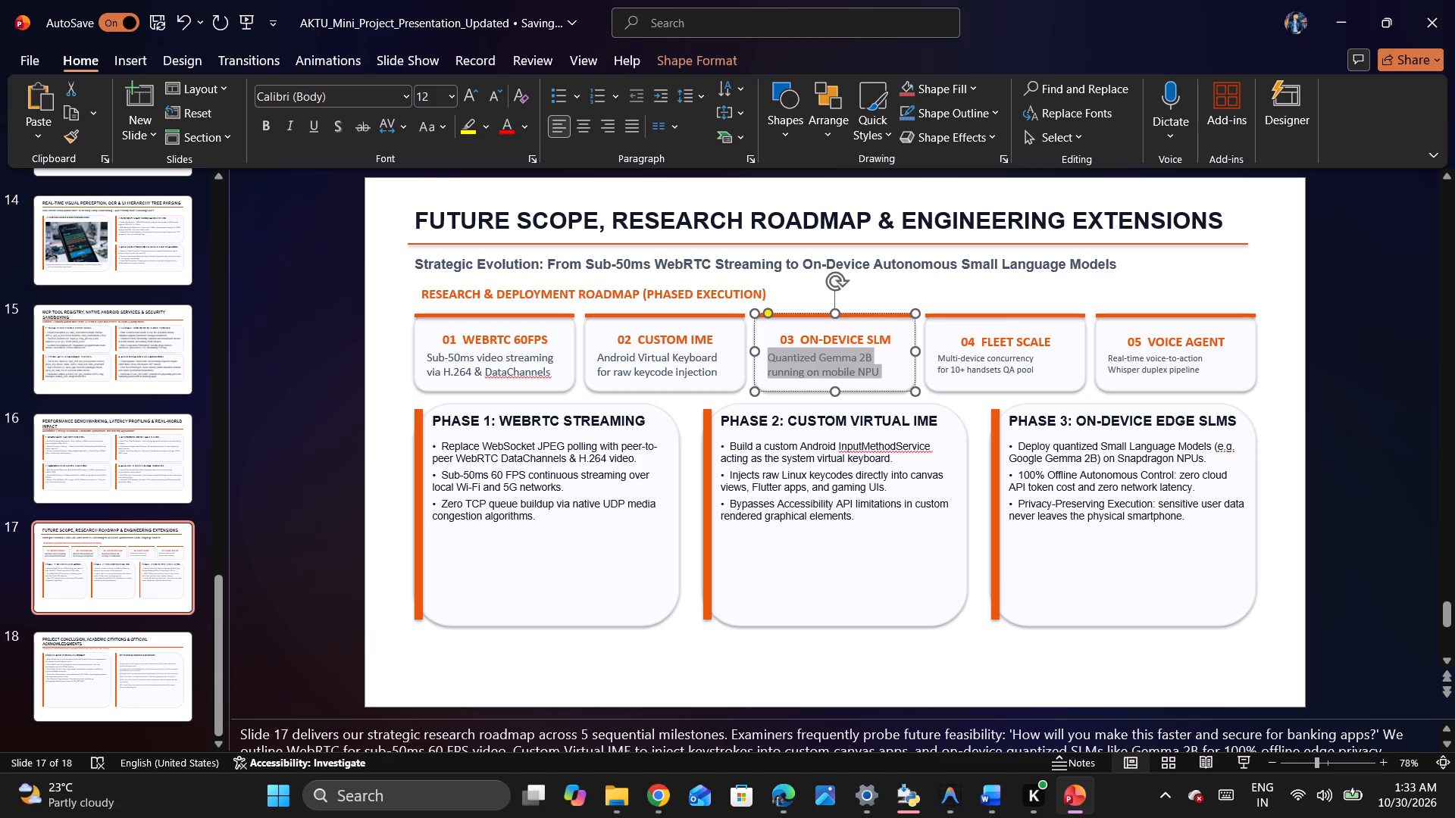
left_click_drag(1037, 371, 953, 359)
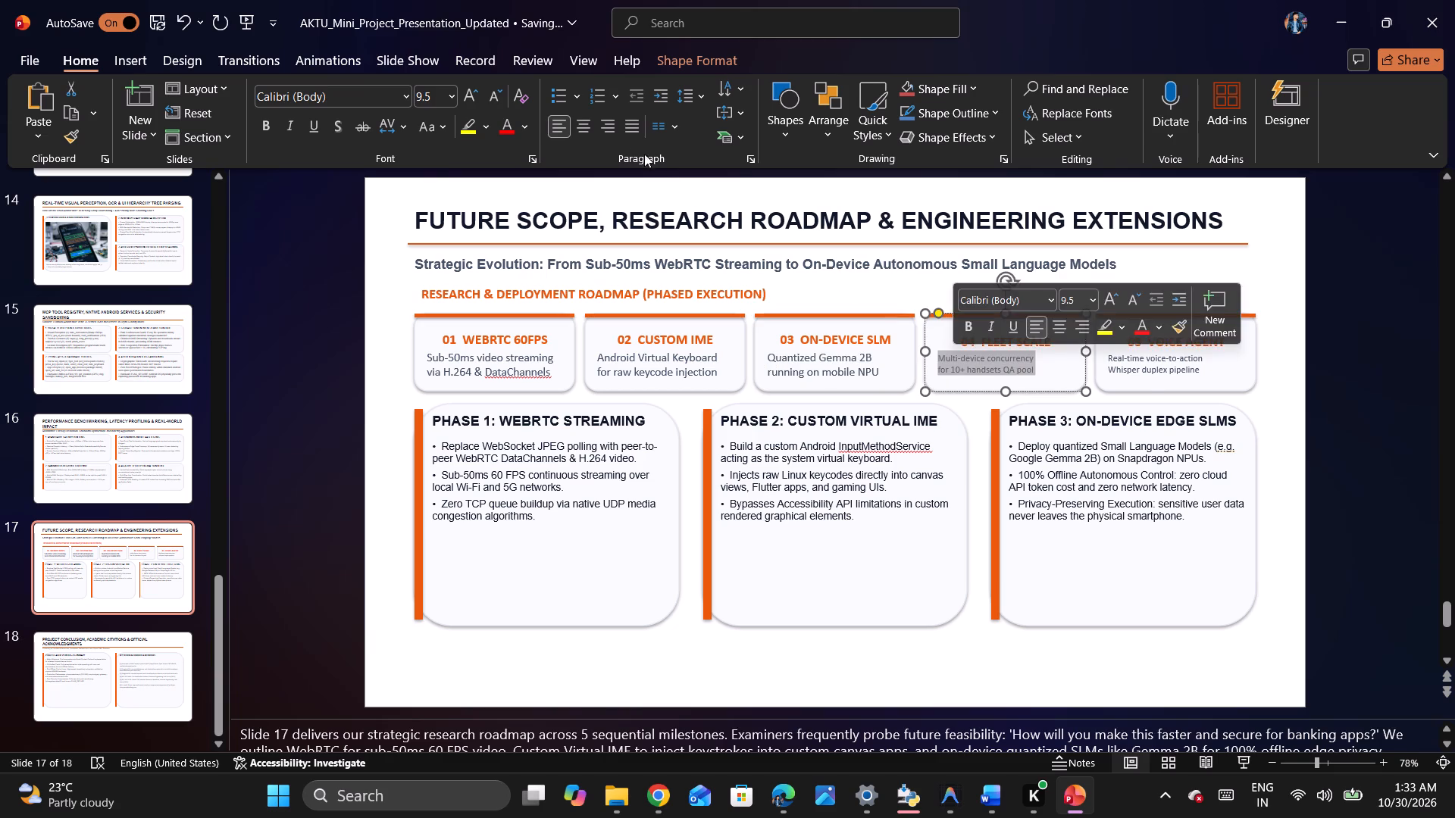
left_click(449, 95)
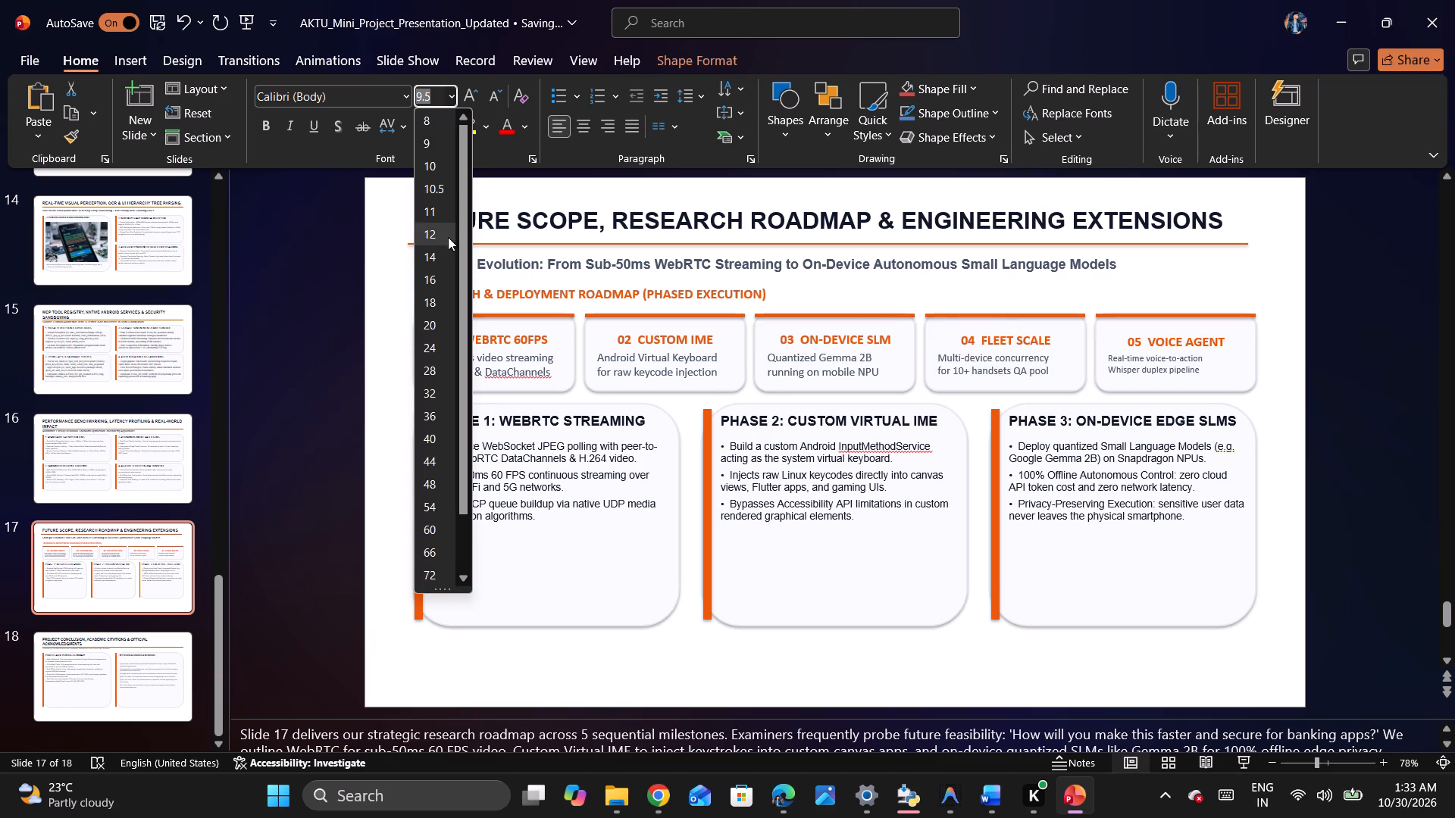
left_click(437, 232)
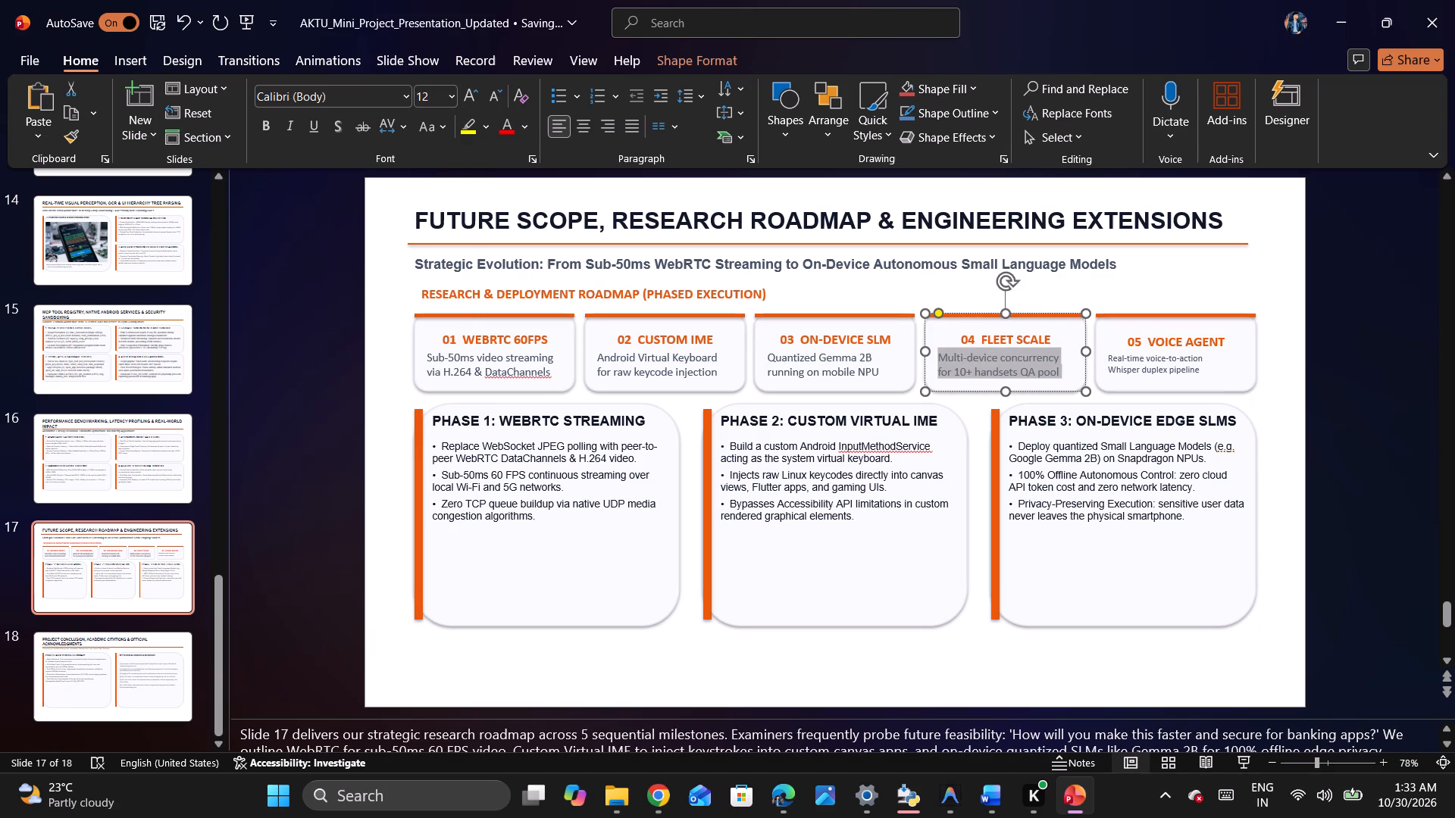
left_click_drag(1206, 367, 1126, 357)
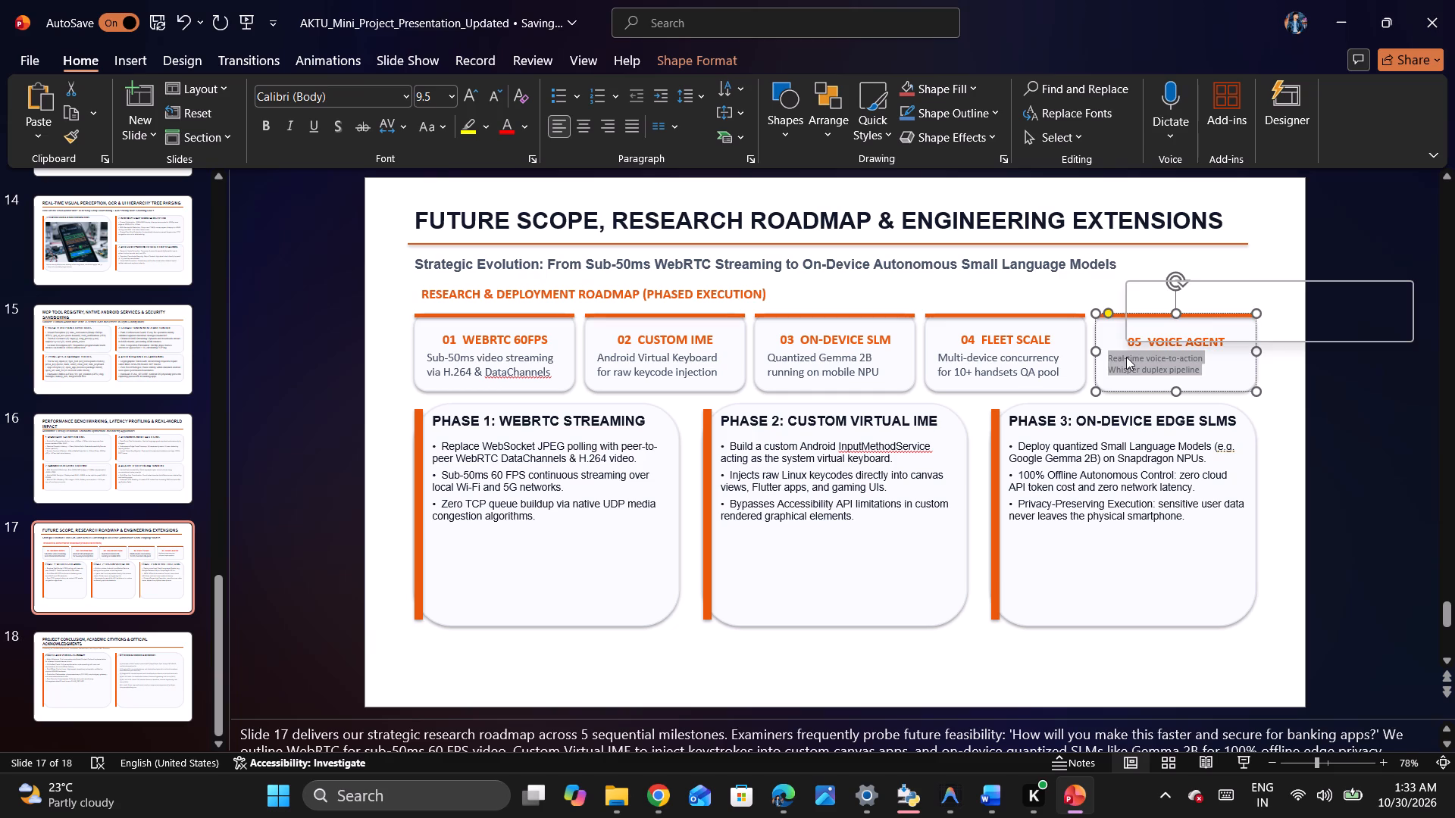
left_click(447, 95)
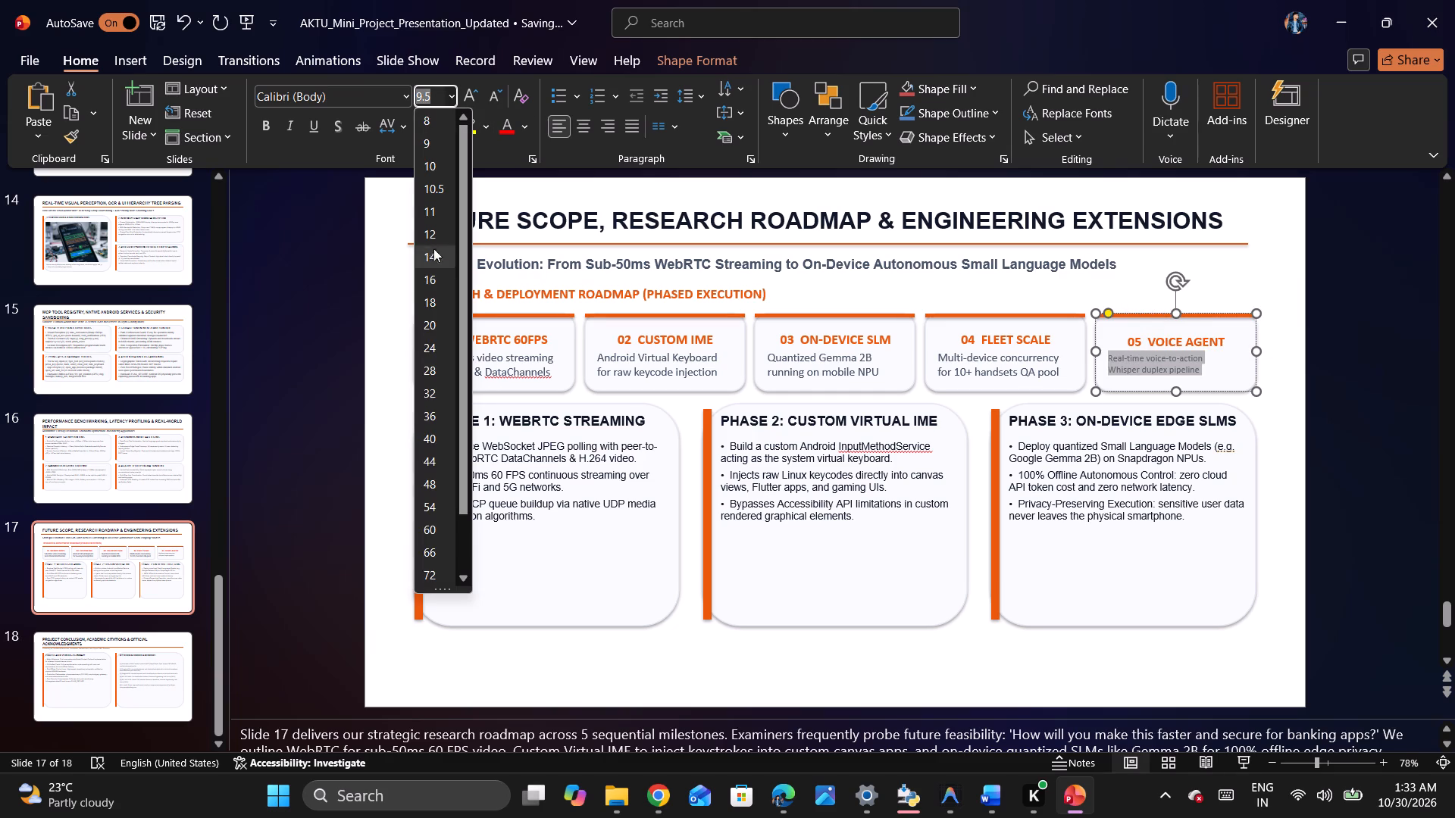
left_click(421, 229)
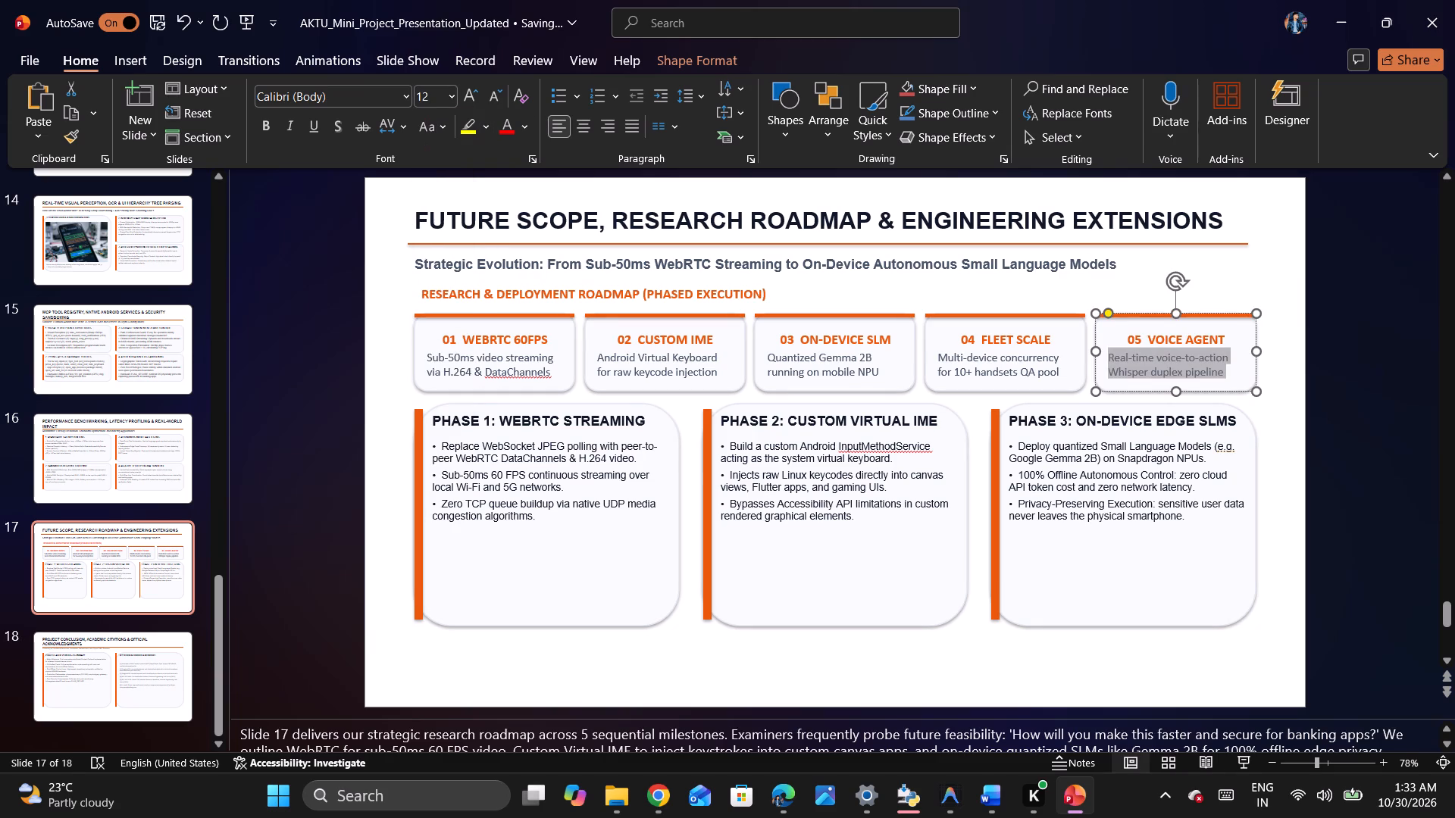
Set all bullet text in the Phase 1 WebRTC Streaming card to font size 12.
left_click(557, 521)
left_click_drag(557, 521, 468, 470)
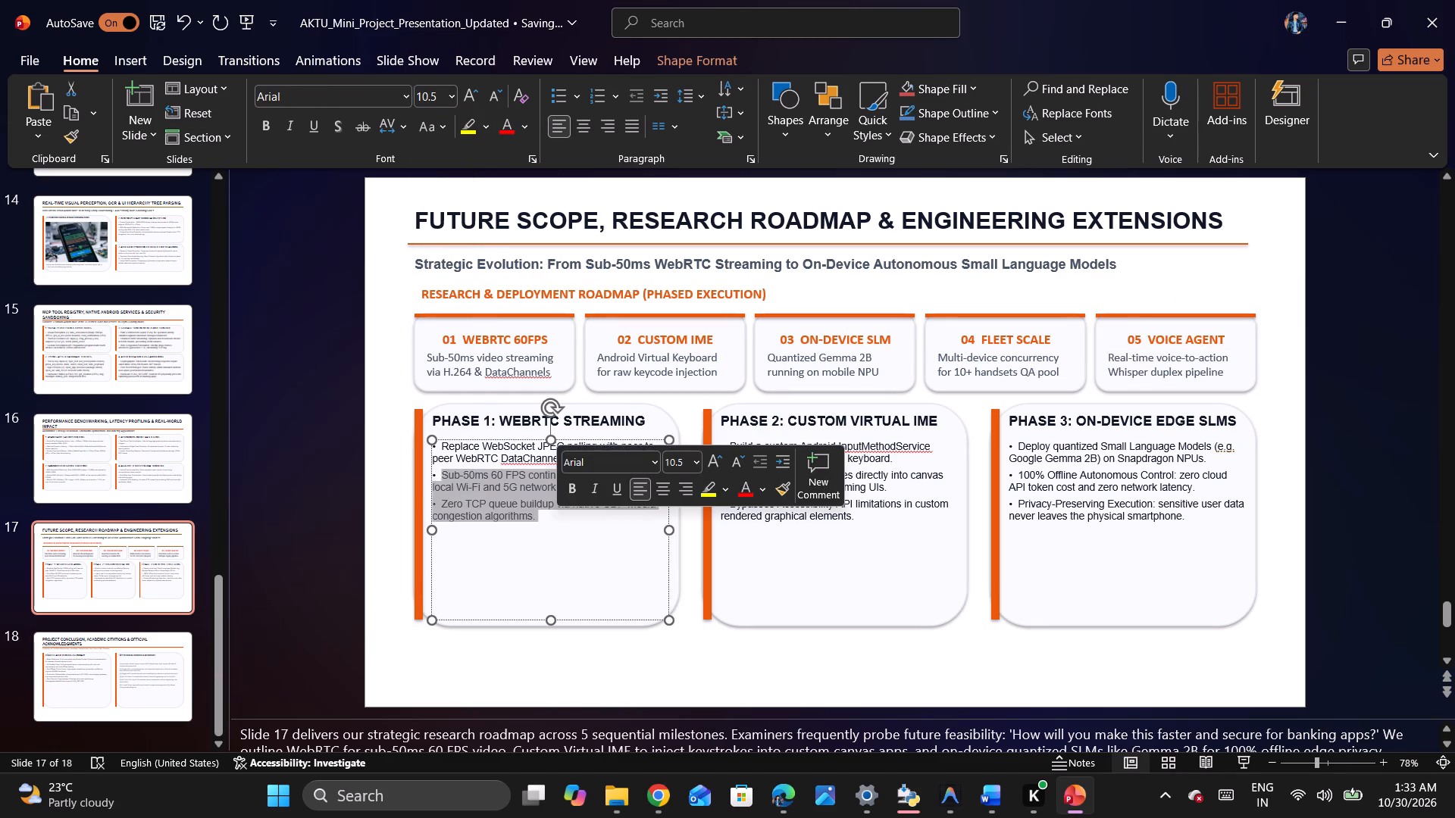
left_click_drag(468, 470, 440, 444)
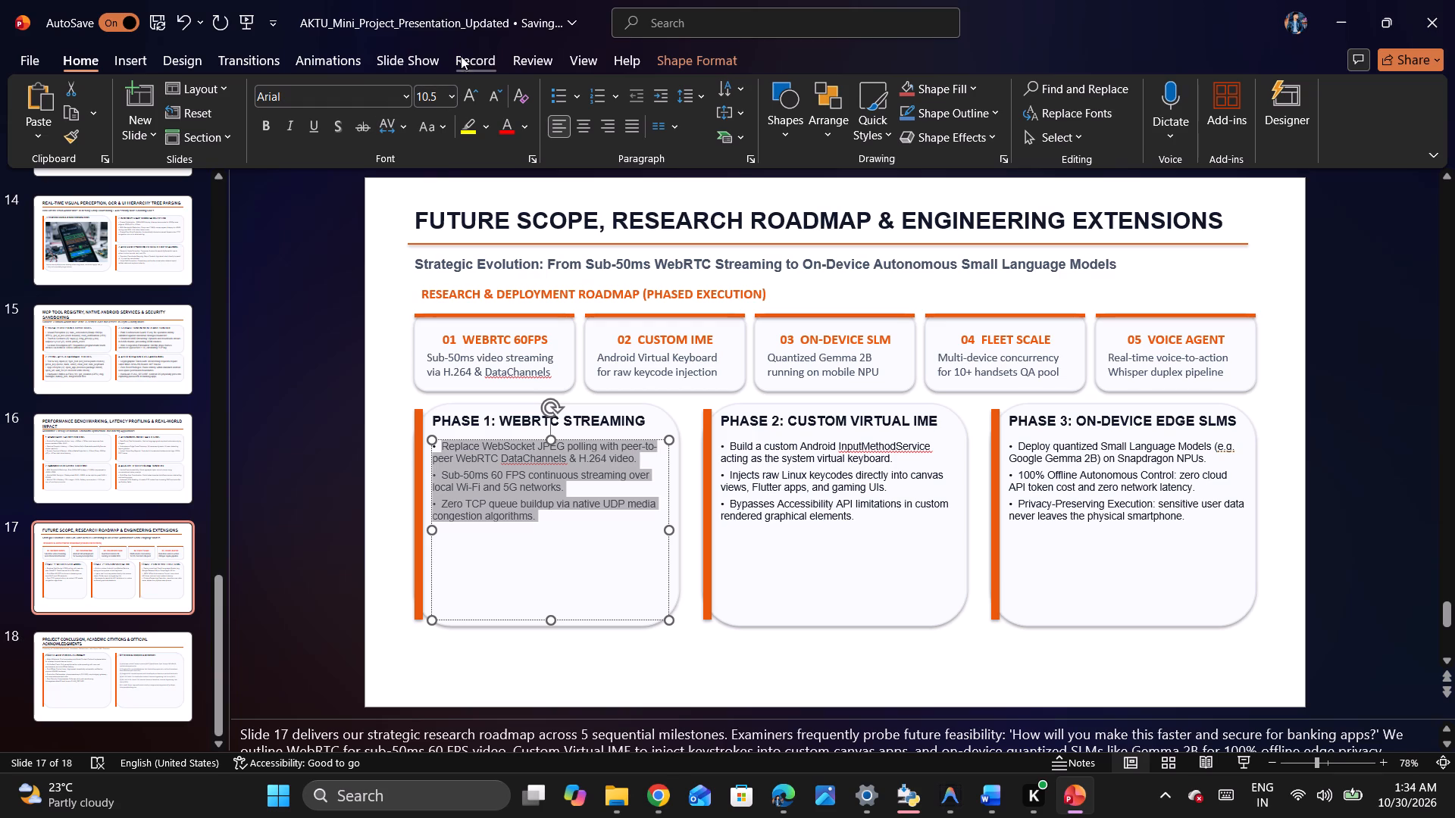
left_click(452, 89)
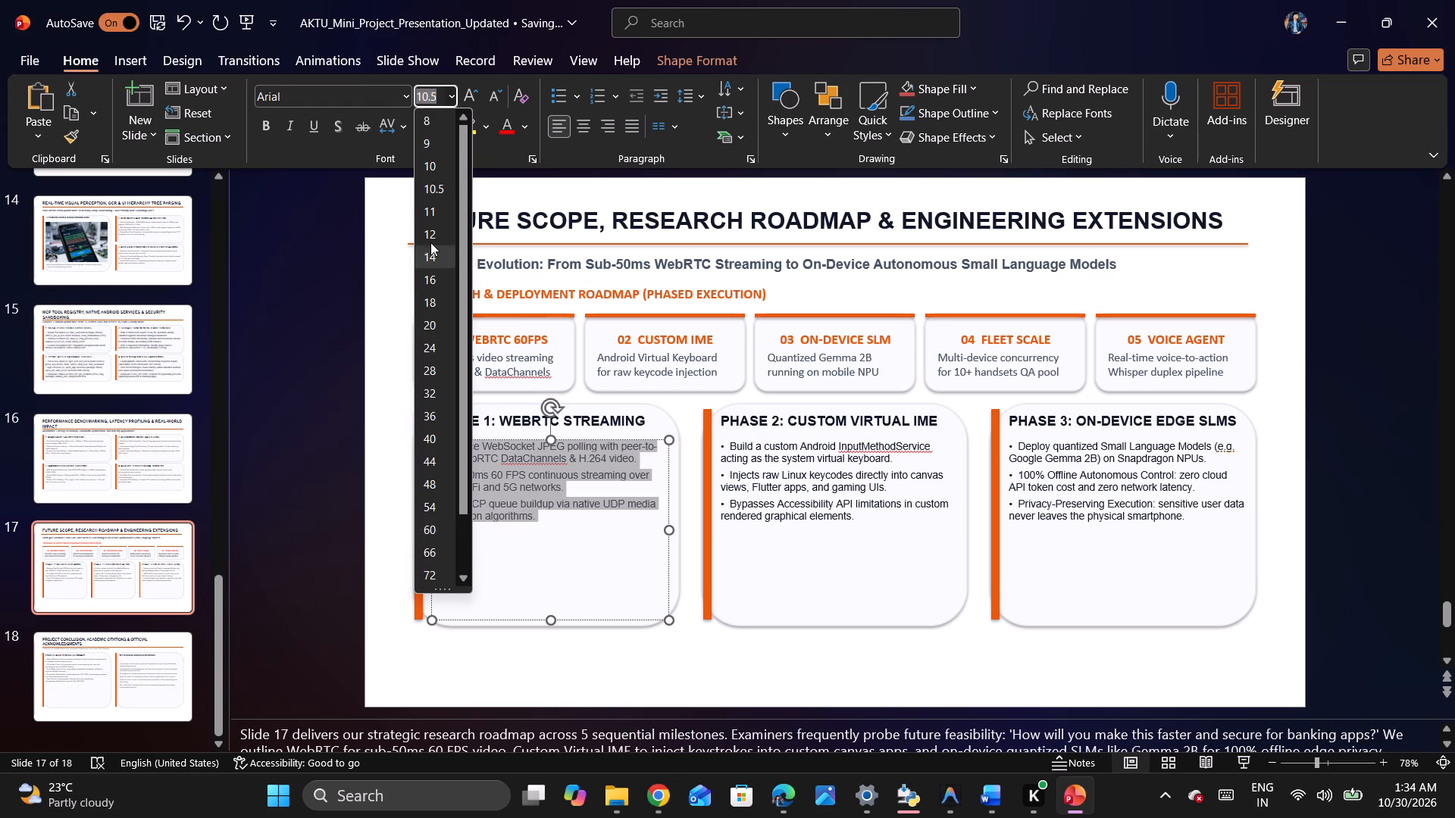
left_click(432, 230)
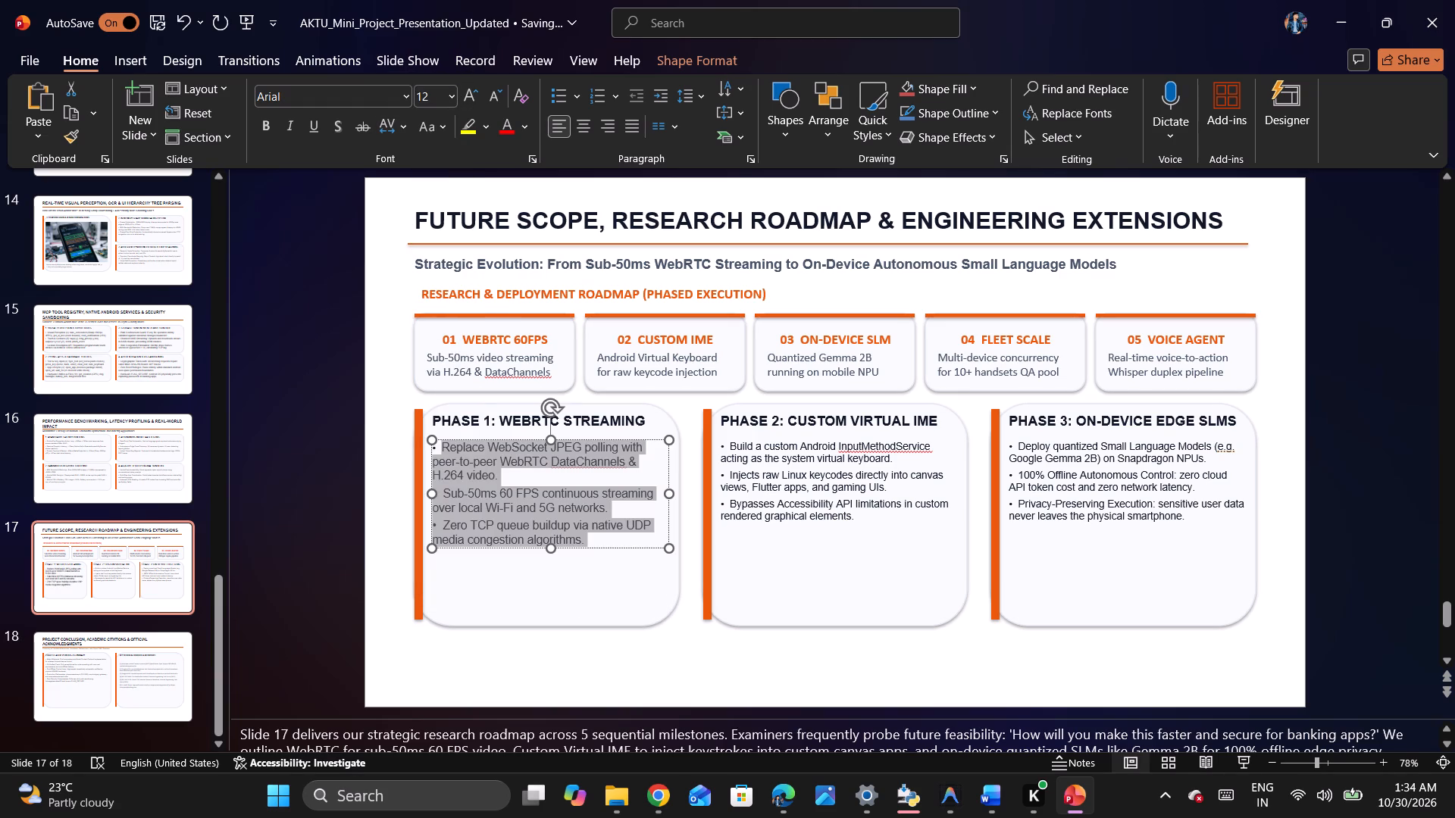
Set all bullet text in the Phase 2 Custom Virtual IME card to font size 12.
left_click(857, 516)
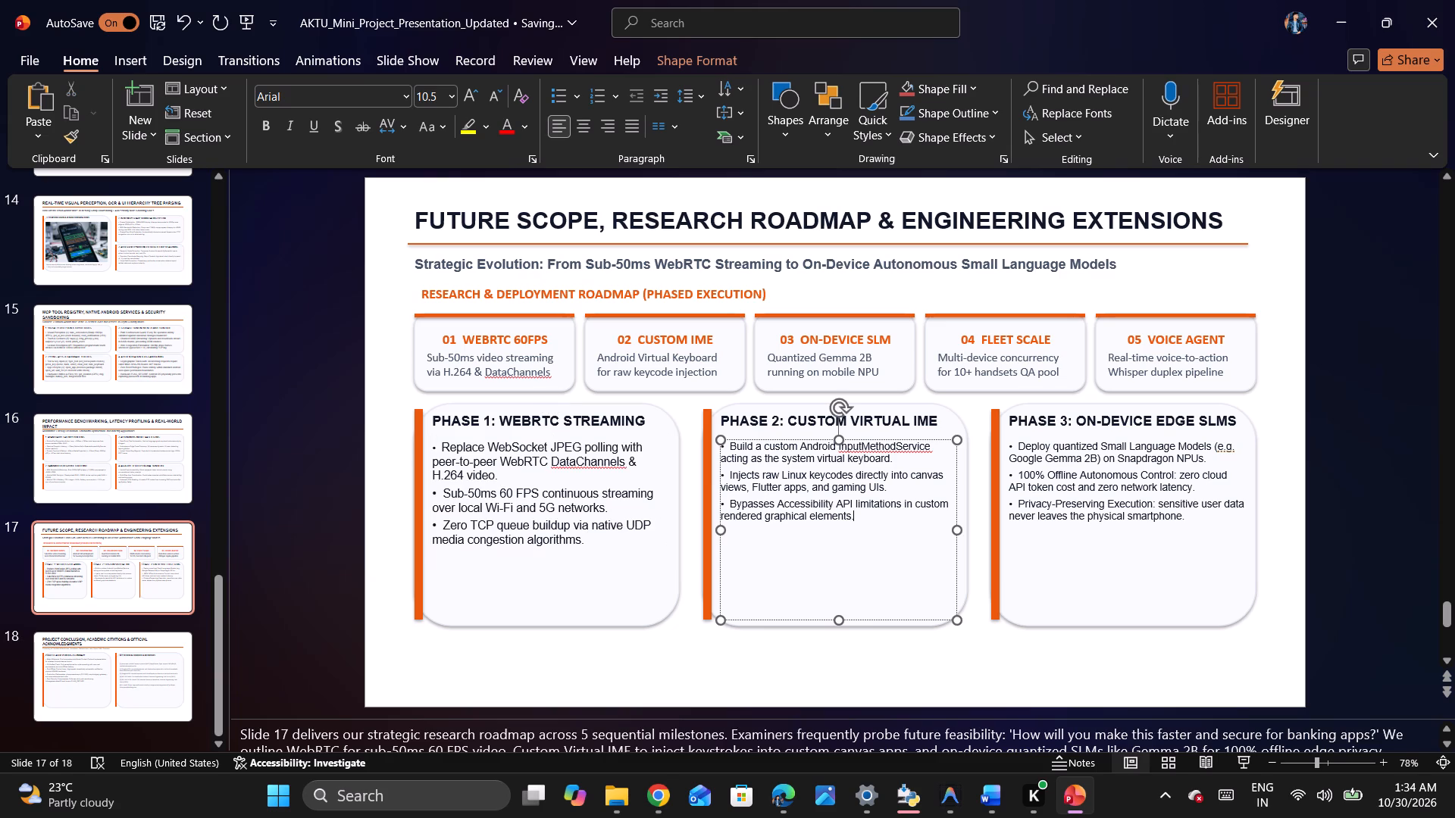
left_click_drag(857, 516, 723, 442)
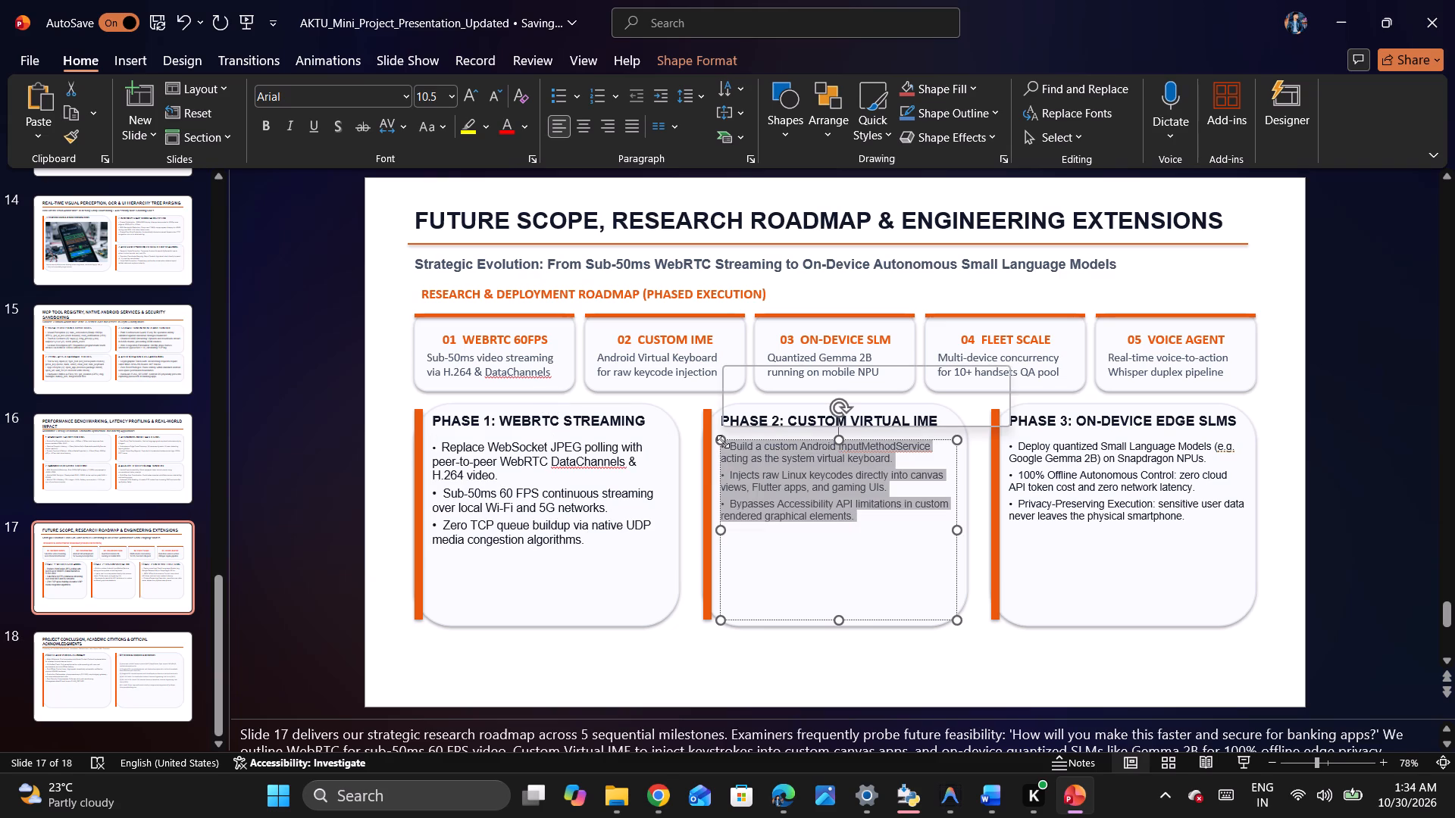
left_click(443, 95)
left_click(449, 95)
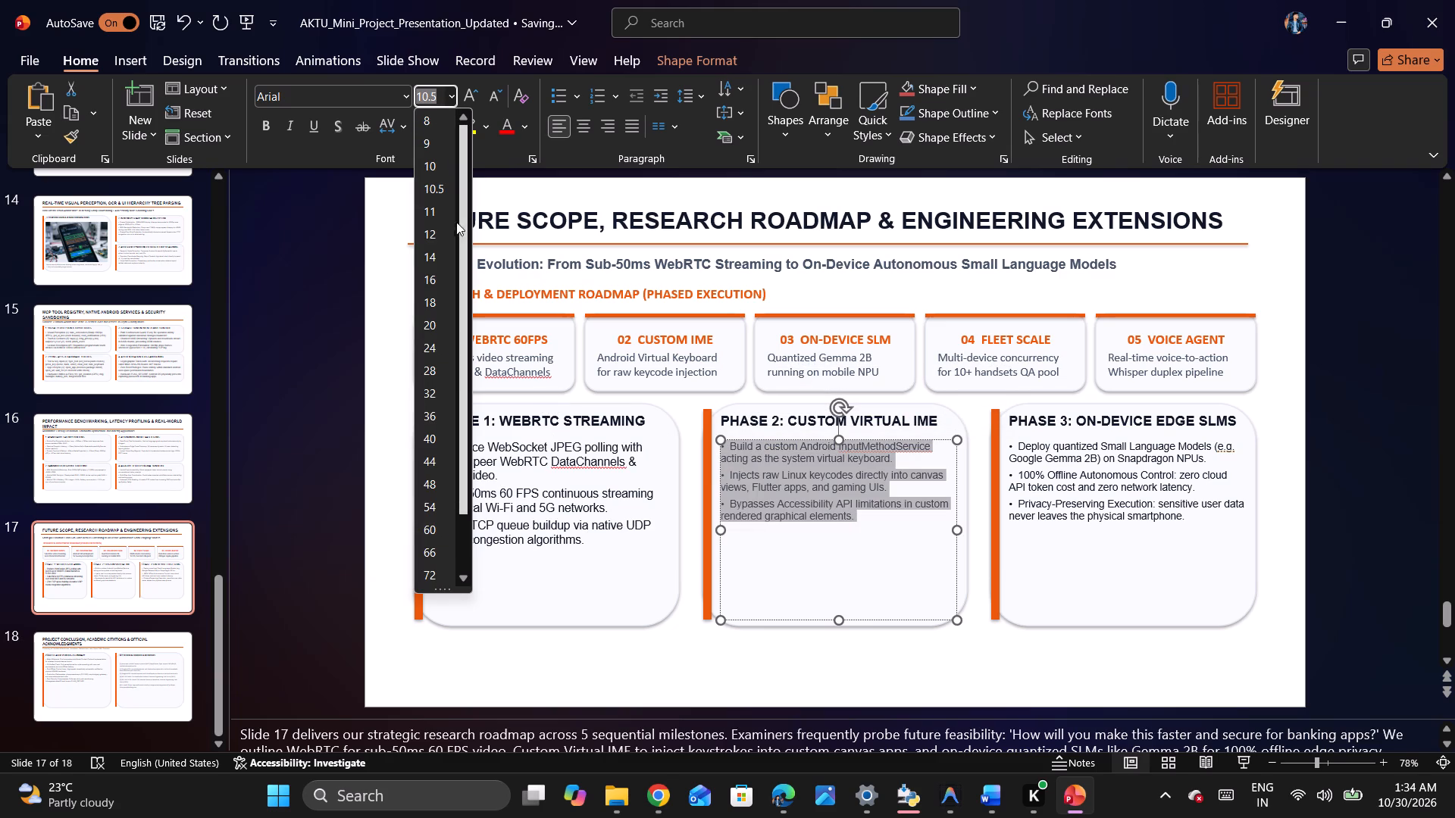
left_click(441, 231)
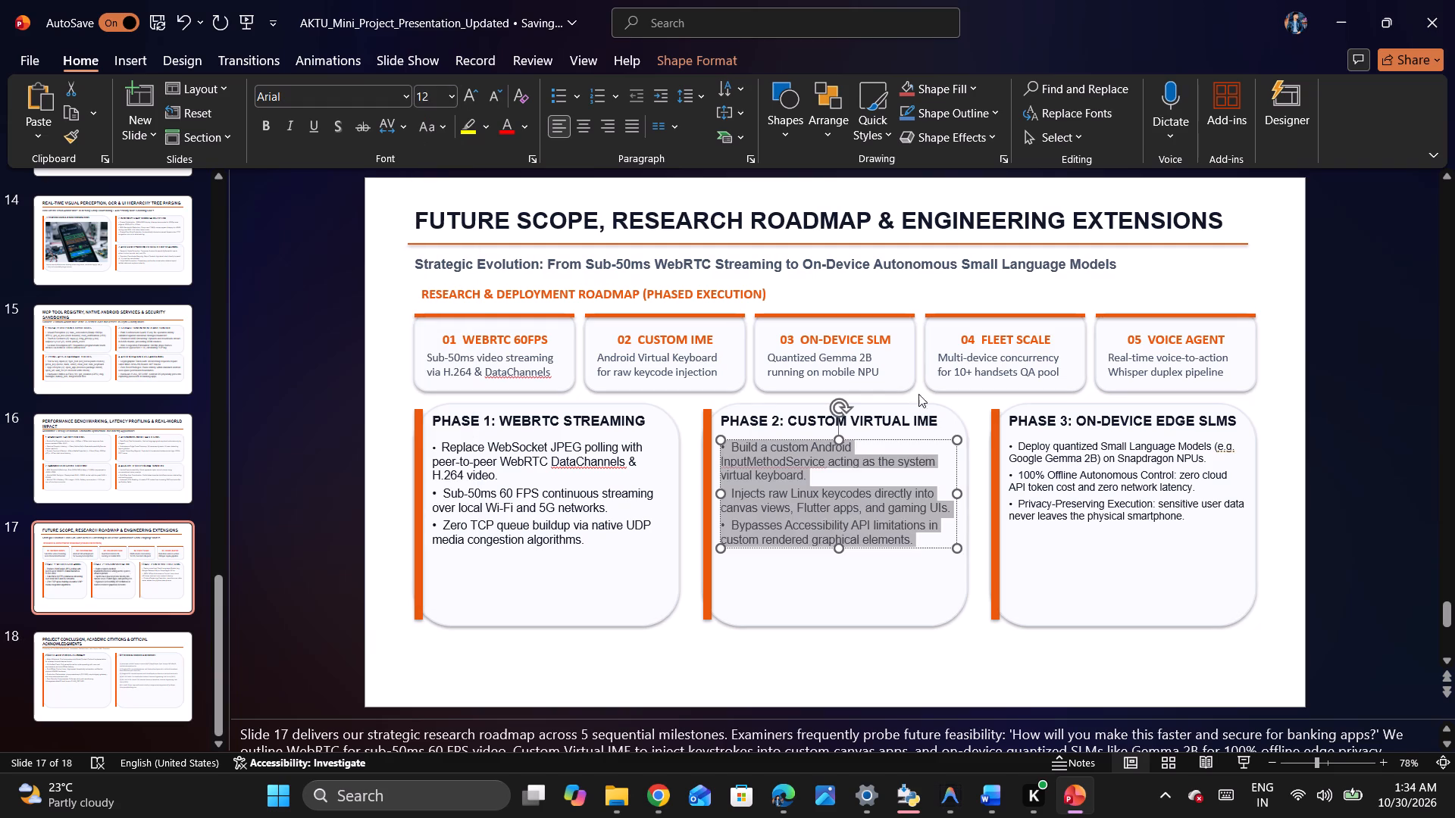
Set all bullet text in the Phase 3 On-Device Edge SLMs card to font size 12.
left_click(1205, 529)
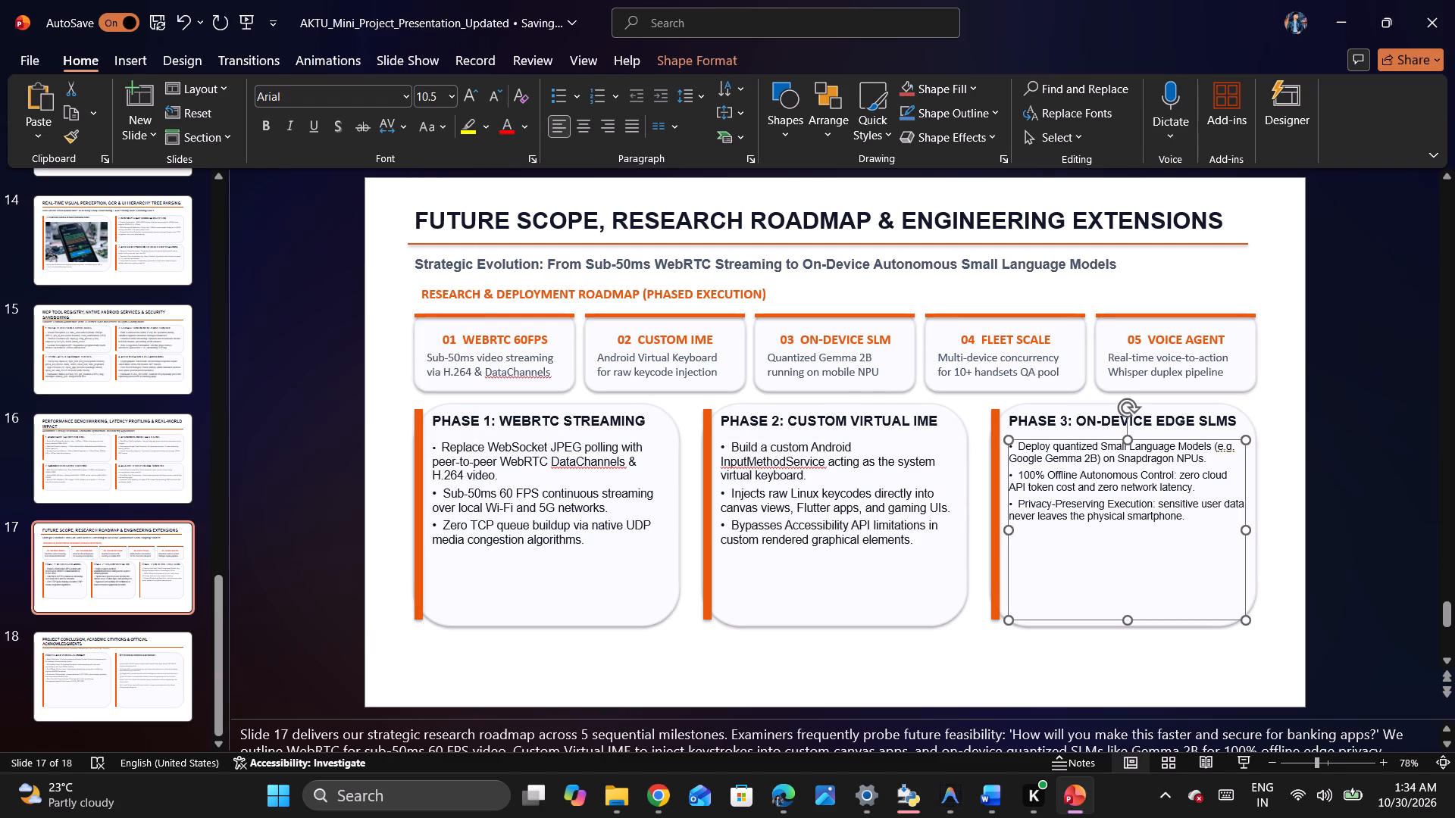
left_click_drag(1193, 520, 993, 423)
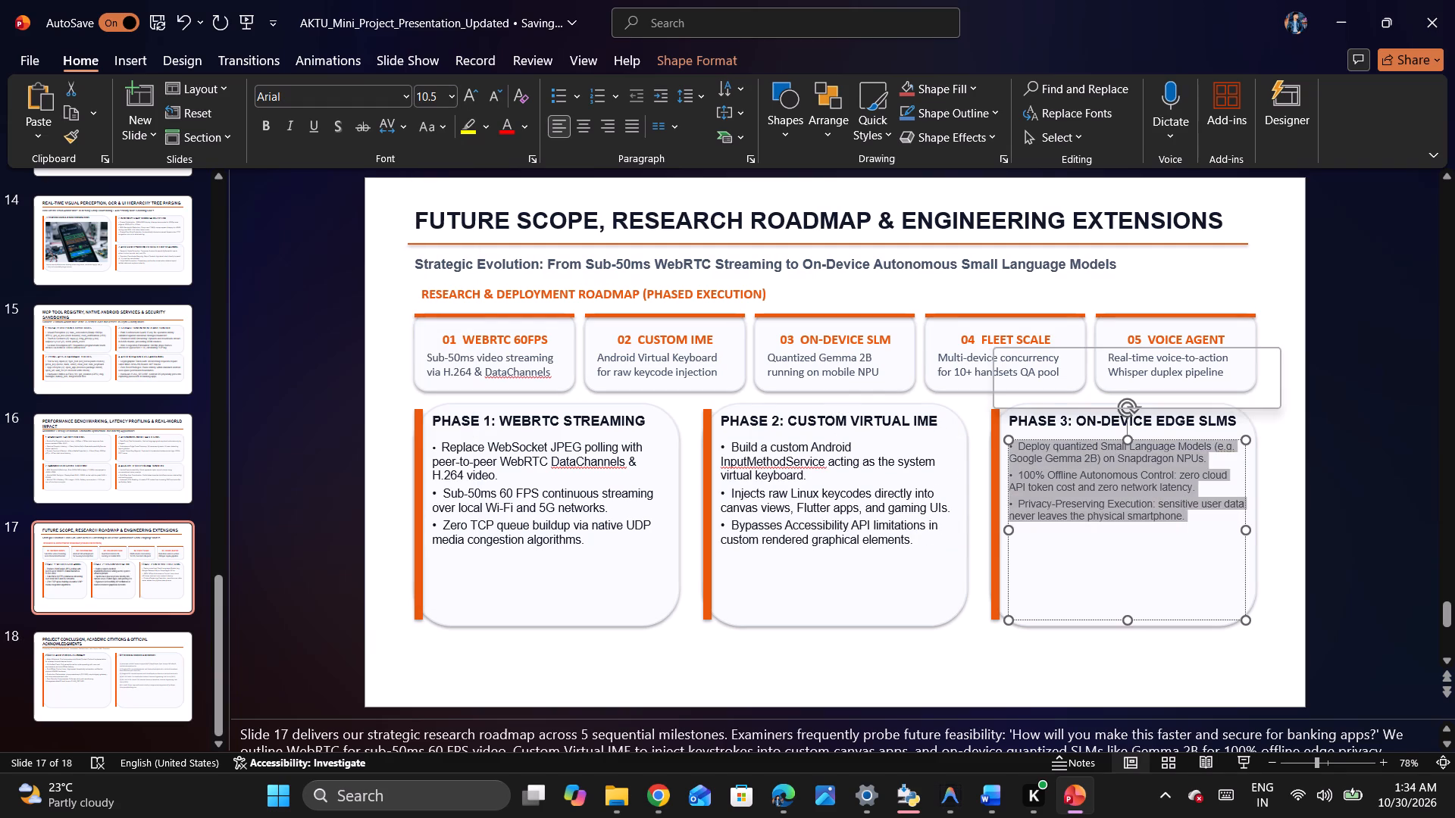
left_click(447, 95)
left_click(440, 228)
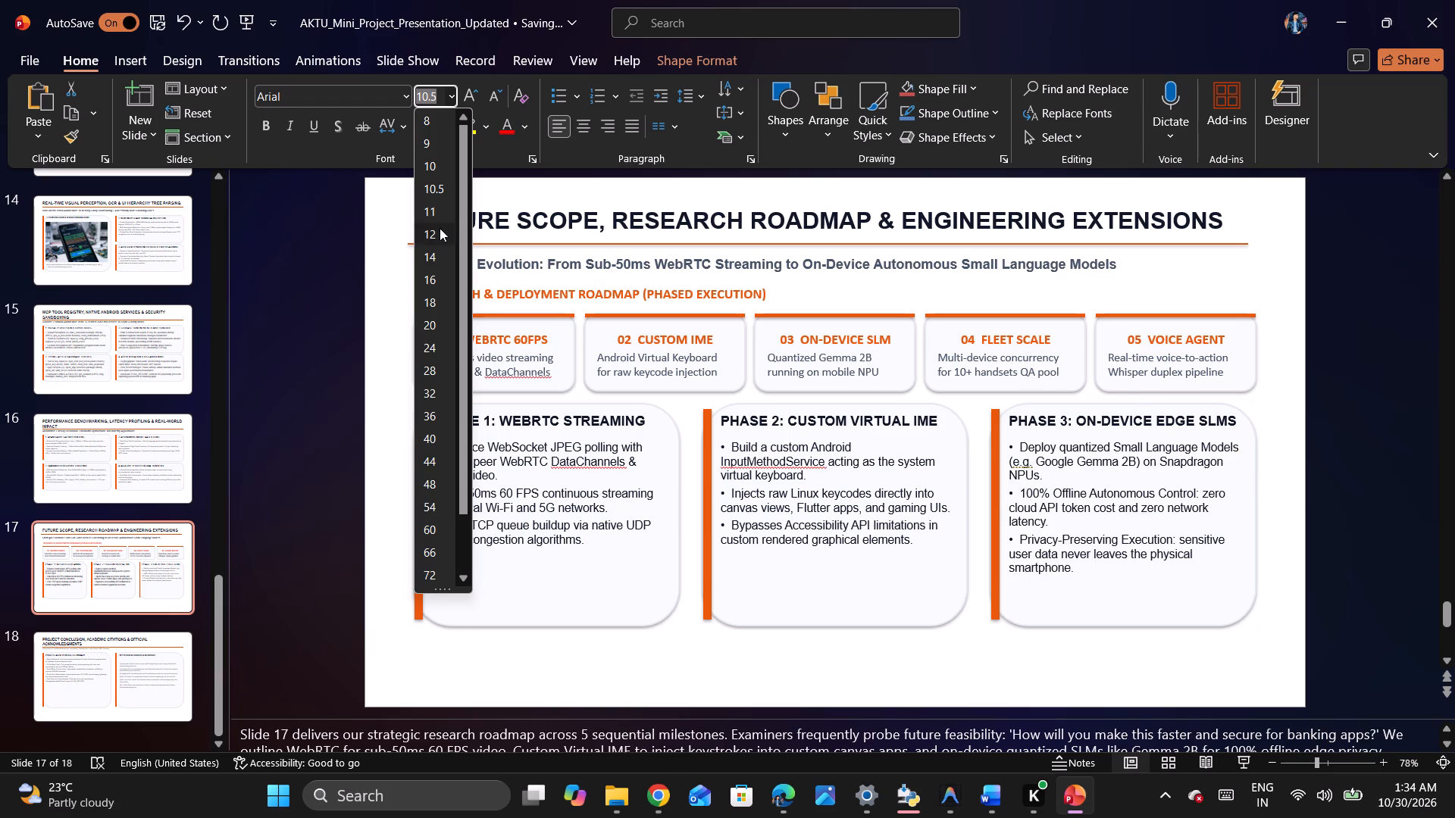
Split "InputMethodService" into "Input Method Service" in the Phase 2 card's first bullet.
left_click(749, 464)
key("space")
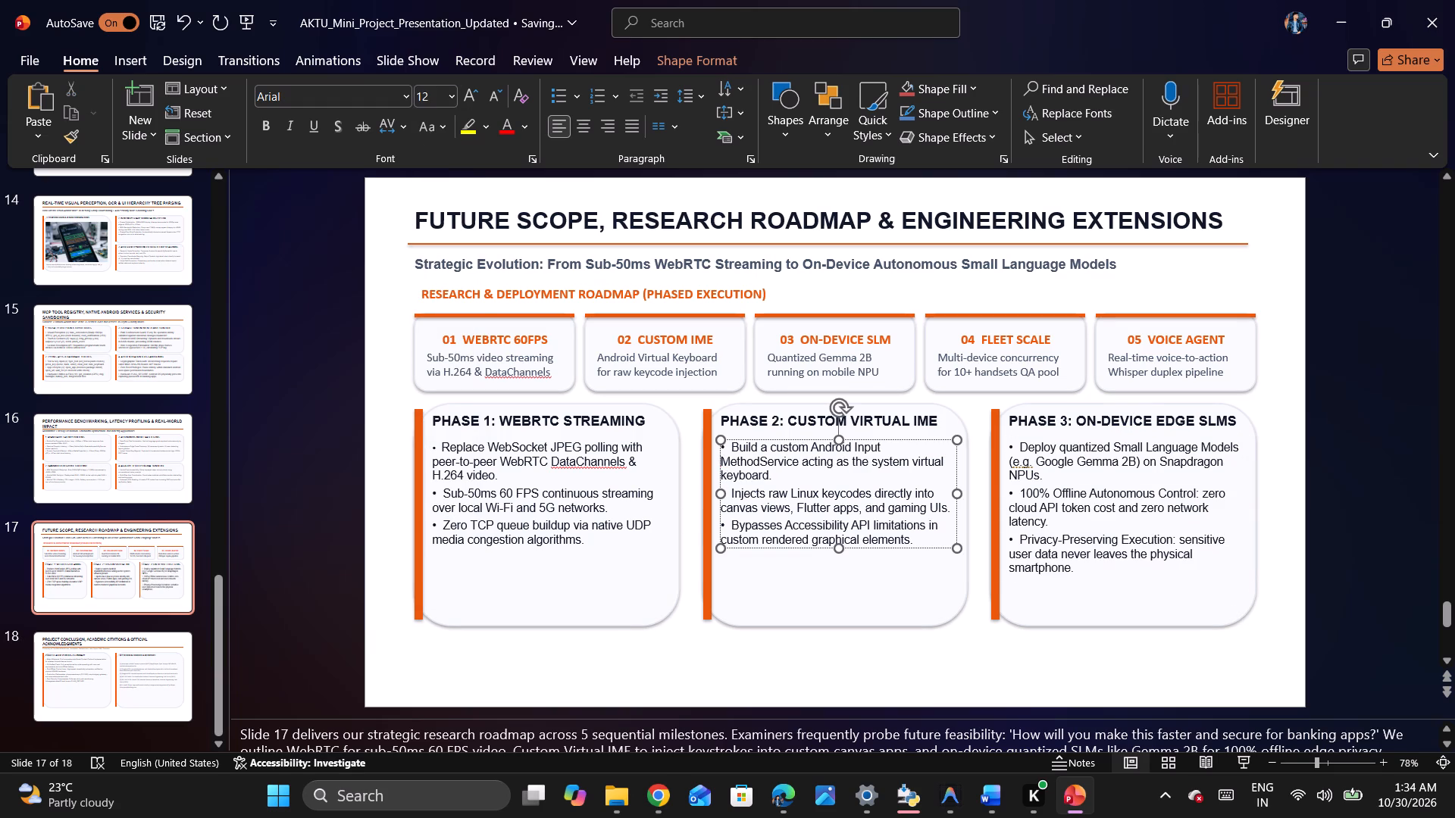
left_click(757, 462)
key("space")
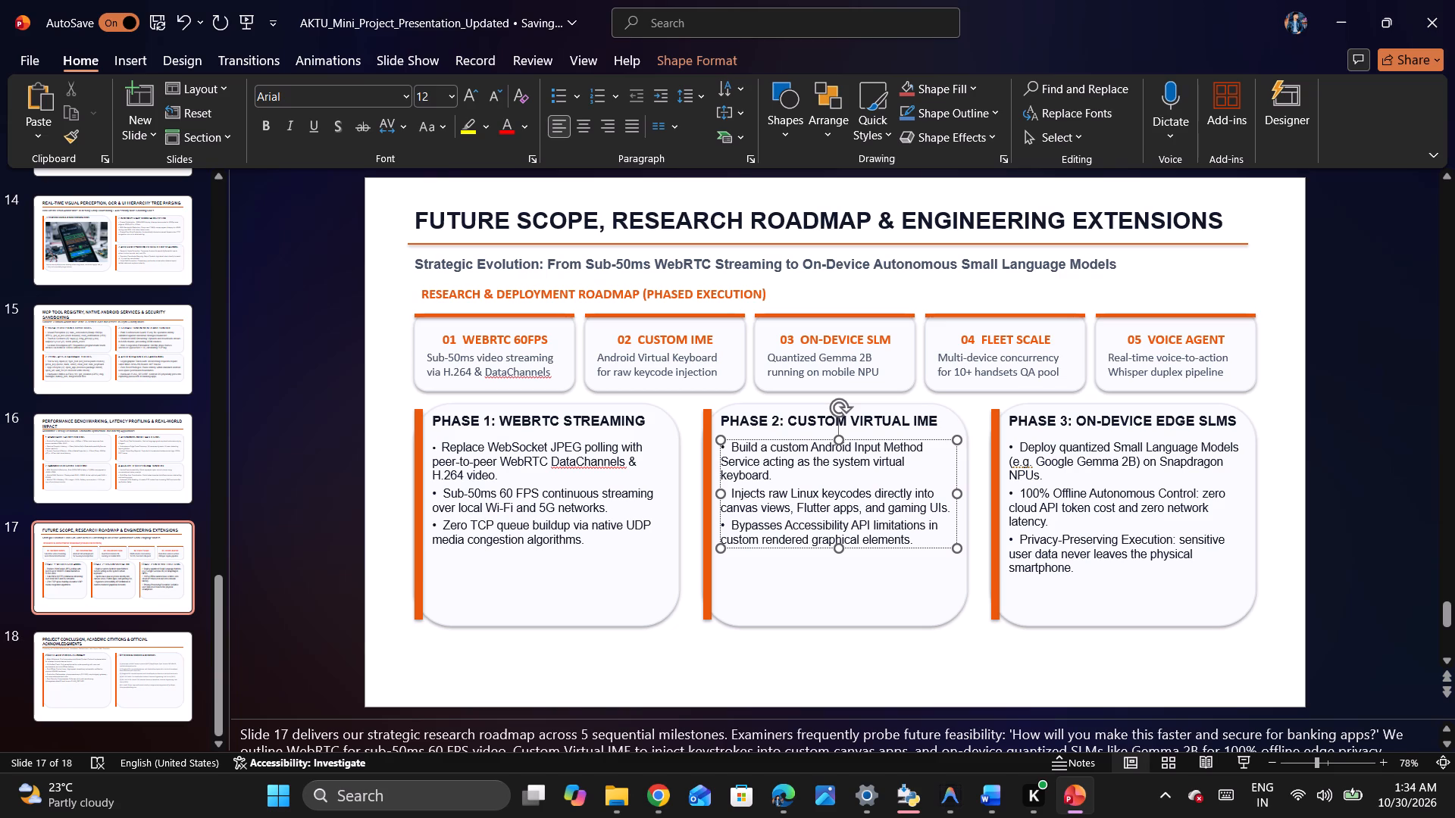
Split "DataChannels" into "Data Channels" in the Phase 1 card and in the "01 WEBRTC 60FPS" roadmap card.
left_click(577, 469)
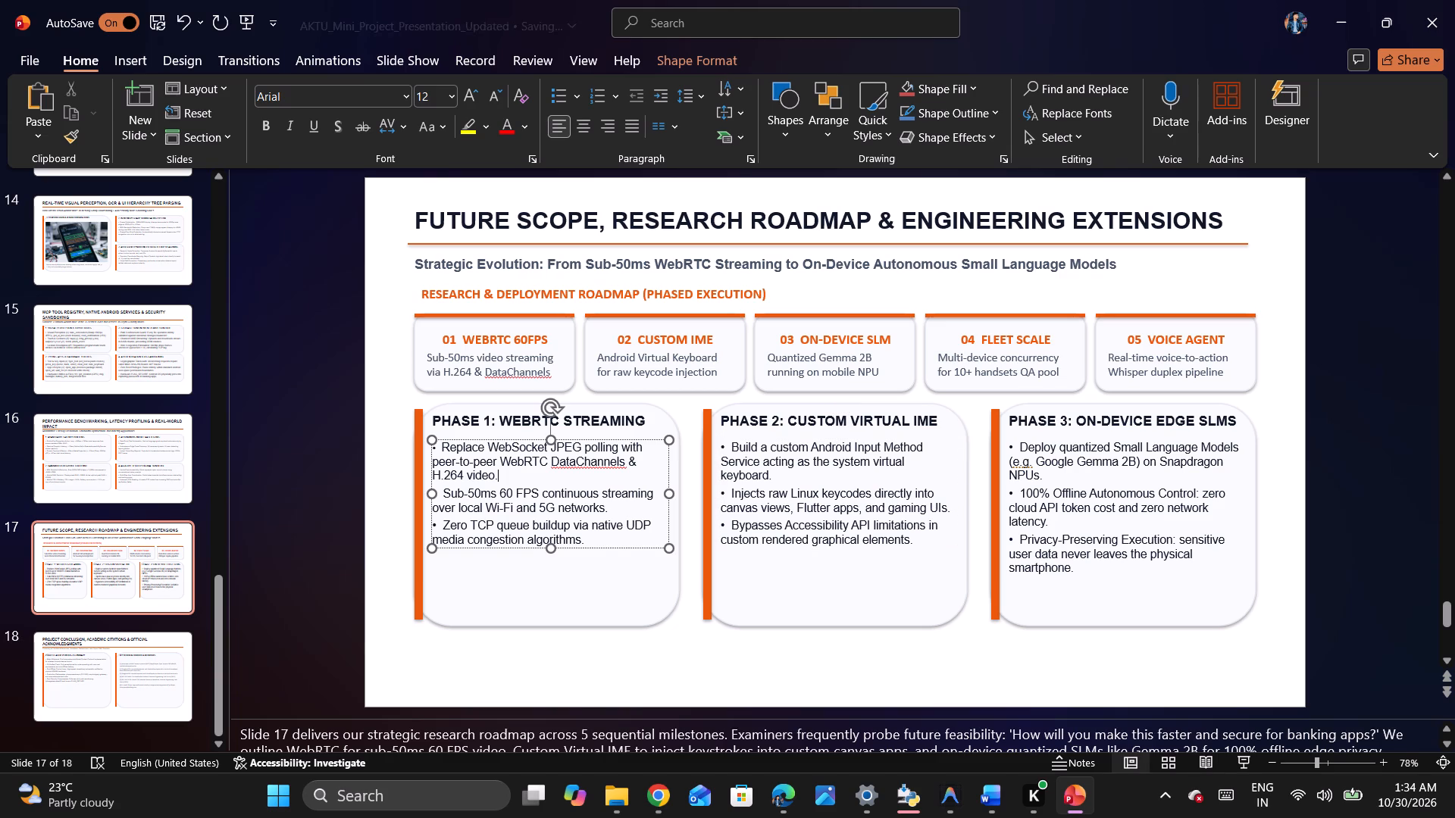
left_click(574, 462)
key("space")
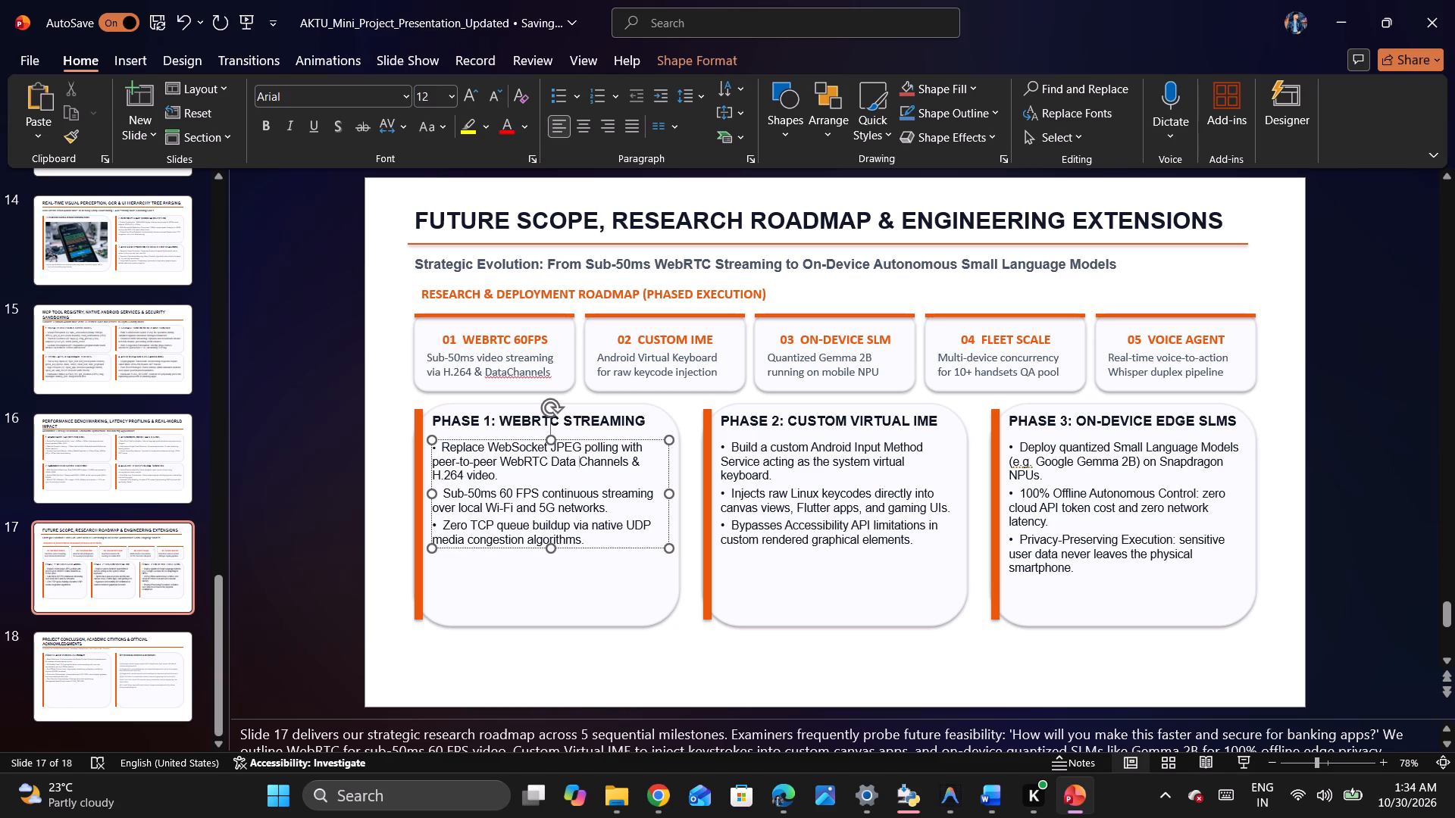
left_click(506, 374)
key("space")
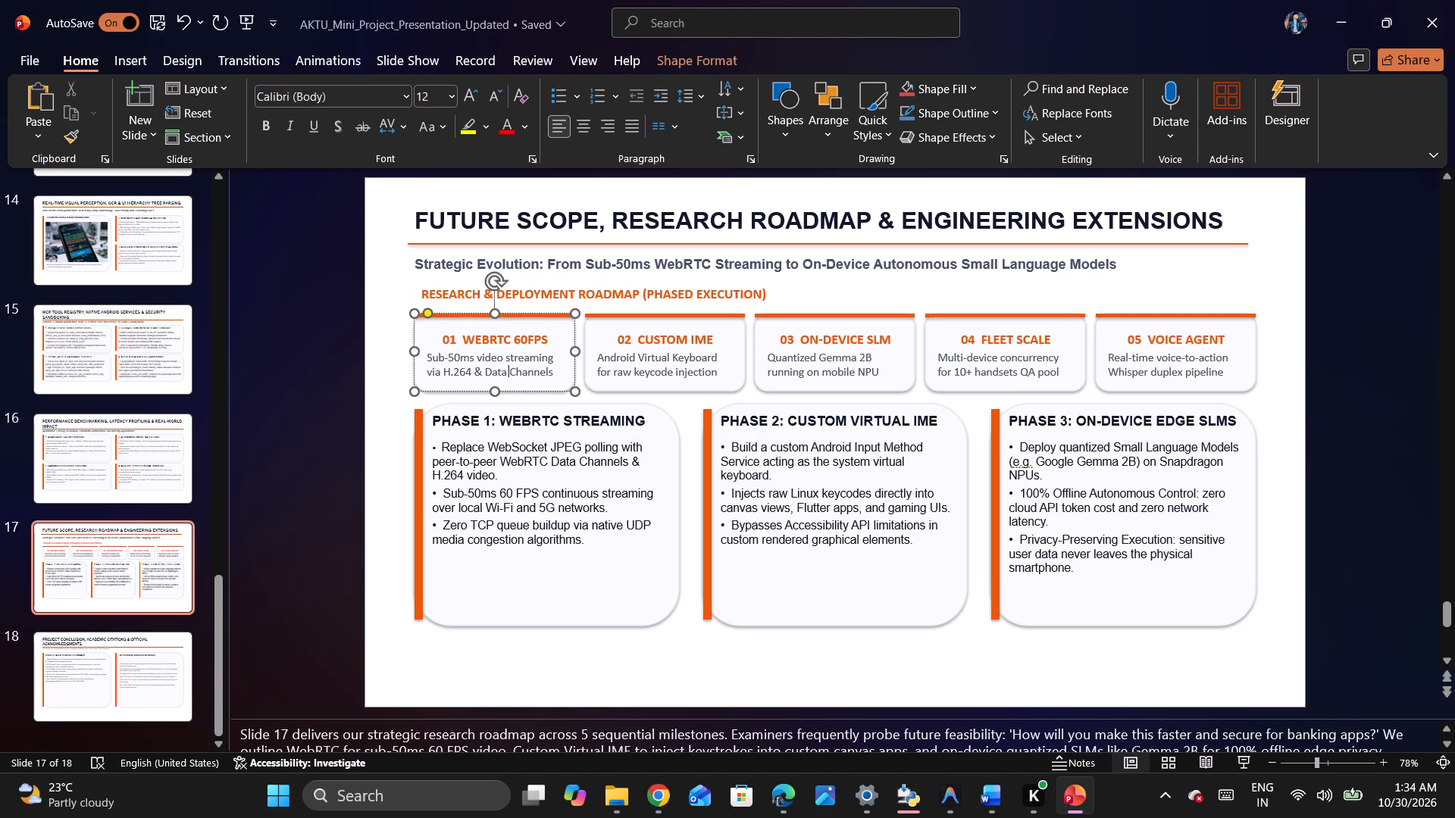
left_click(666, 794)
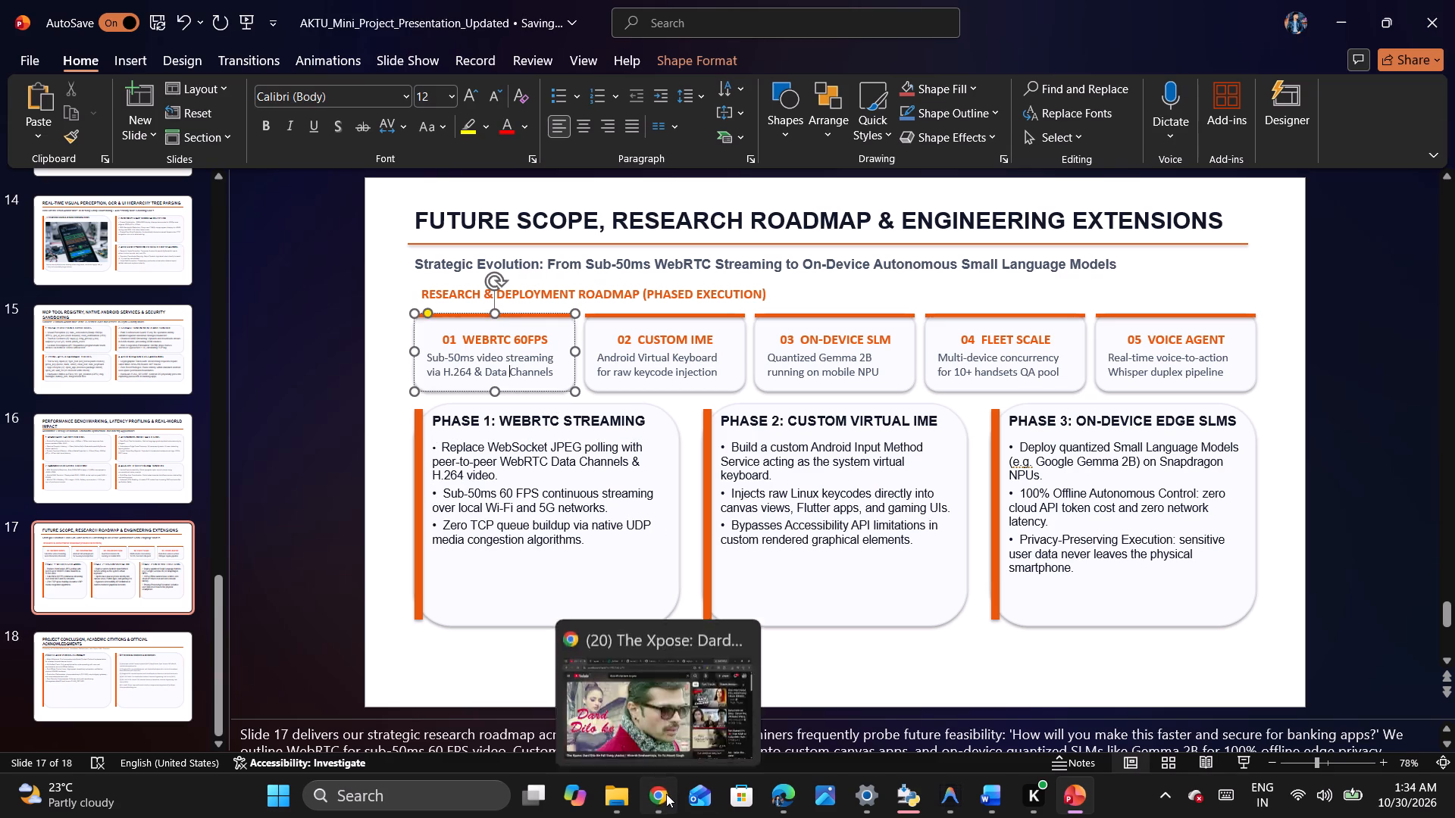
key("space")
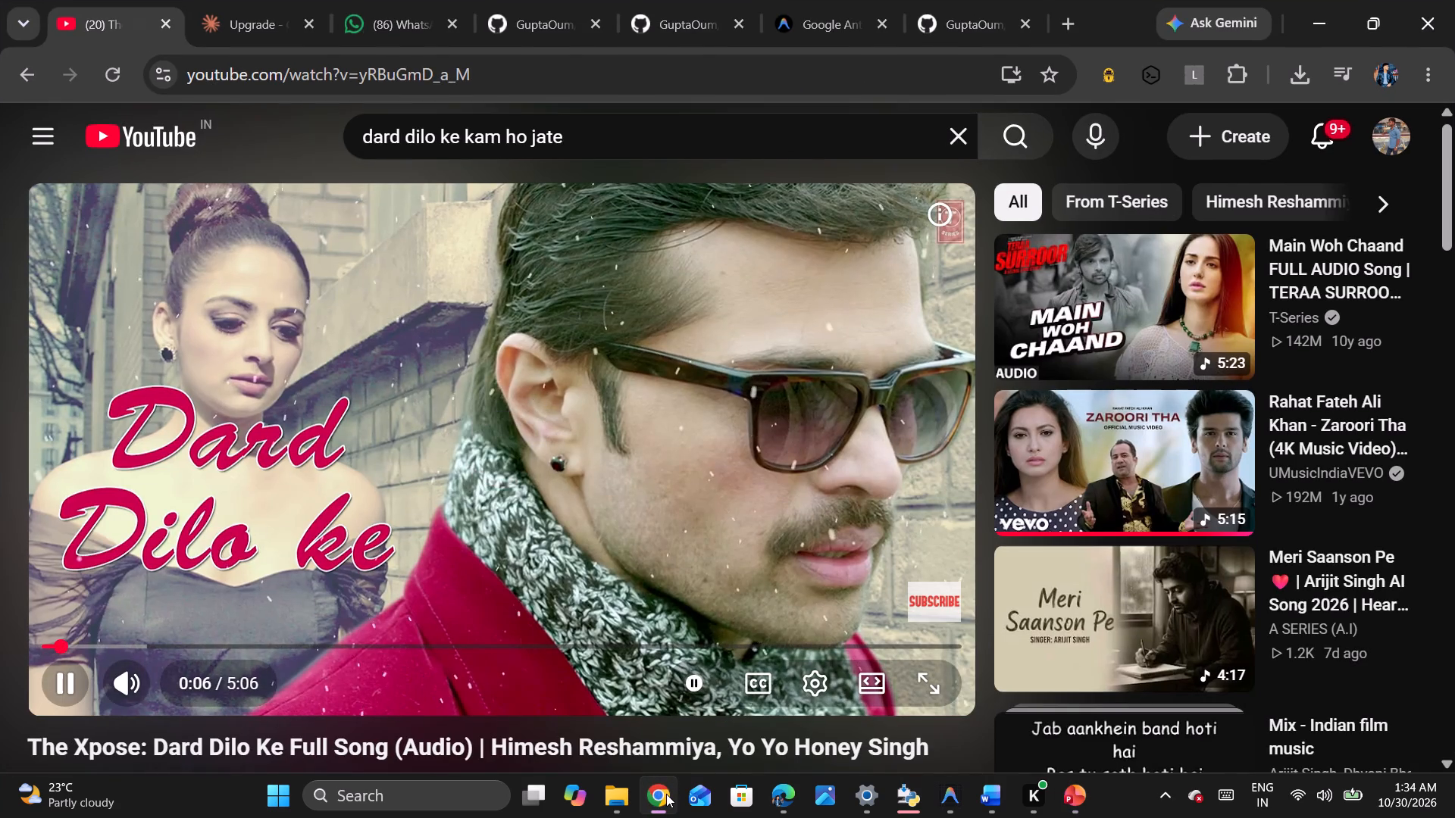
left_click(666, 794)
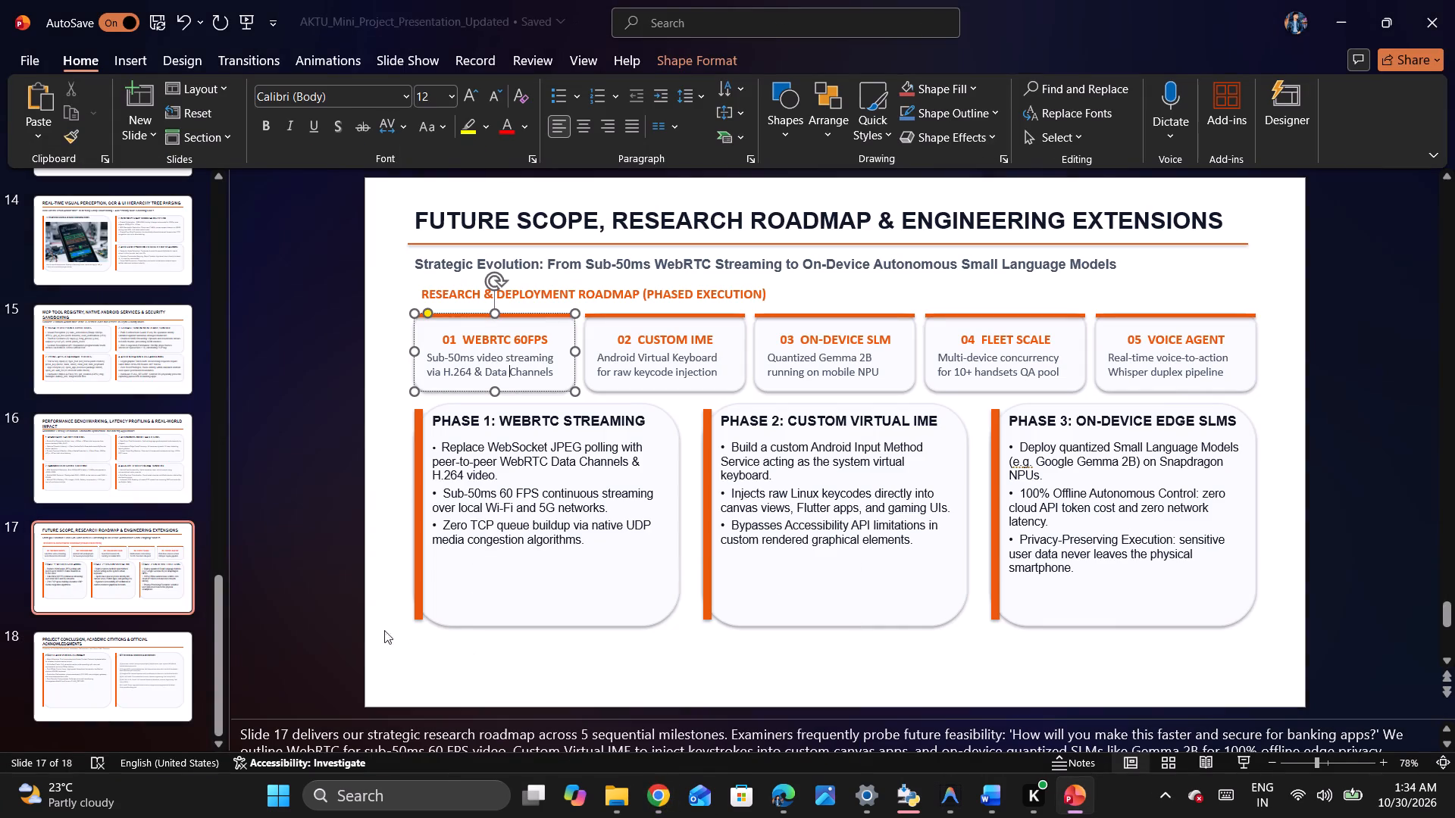
Set the "PROJECT CONCLUSION, ACADEMIC CITATIONS & OFFICIAL ACKNOWLEDGMENTS" title on slide 18 to font size 24.
left_click(155, 678)
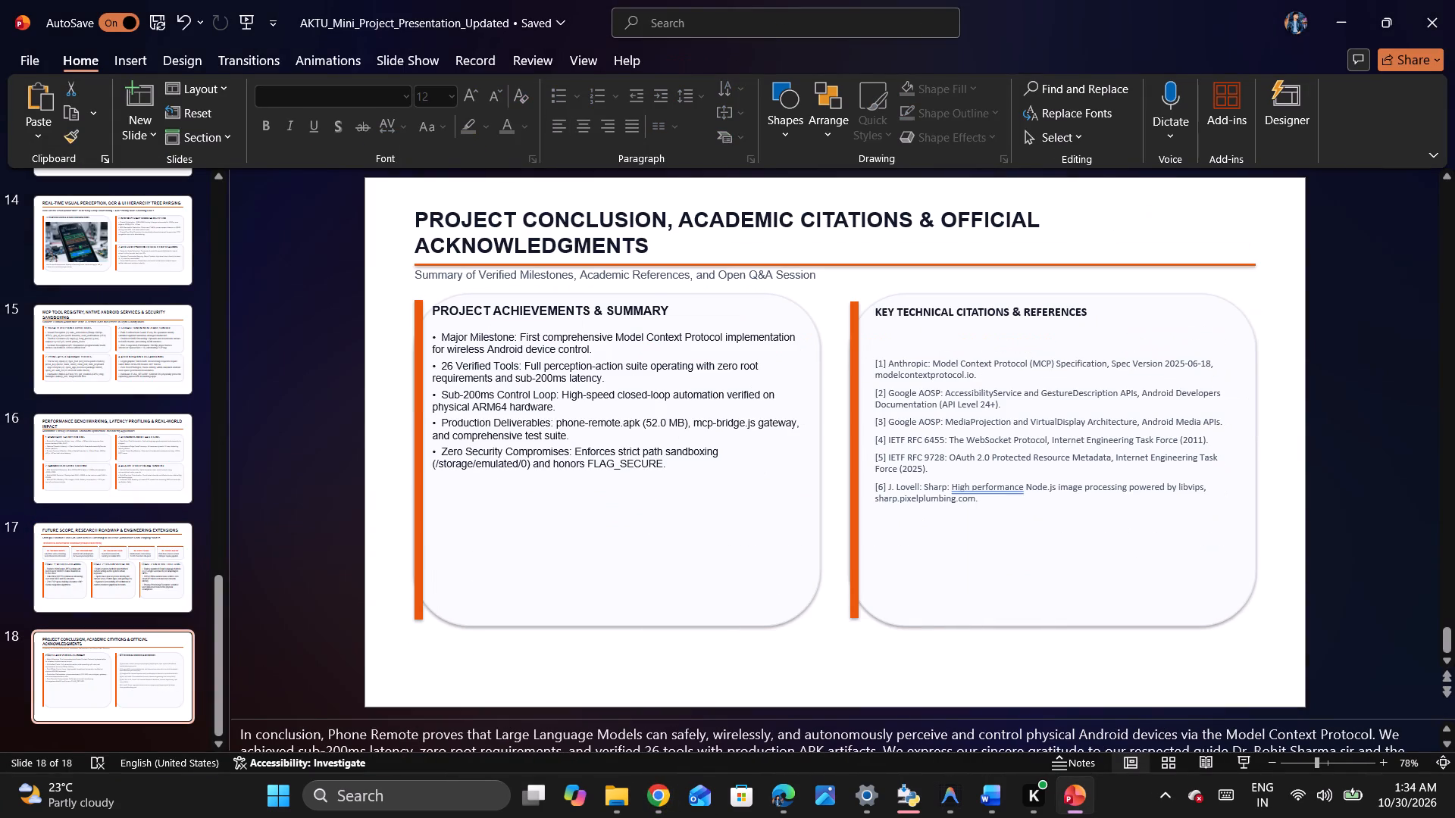
left_click(644, 246)
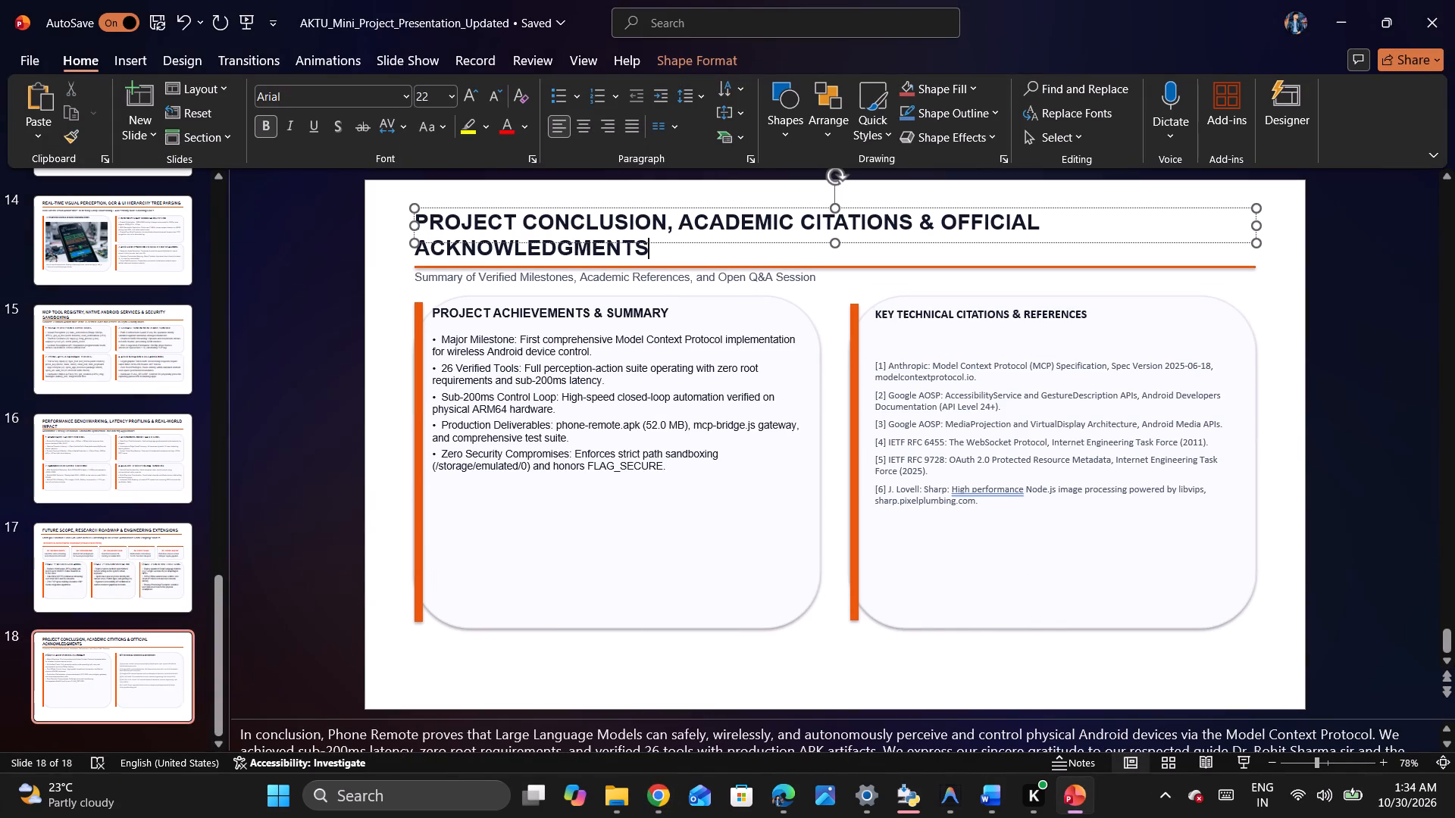
key("ctrl+a")
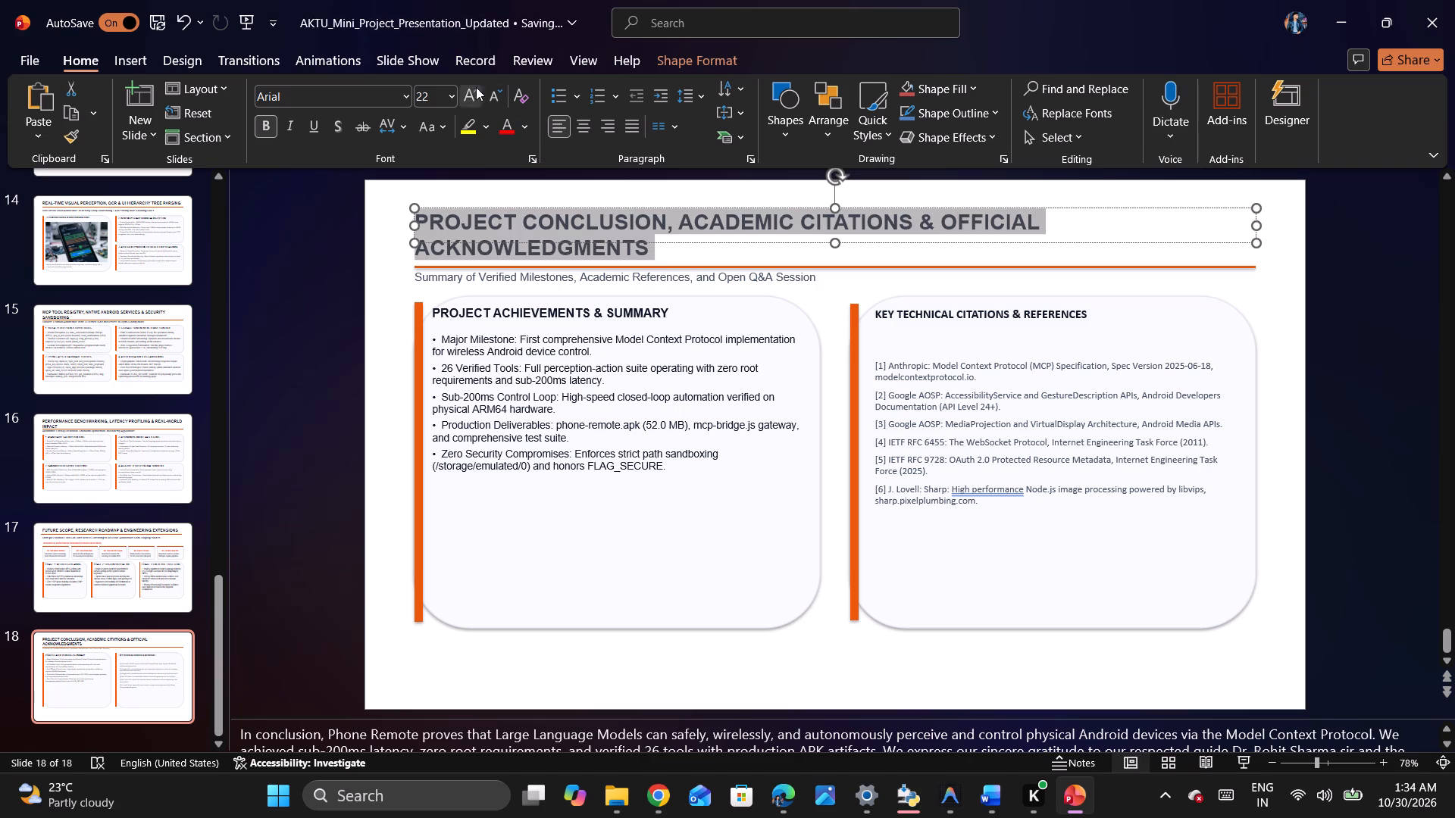
left_click(452, 98)
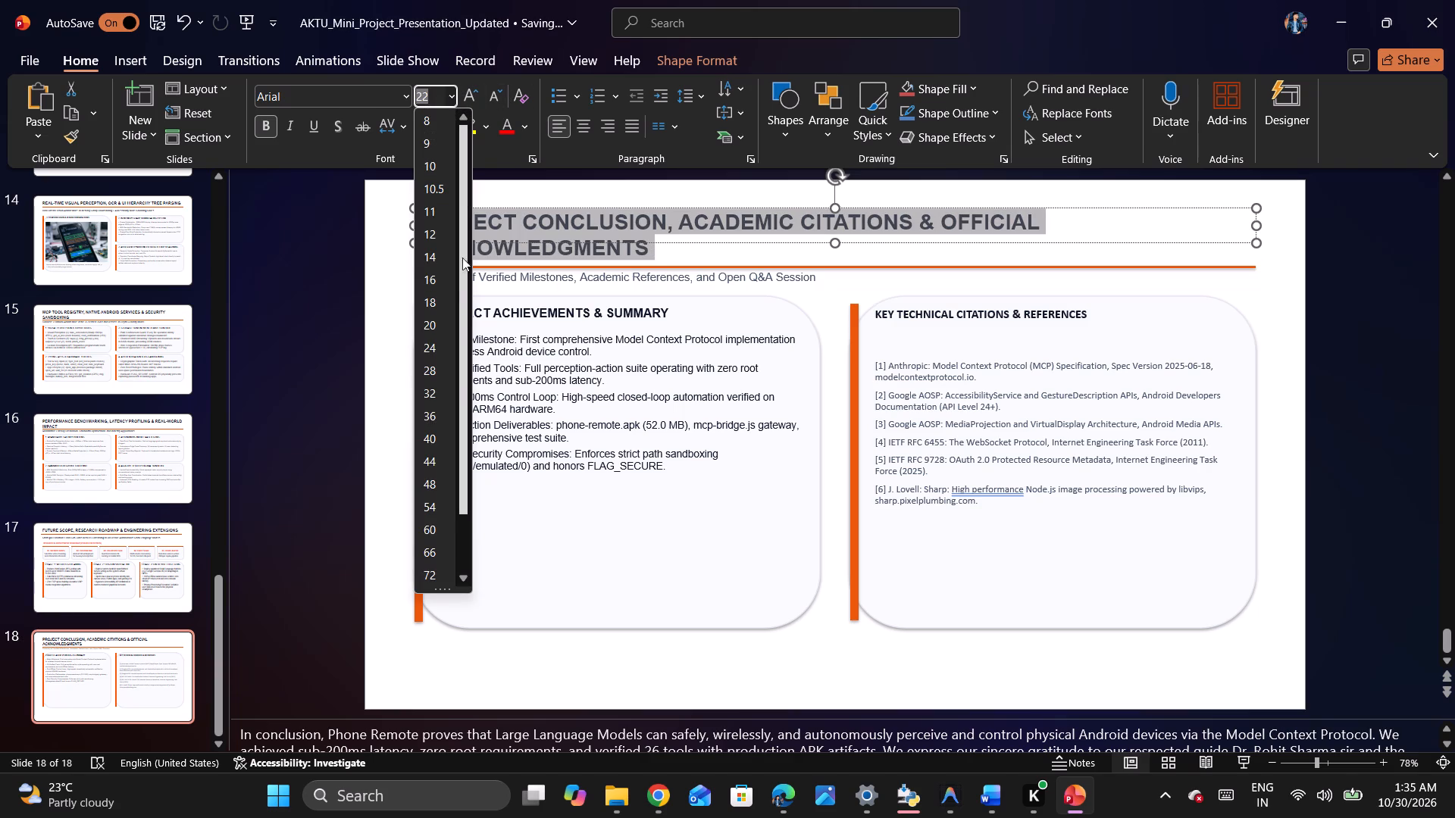
left_click(434, 348)
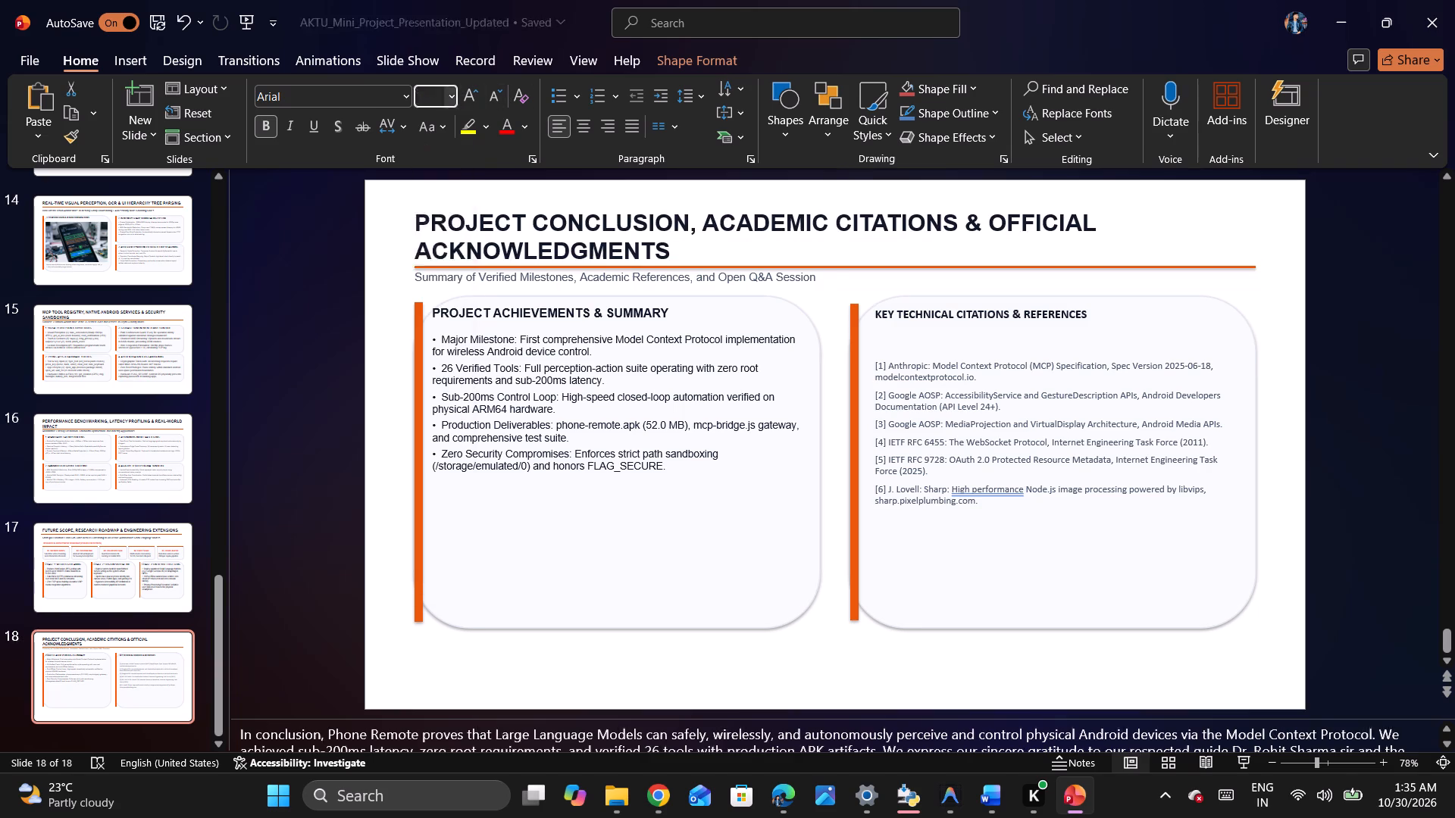
Make slide 18's "Summary of Verified Milestones" subtitle bold at font size 14.
left_click(724, 276)
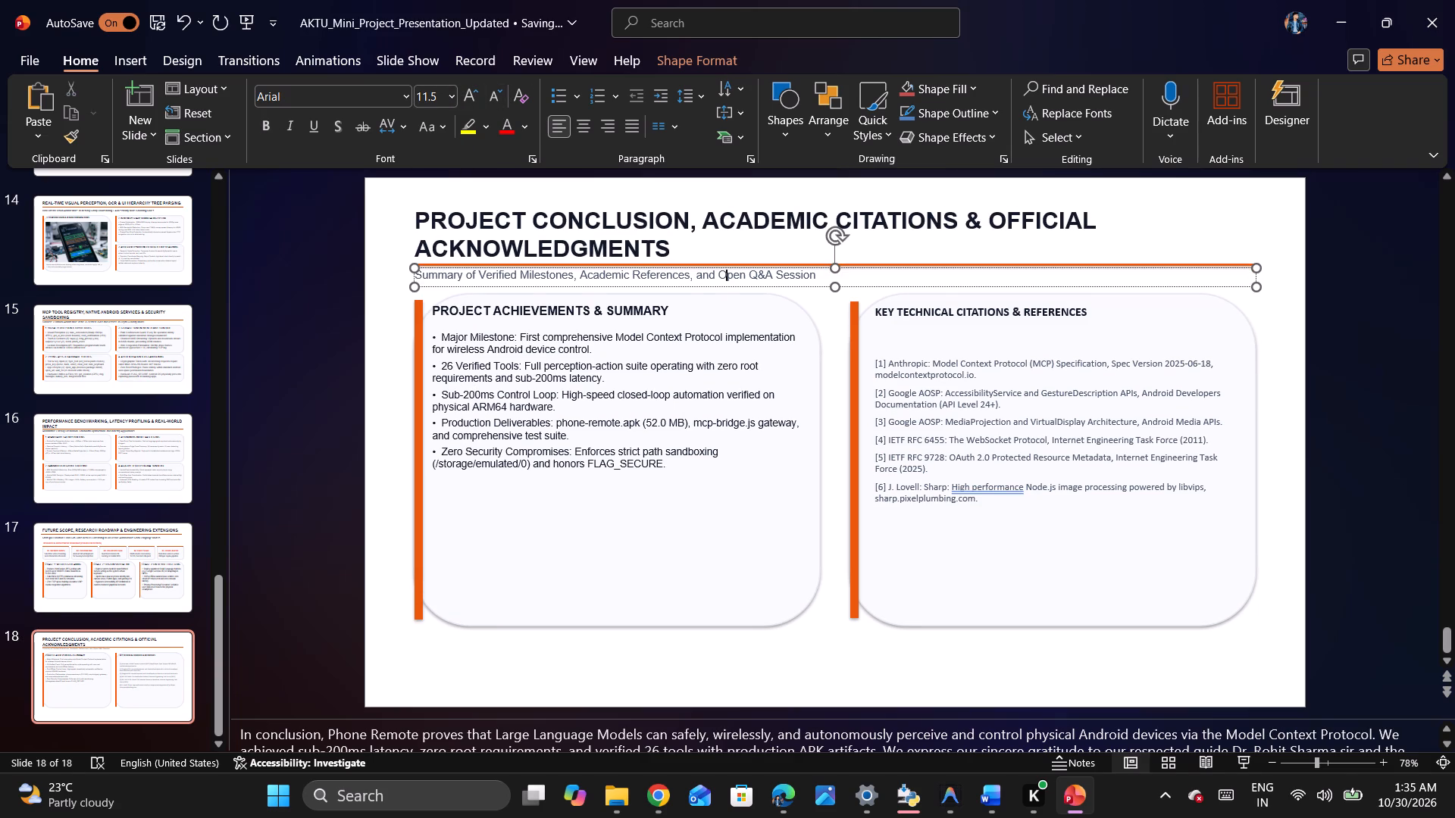
key("ctrl+a")
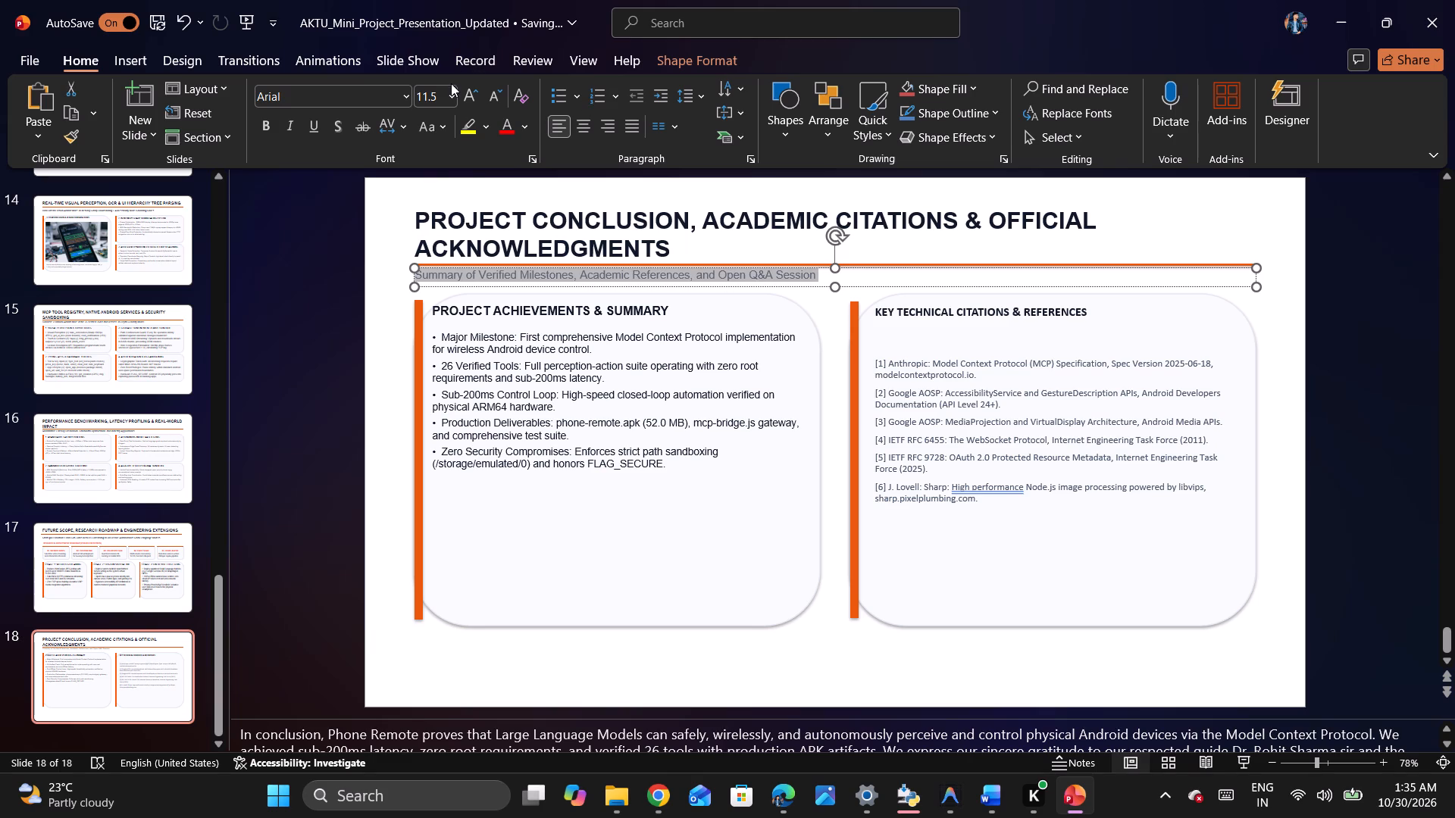
left_click(449, 99)
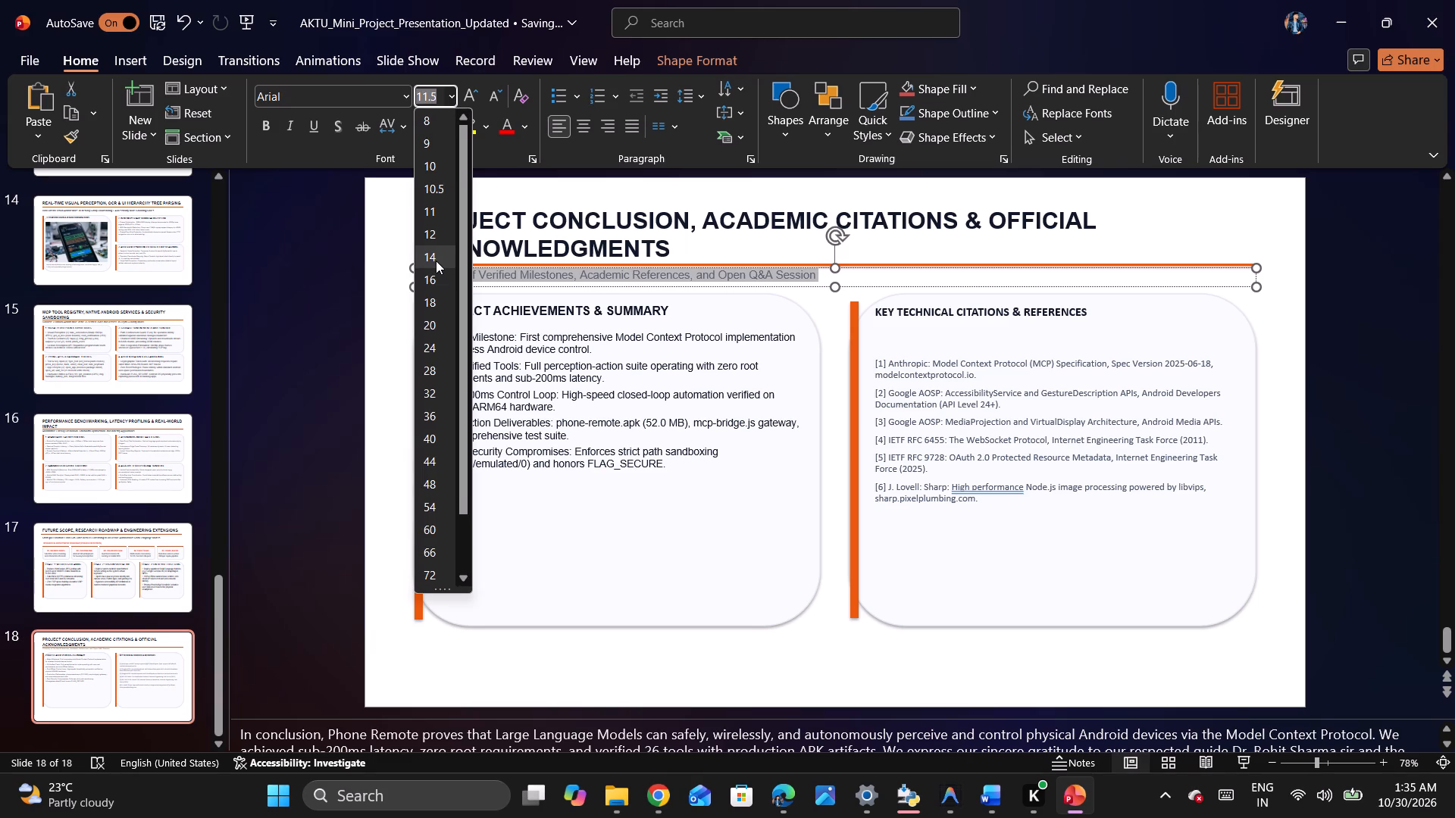
left_click(436, 261)
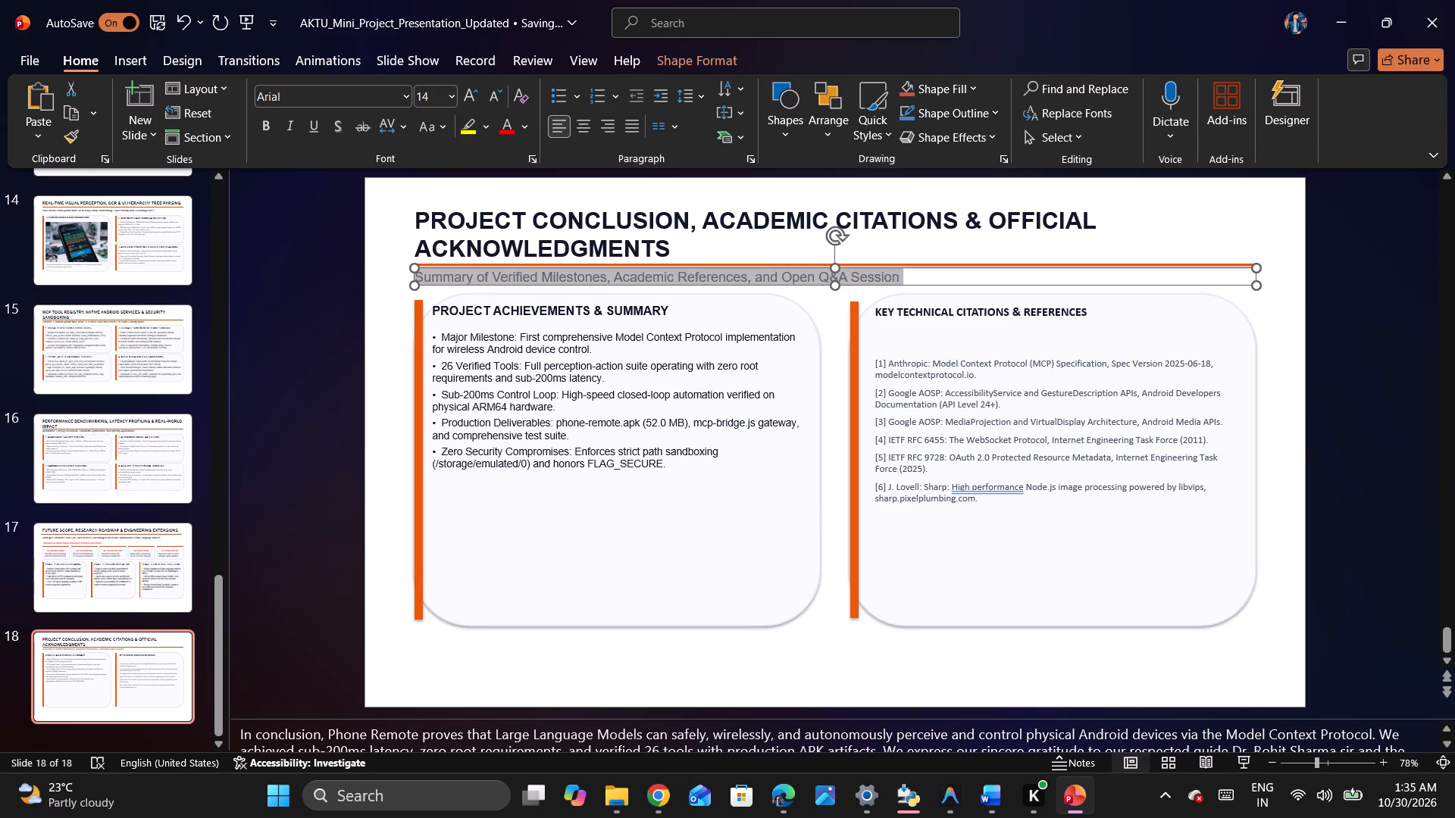
left_click(264, 120)
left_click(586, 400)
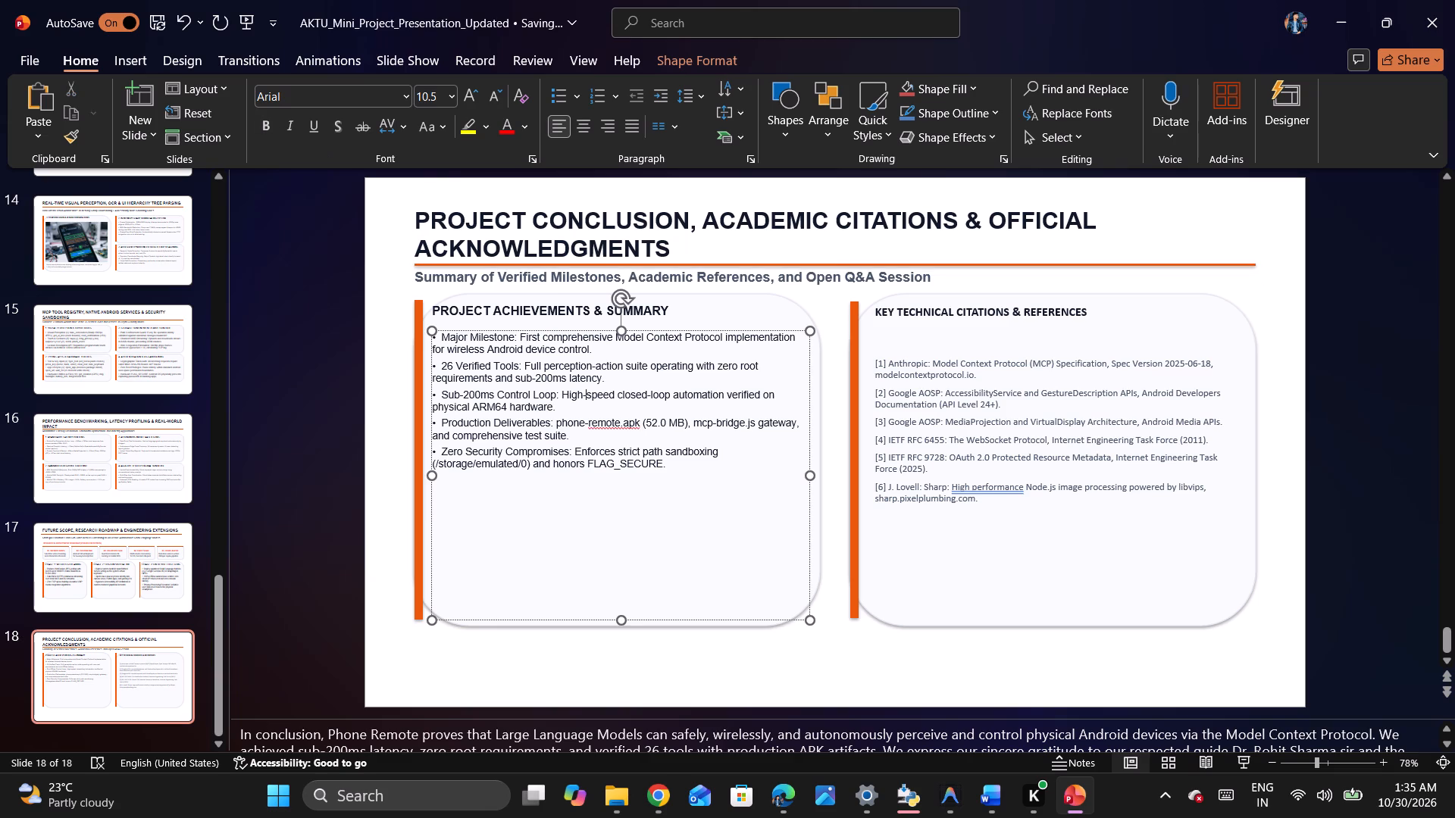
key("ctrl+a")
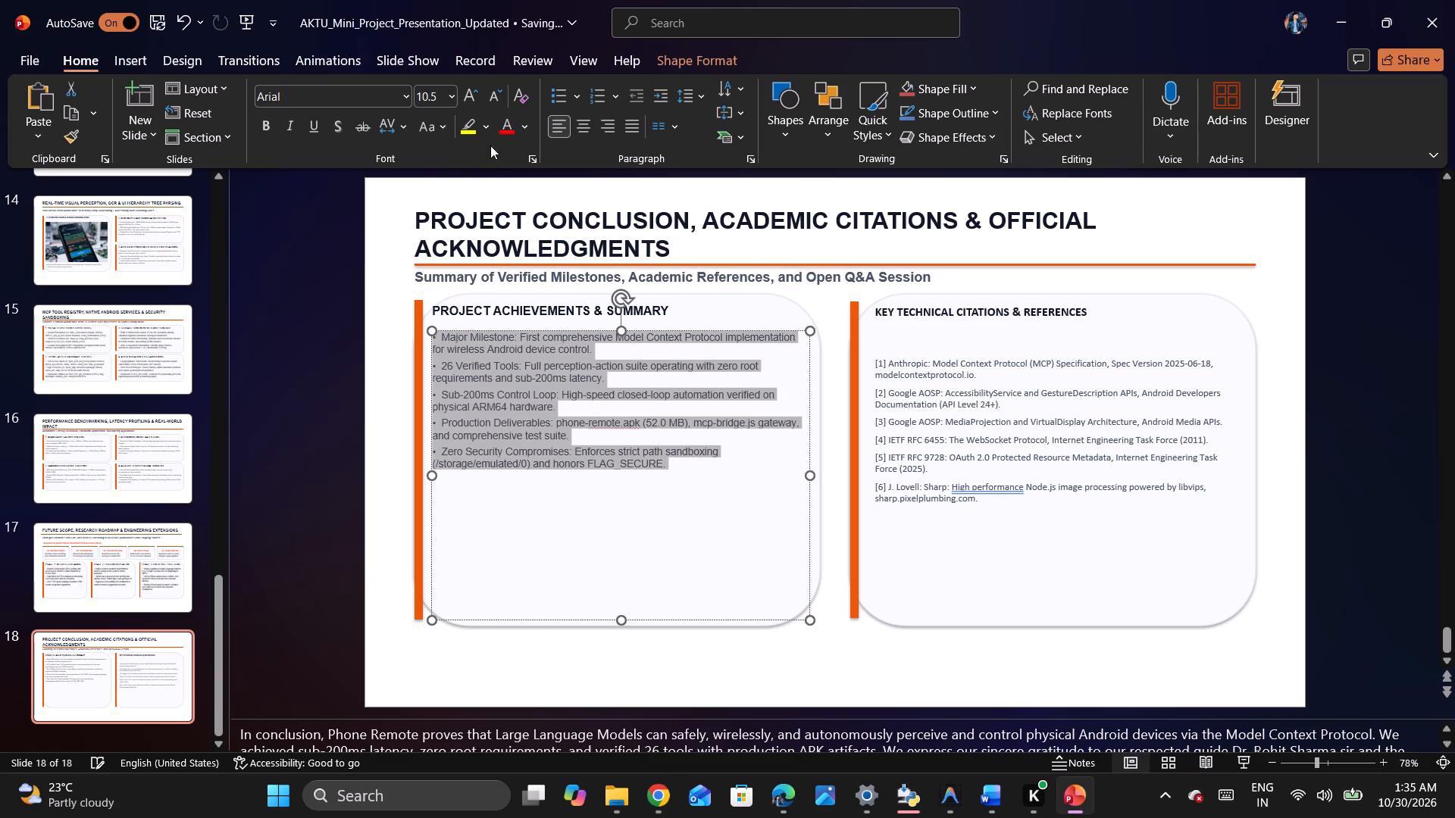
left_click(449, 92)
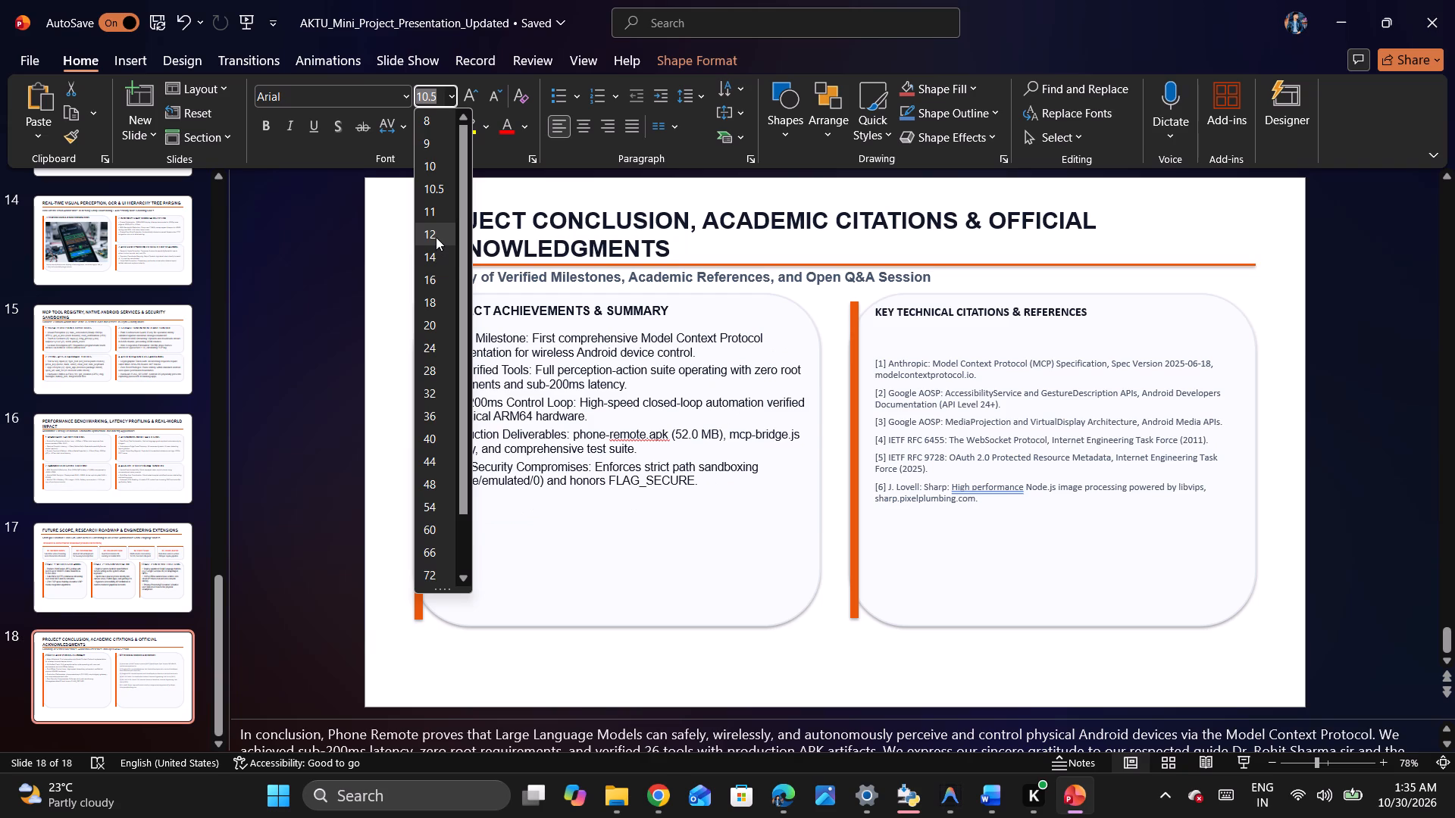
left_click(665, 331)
Set the "PROJECT ACHIEVEMENTS & SUMMARY" card heading on slide 18 to font size 16.
left_click(666, 310)
key("ctrl+a")
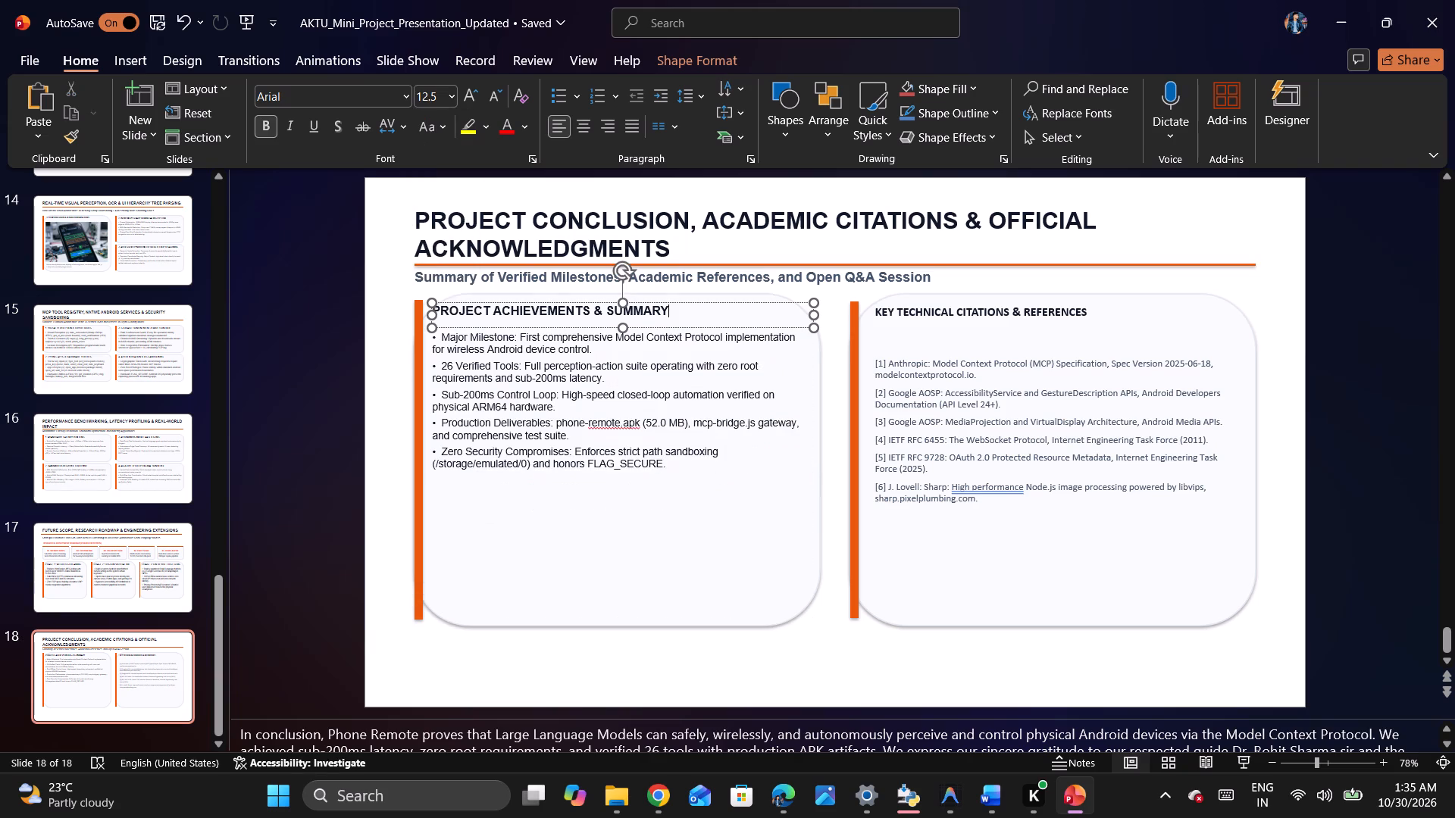
left_click(449, 98)
left_click(439, 288)
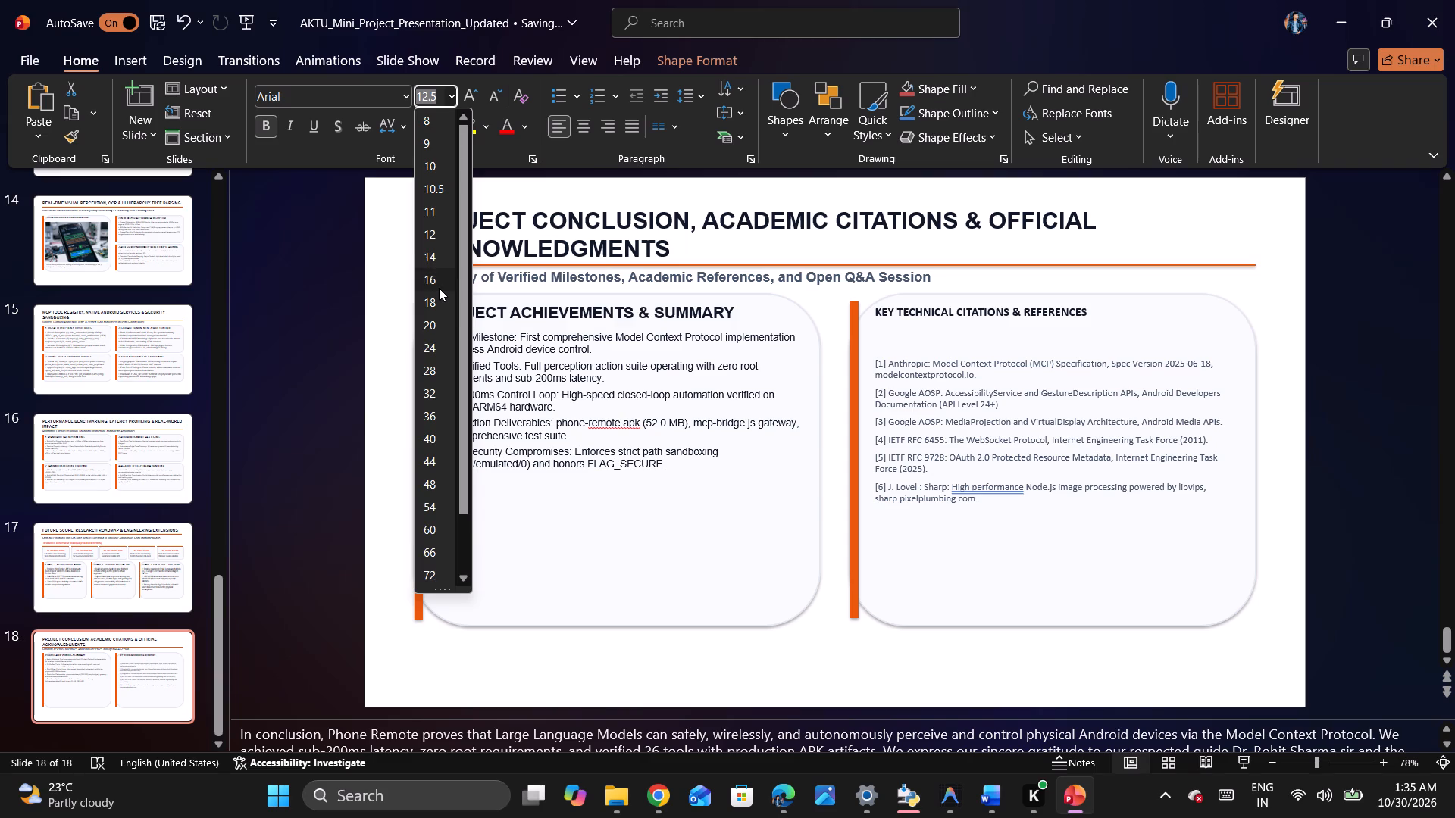
Set the "KEY TECHNICAL CITATIONS & REFERENCES" card heading to font size 16.
left_click(950, 315)
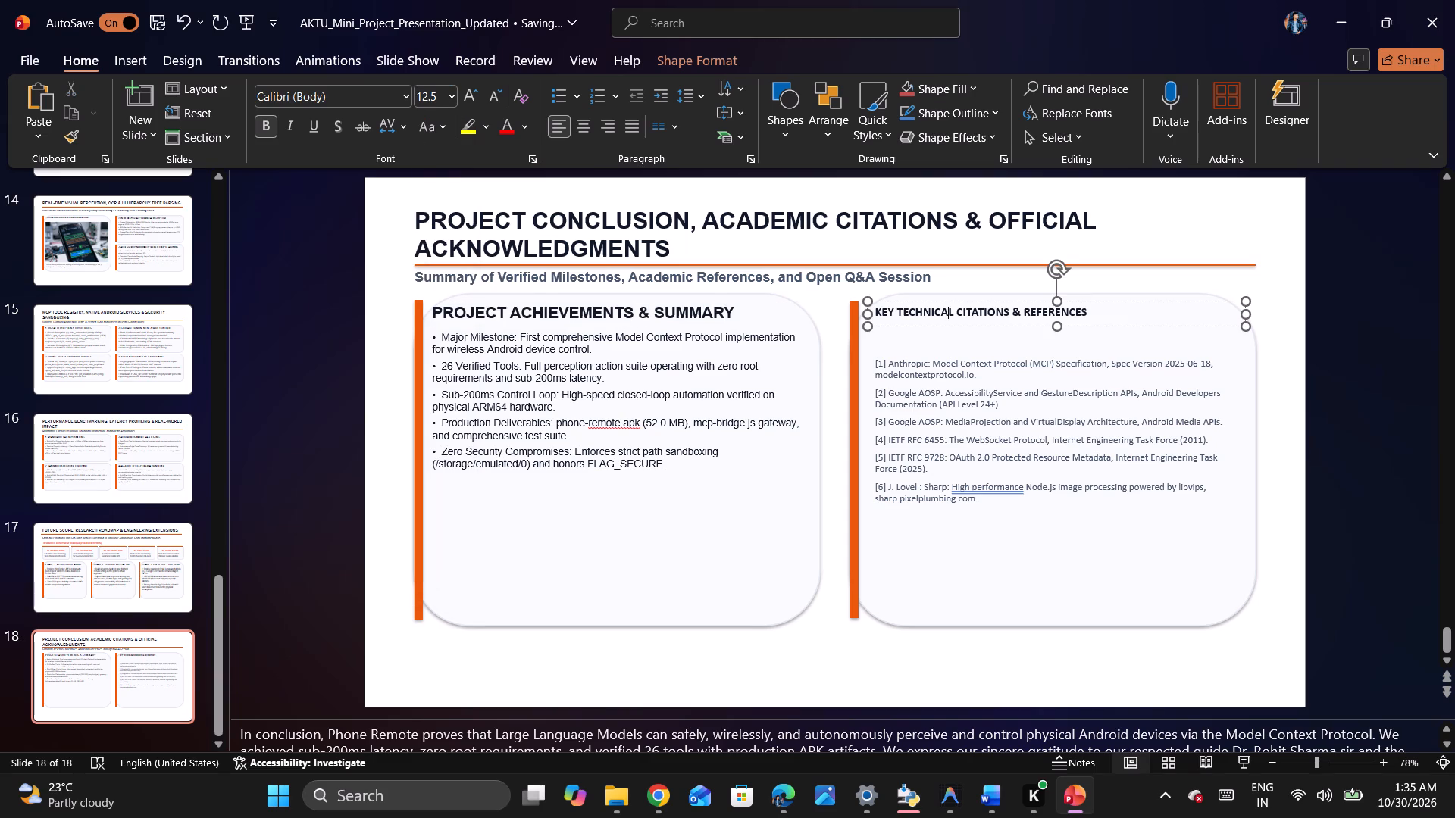
key("ctrl+a")
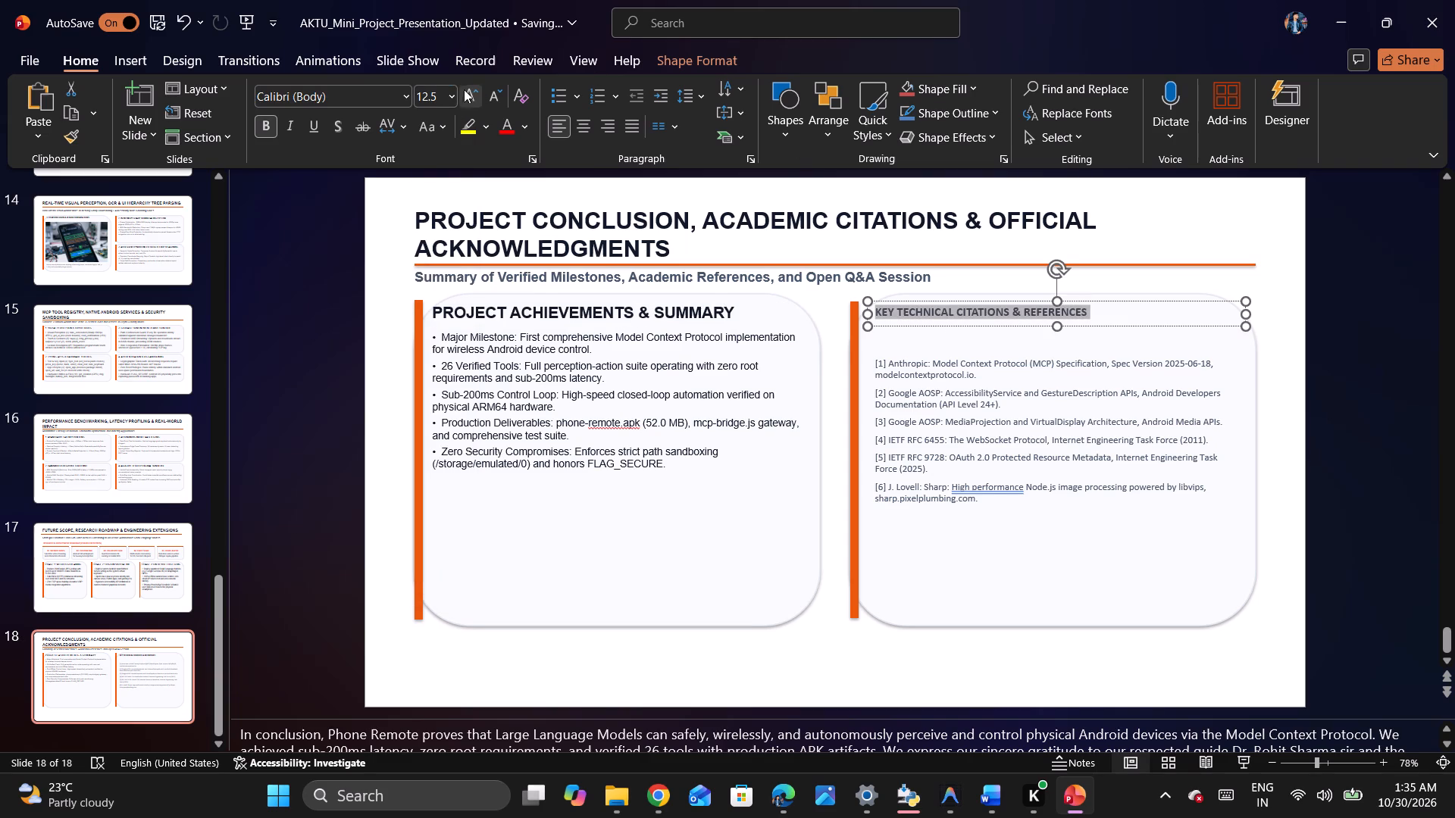
left_click(452, 95)
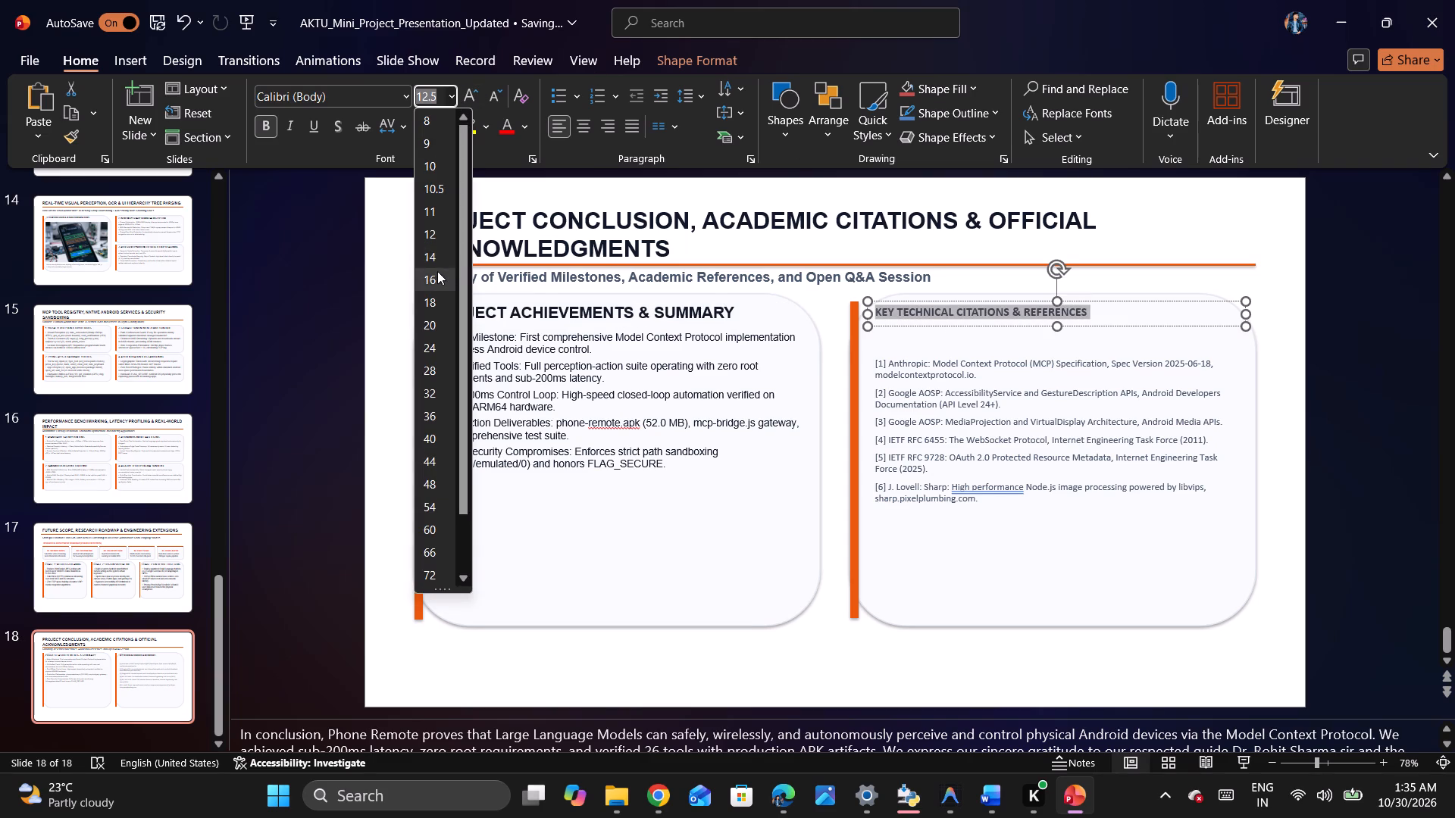
left_click(436, 279)
Set the bulleted body text of slide 18's "PROJECT ACHIEVEMENTS & SUMMARY" card to font size 14.
left_click(600, 375)
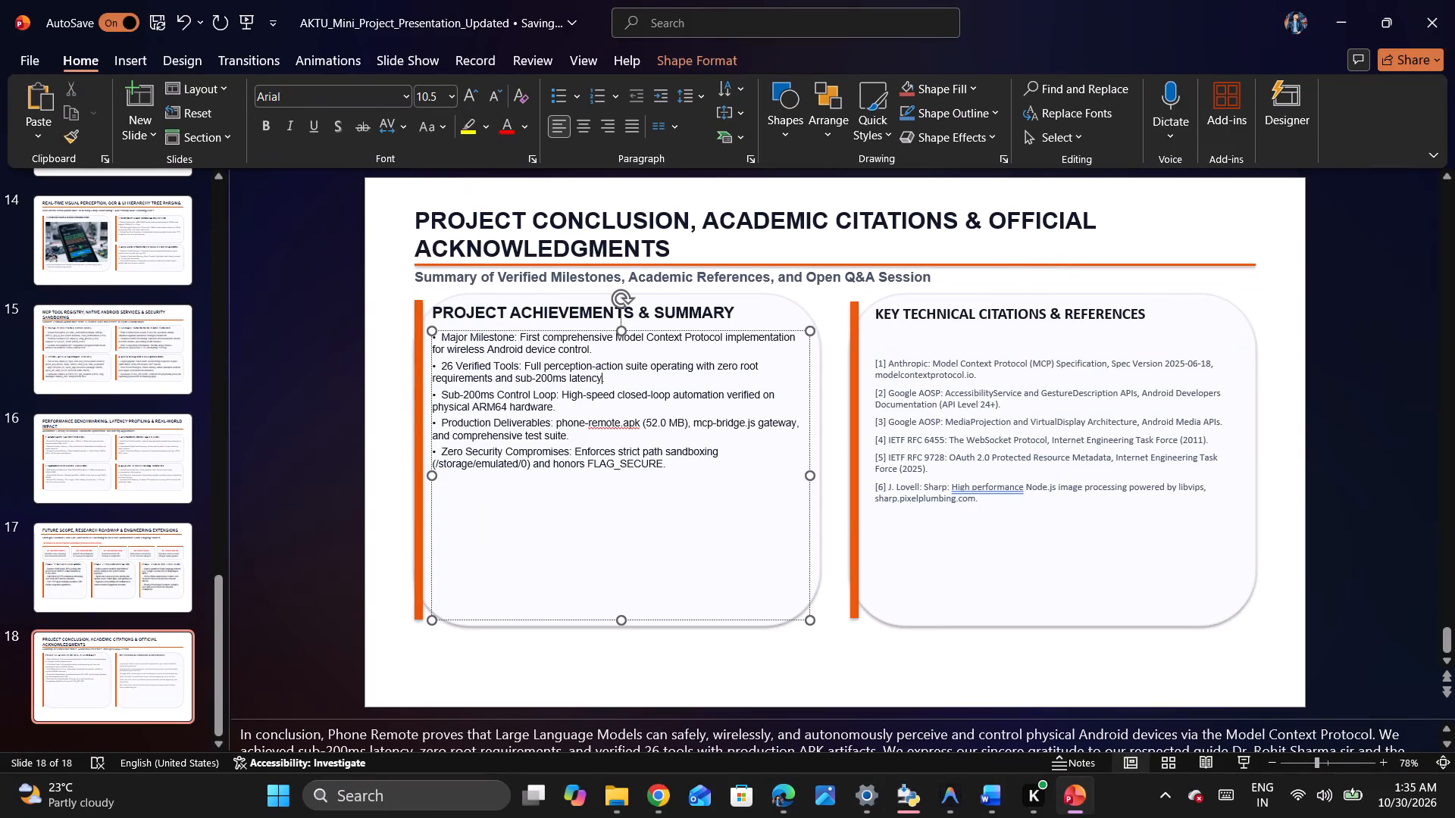
key("ctrl+a")
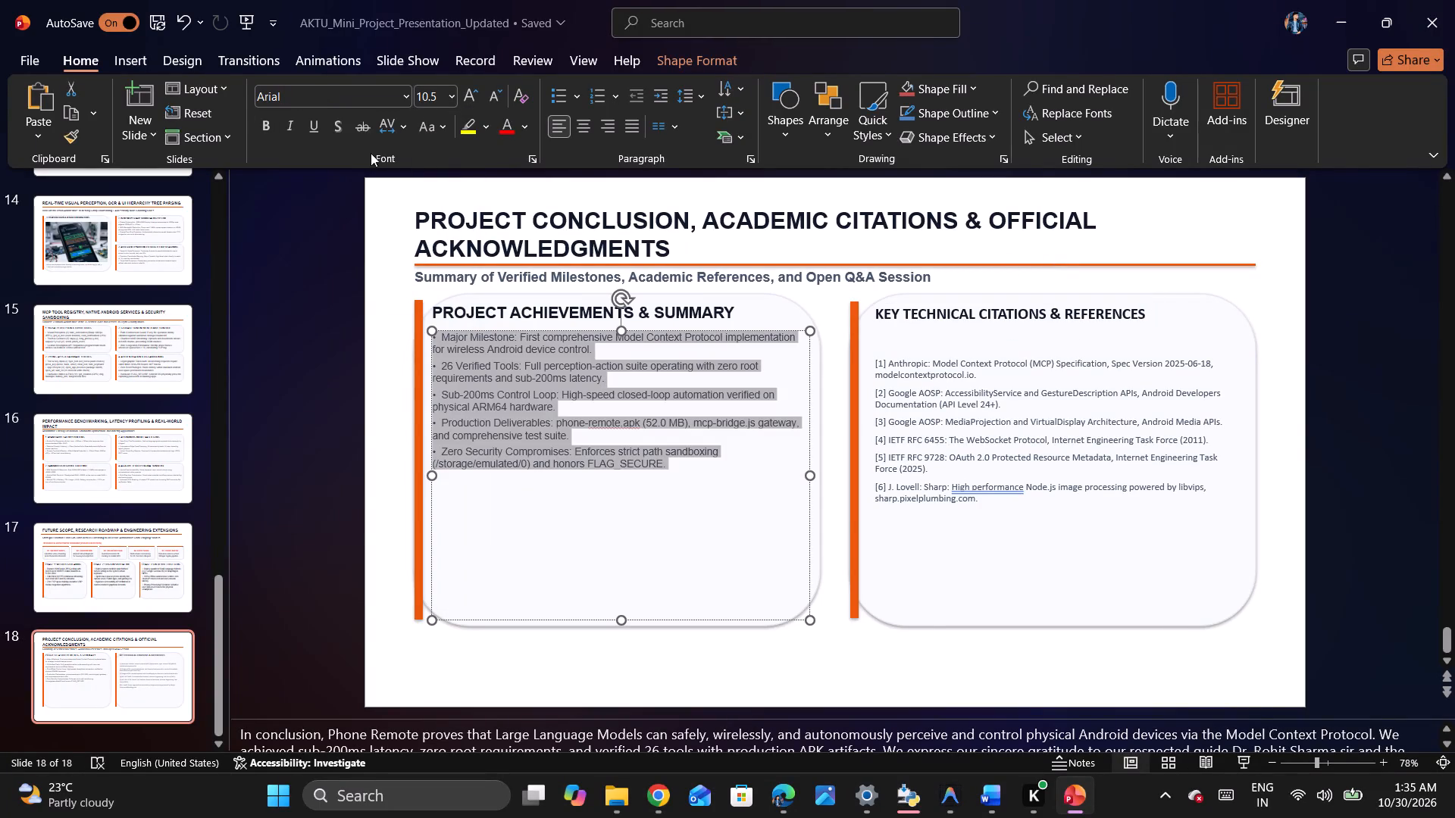
left_click(452, 99)
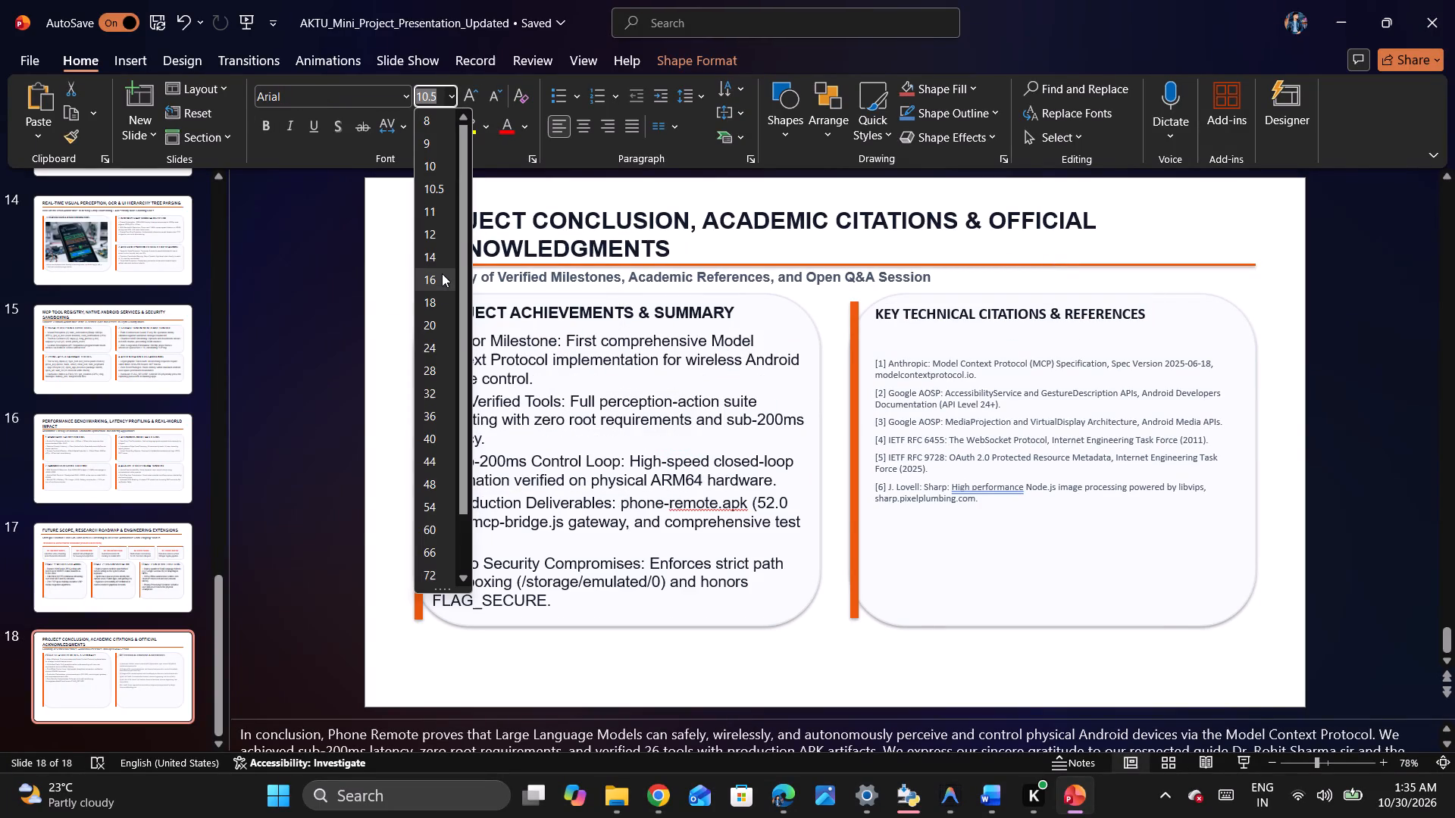
left_click(440, 261)
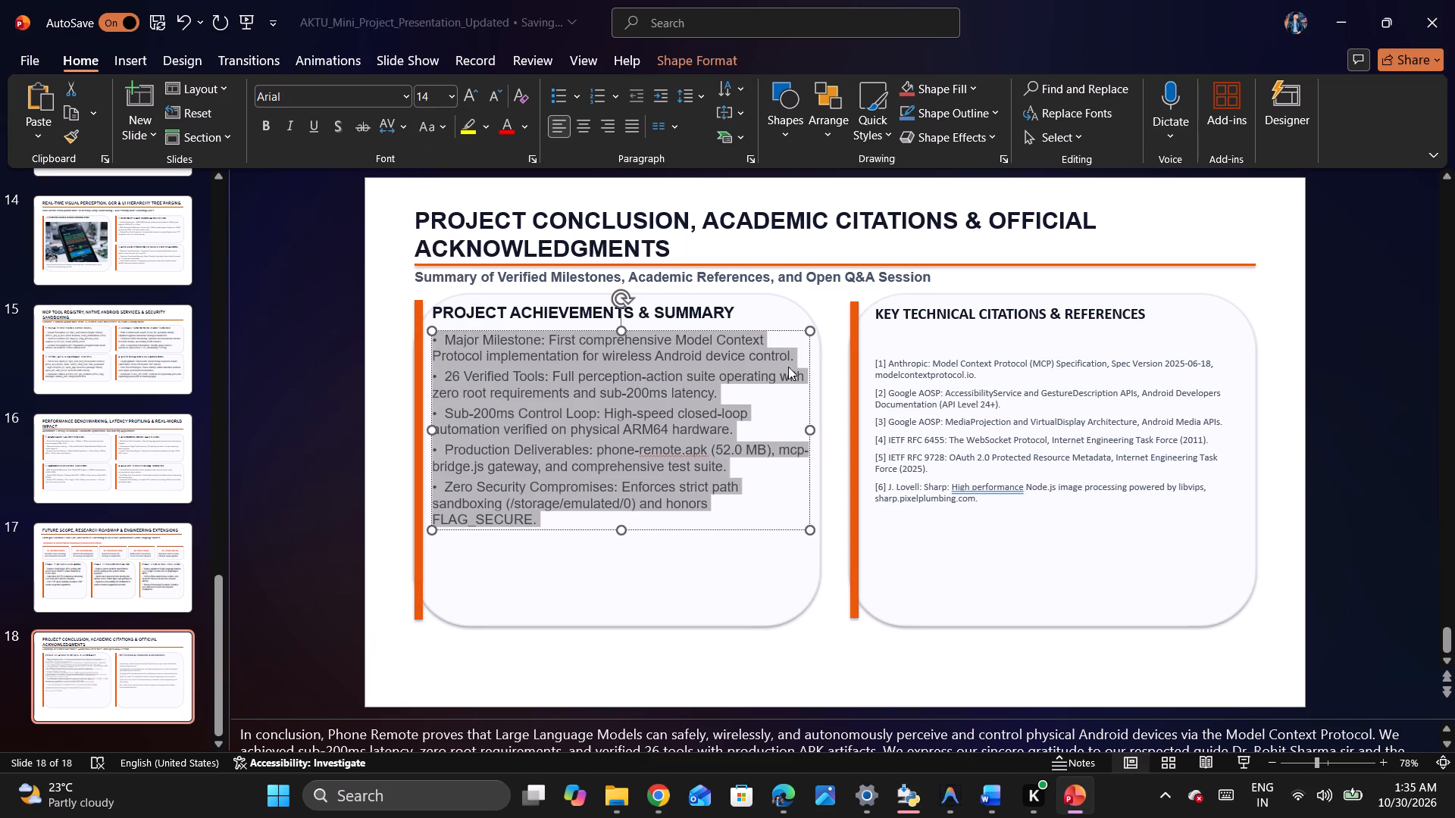
Set the reference list in the "KEY TECHNICAL CITATIONS & REFERENCES" card to font size 14.
left_click(918, 440)
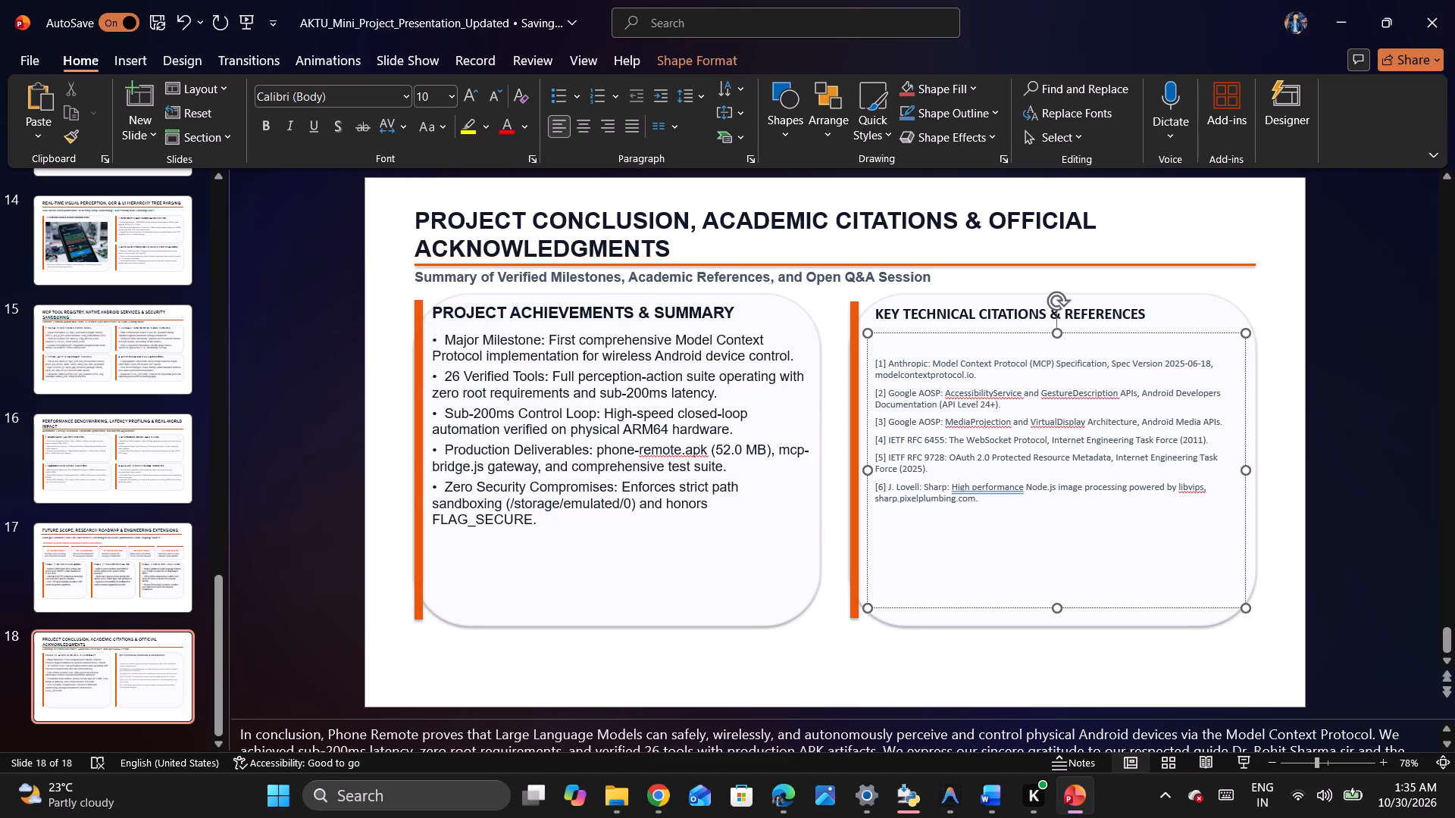
left_click(954, 452)
key("ctrl+a")
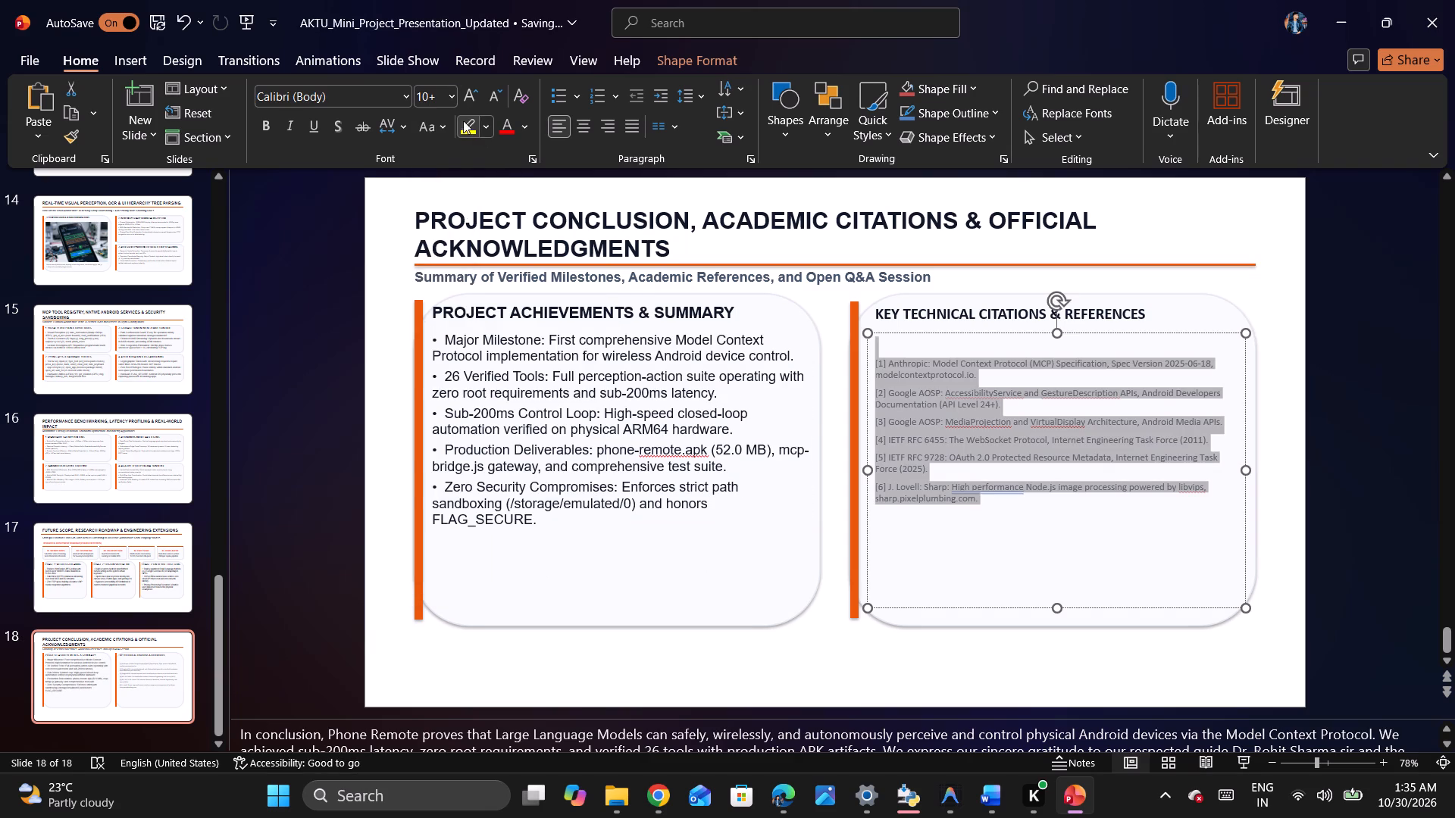
left_click(452, 99)
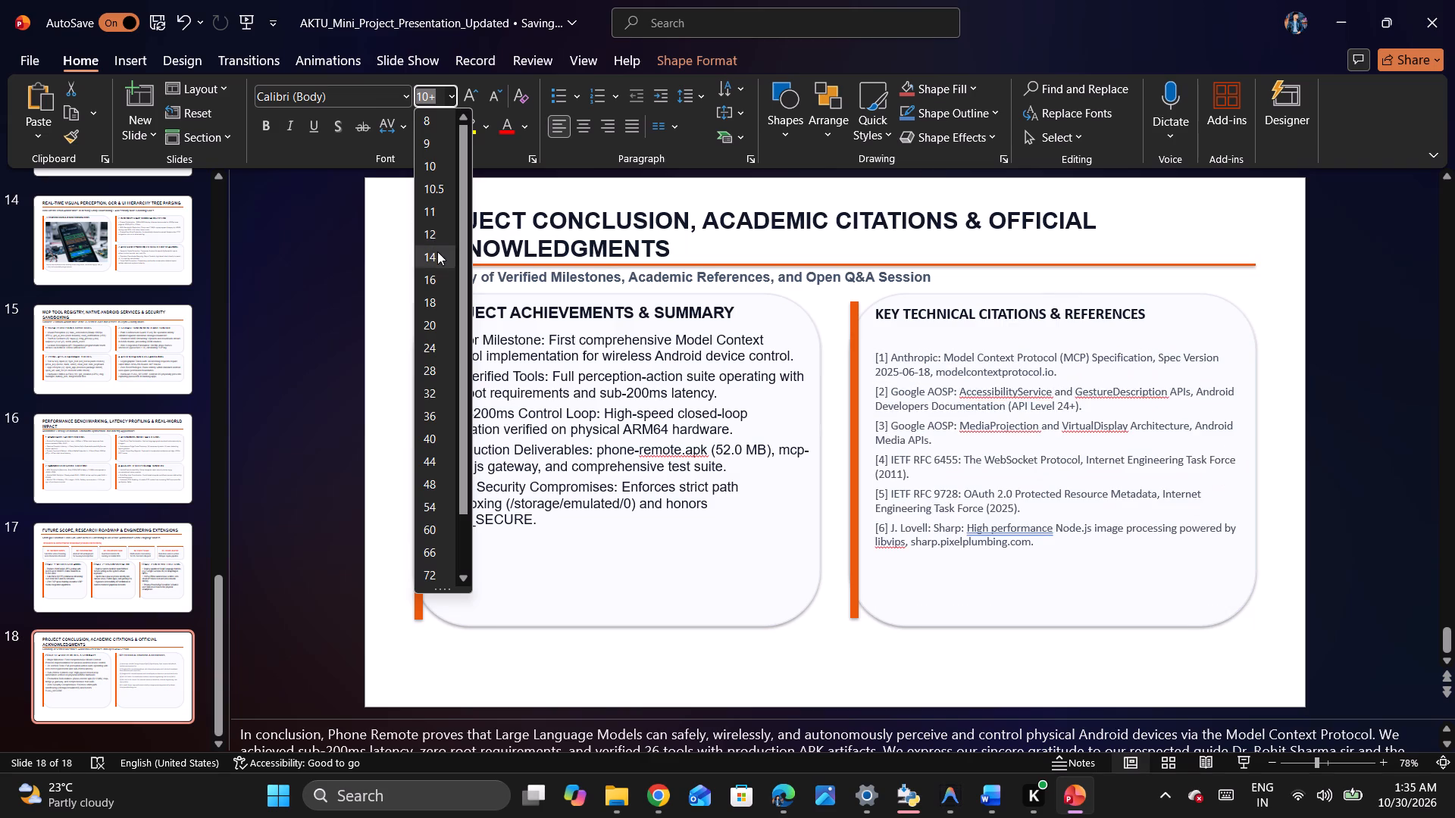
left_click(437, 251)
left_click(1059, 535)
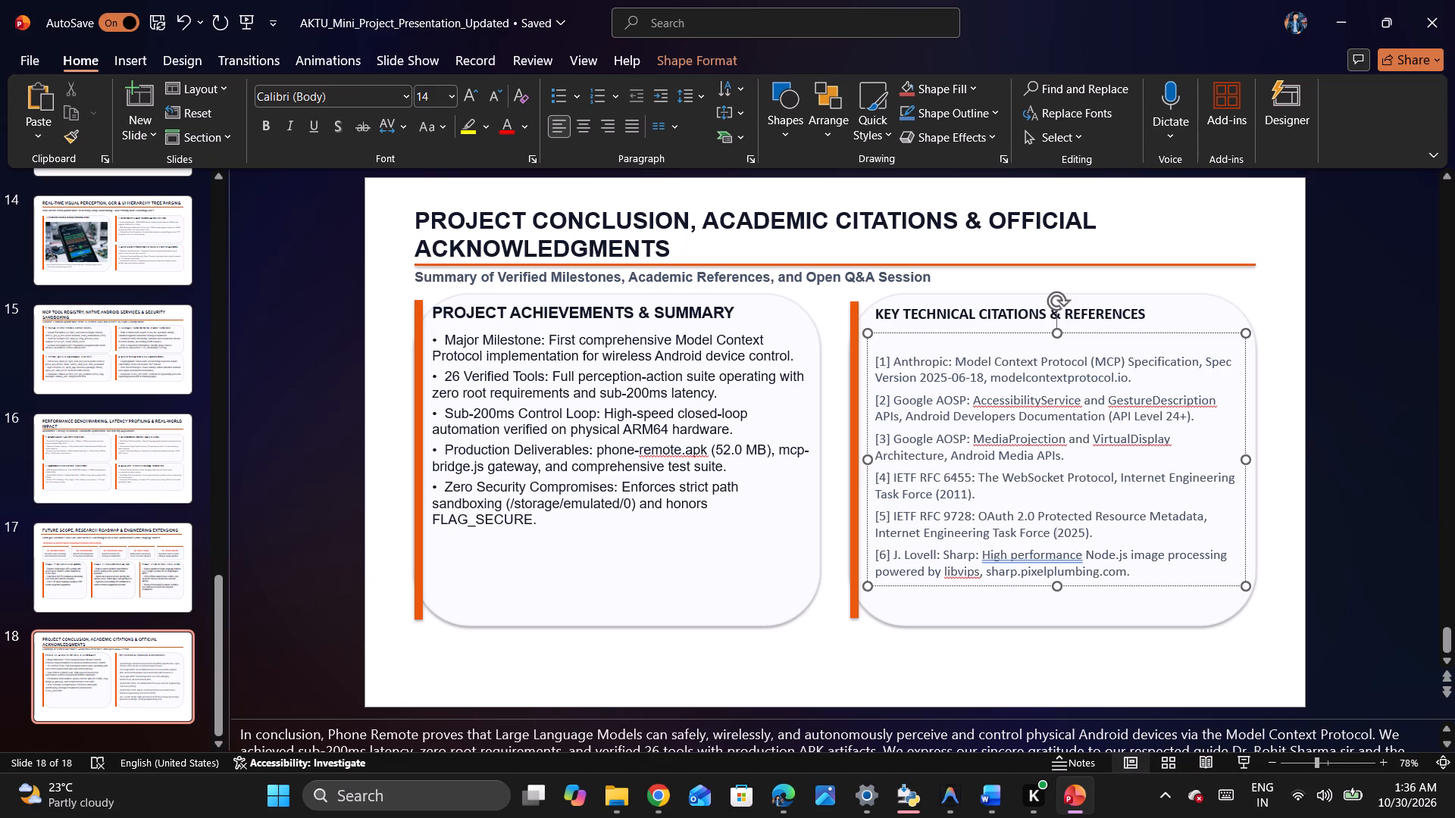
Split the run-together words in the citations into "Accessibility Service", "Gesture Description", "Media Projection", "Virtual Display" and "lib vips".
left_click(1040, 399)
key("space")
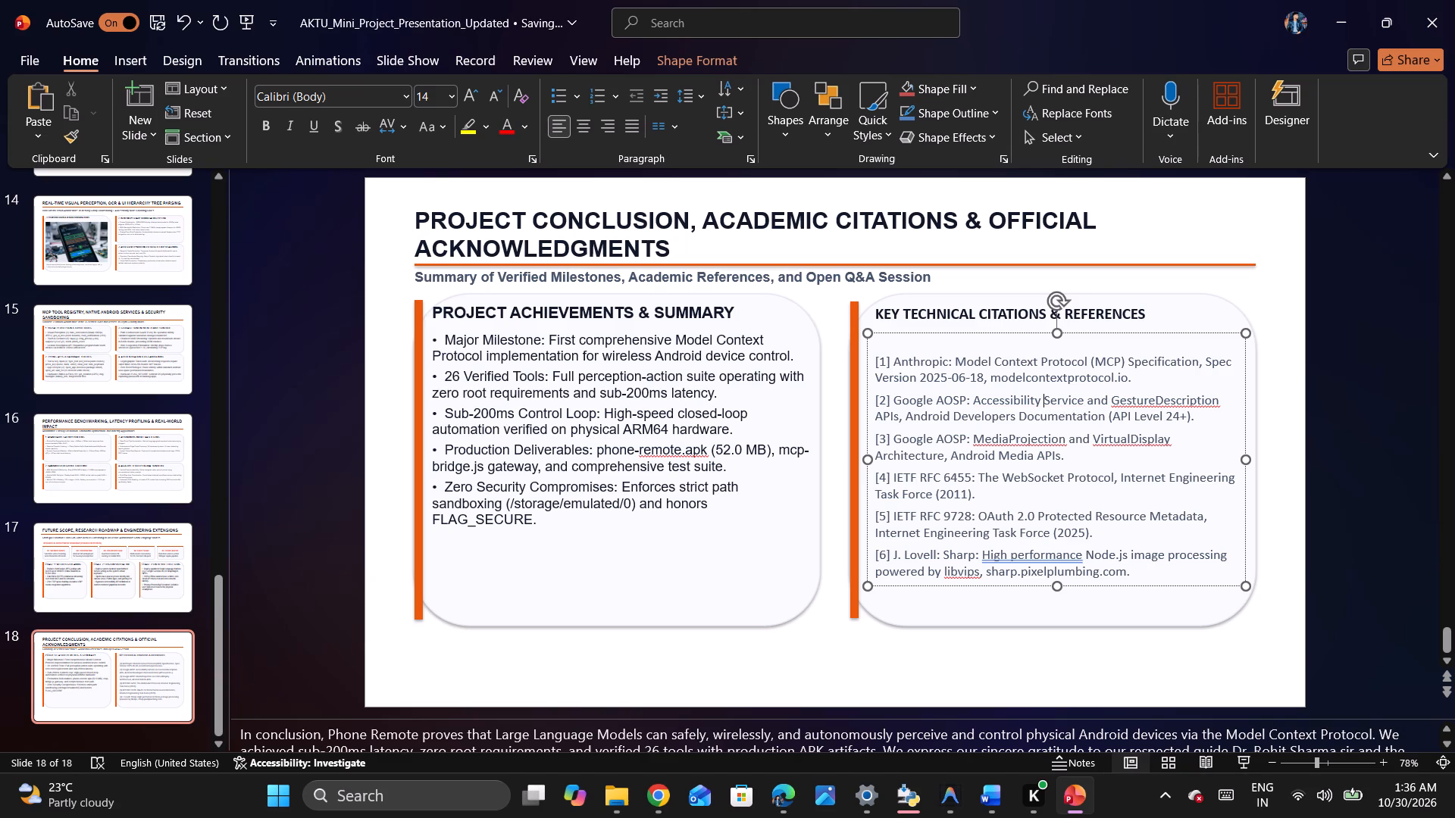
left_click(1155, 401)
key("space")
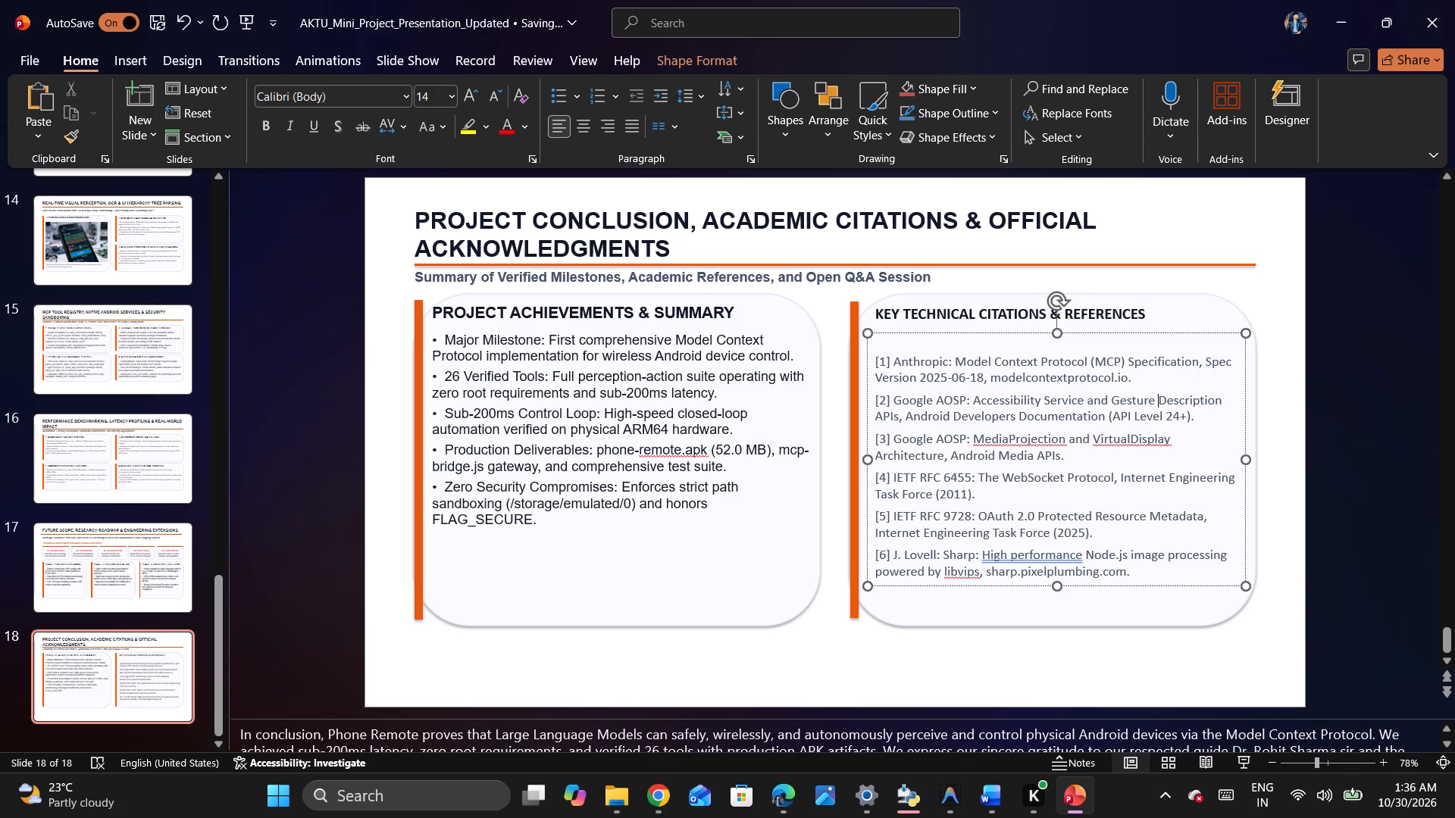
left_click(1007, 442)
key("space")
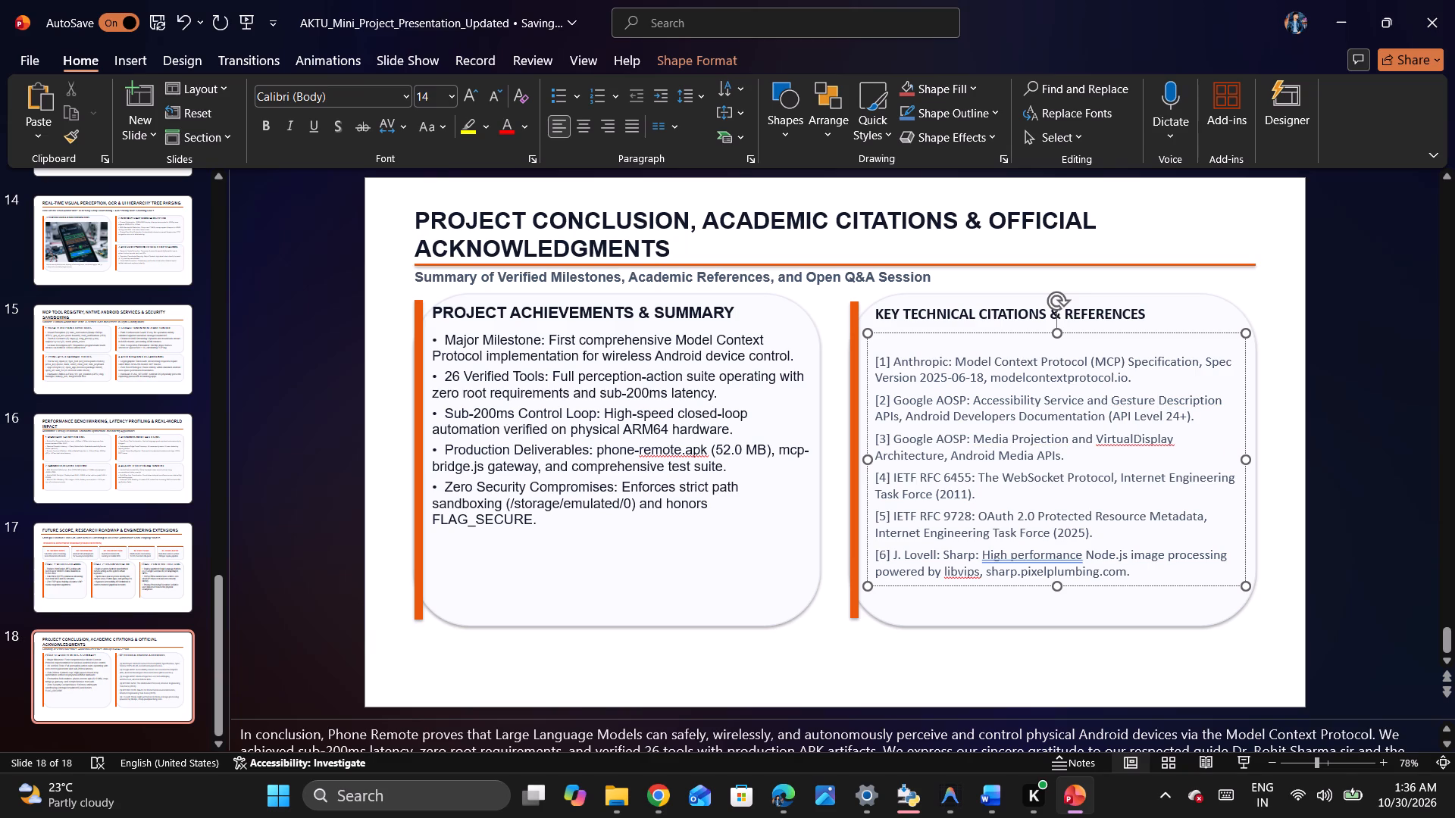
left_click(1134, 439)
key("space")
left_click(1137, 506)
left_click(959, 567)
key("space")
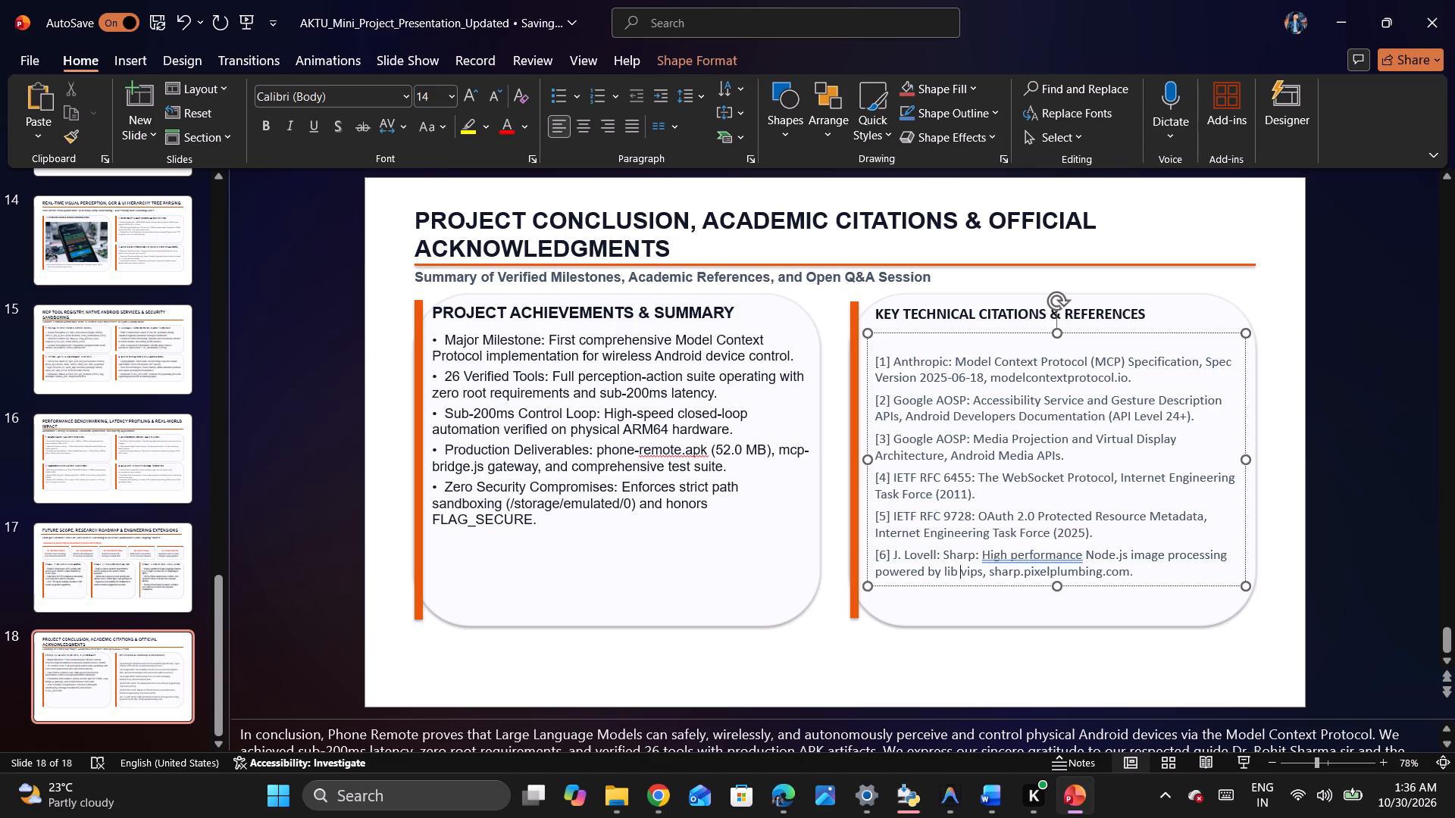
left_click(1284, 646)
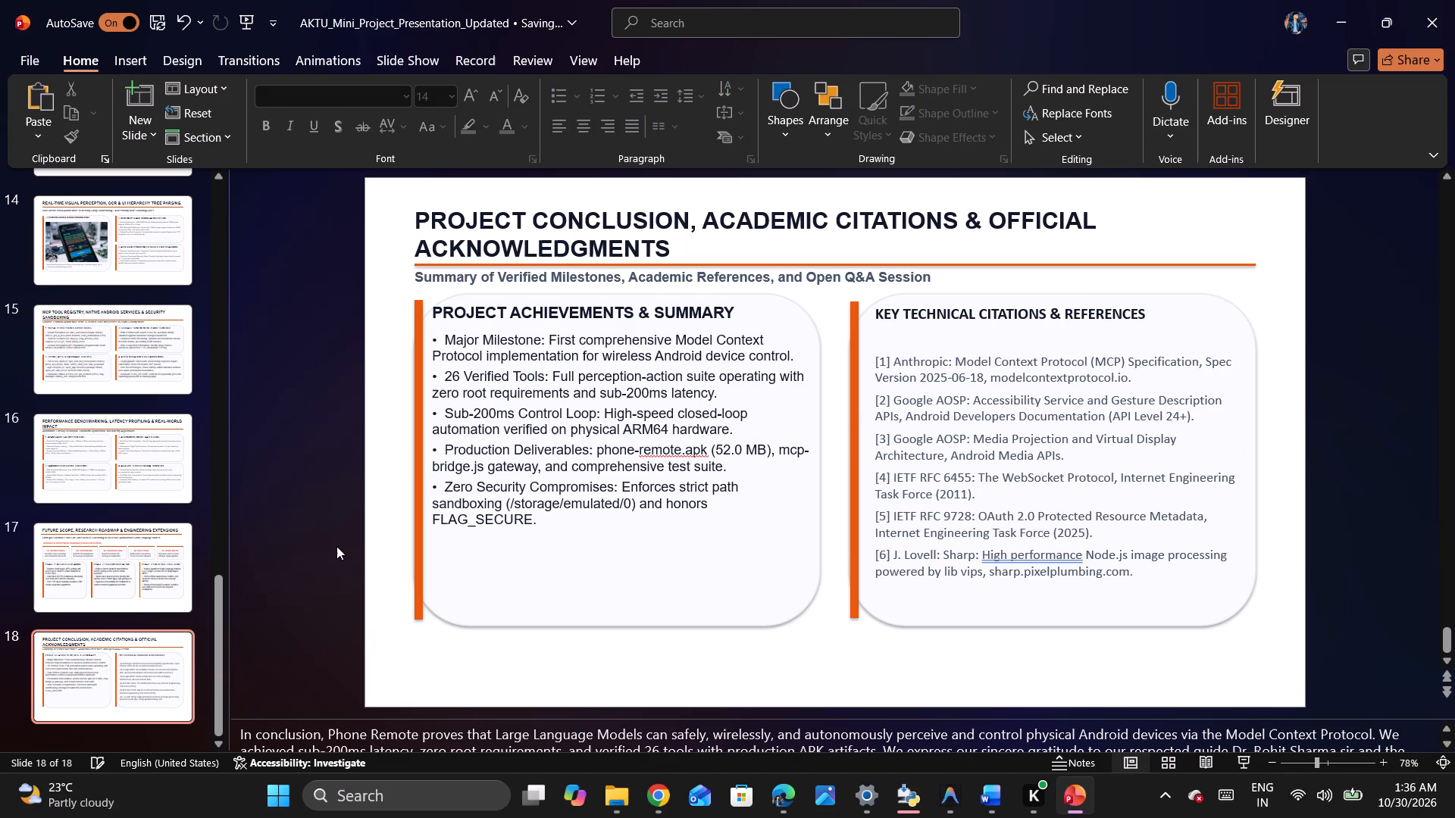
Review the slides in reverse order from slide 18 back to slide 1, checking their titles, subtitles and card text.
scroll(182, 545, "down", 1)
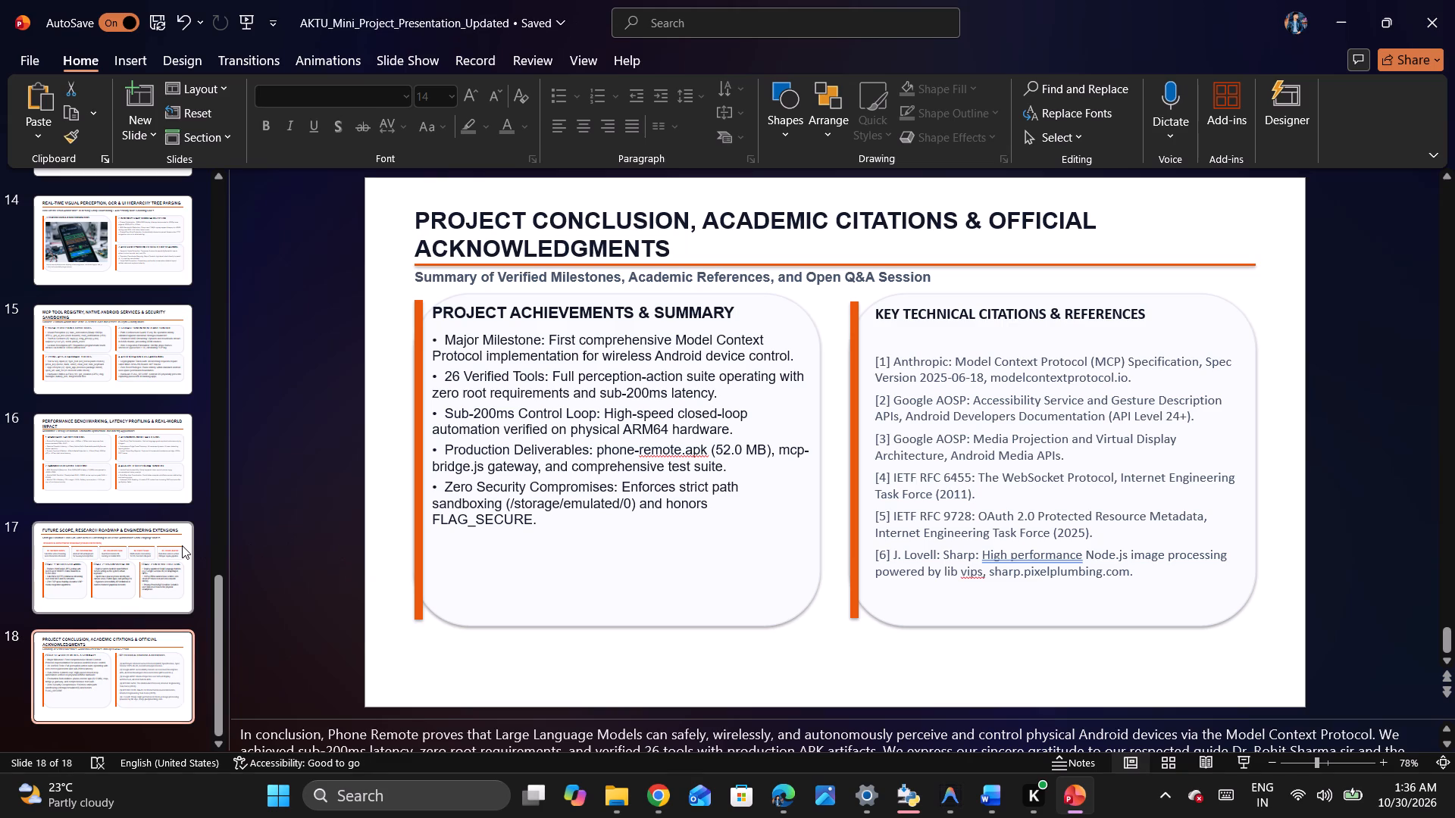
scroll(182, 545, "down", 4)
left_click(166, 696)
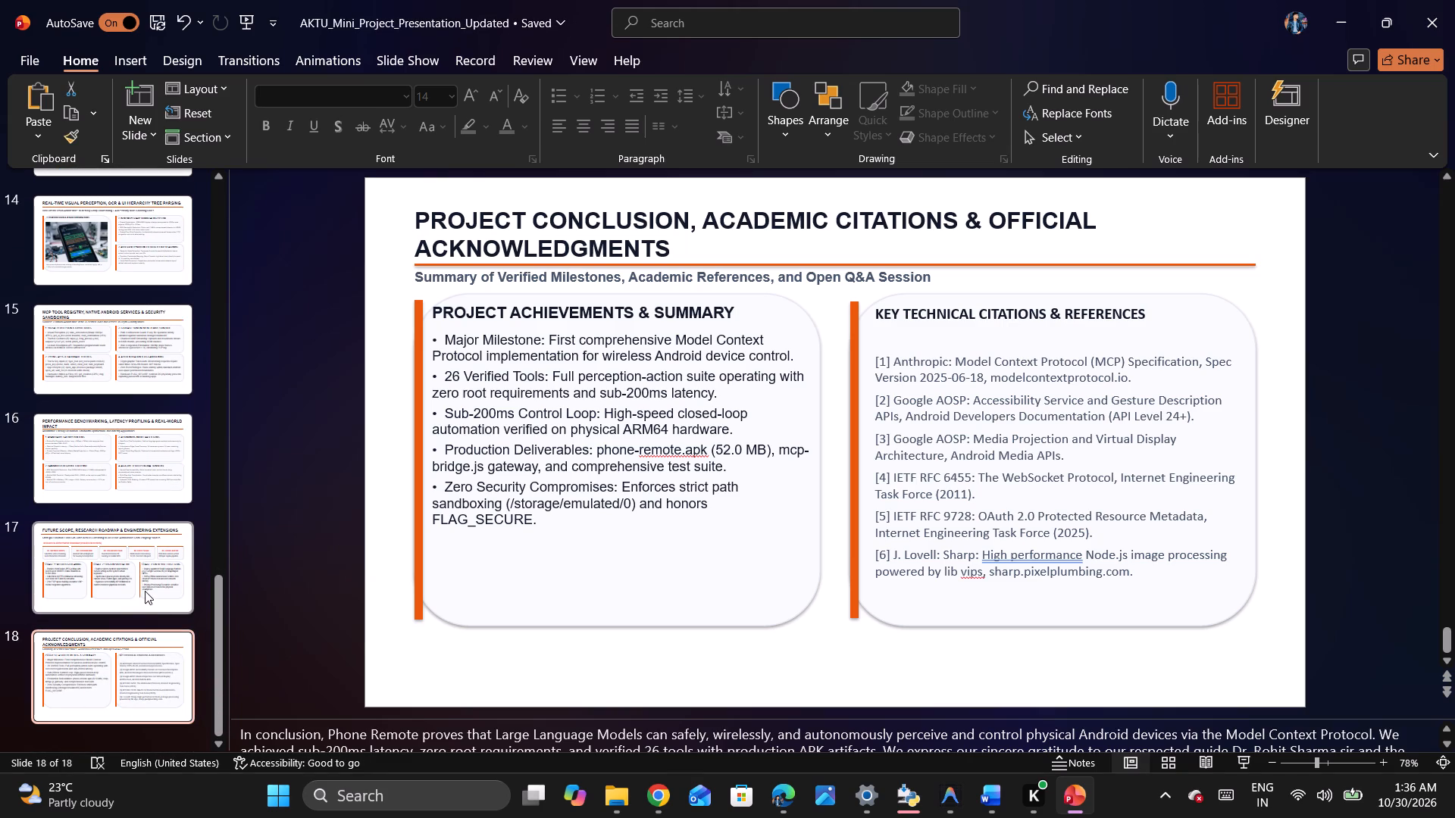
left_click(143, 585)
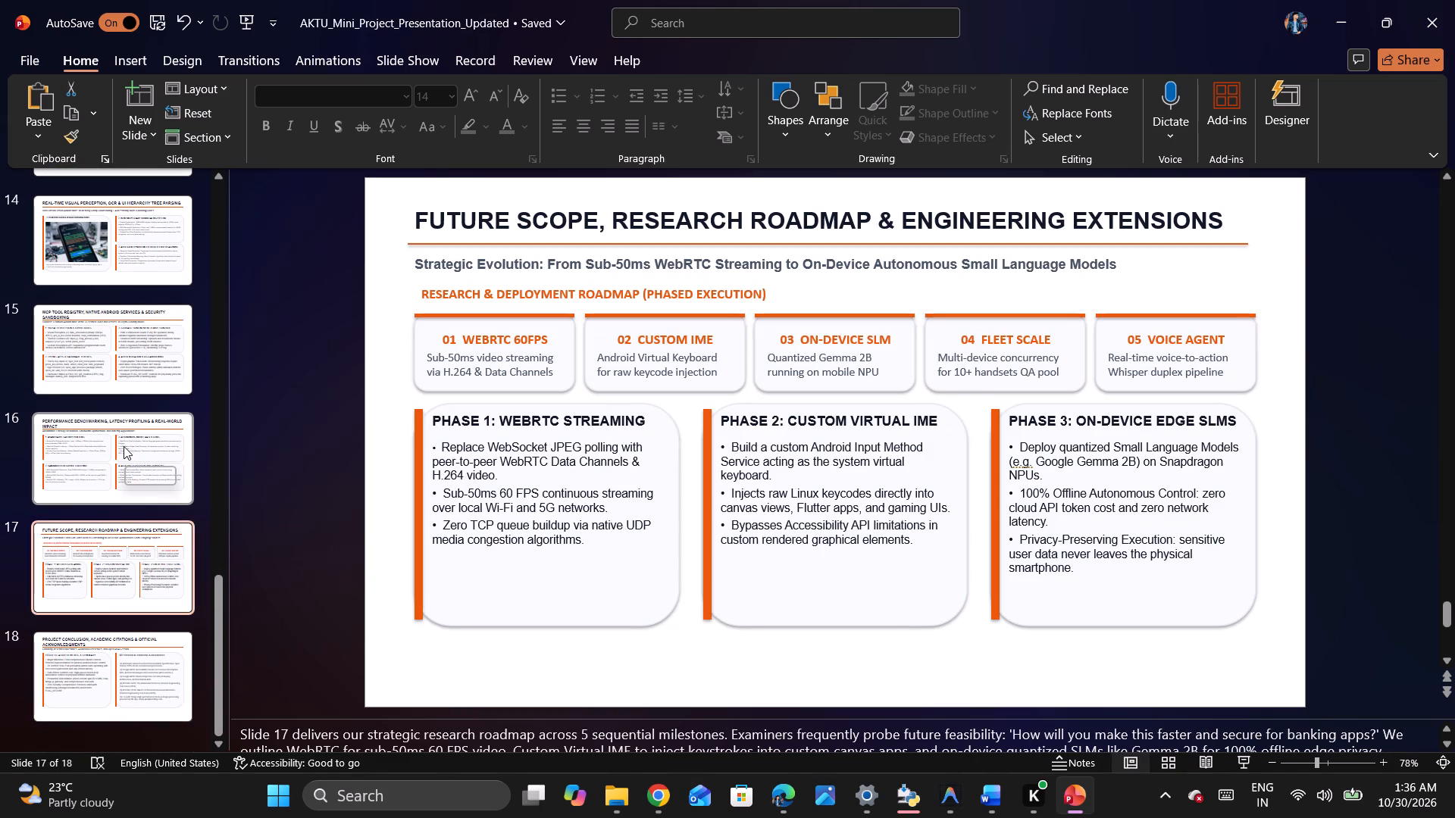
left_click(124, 445)
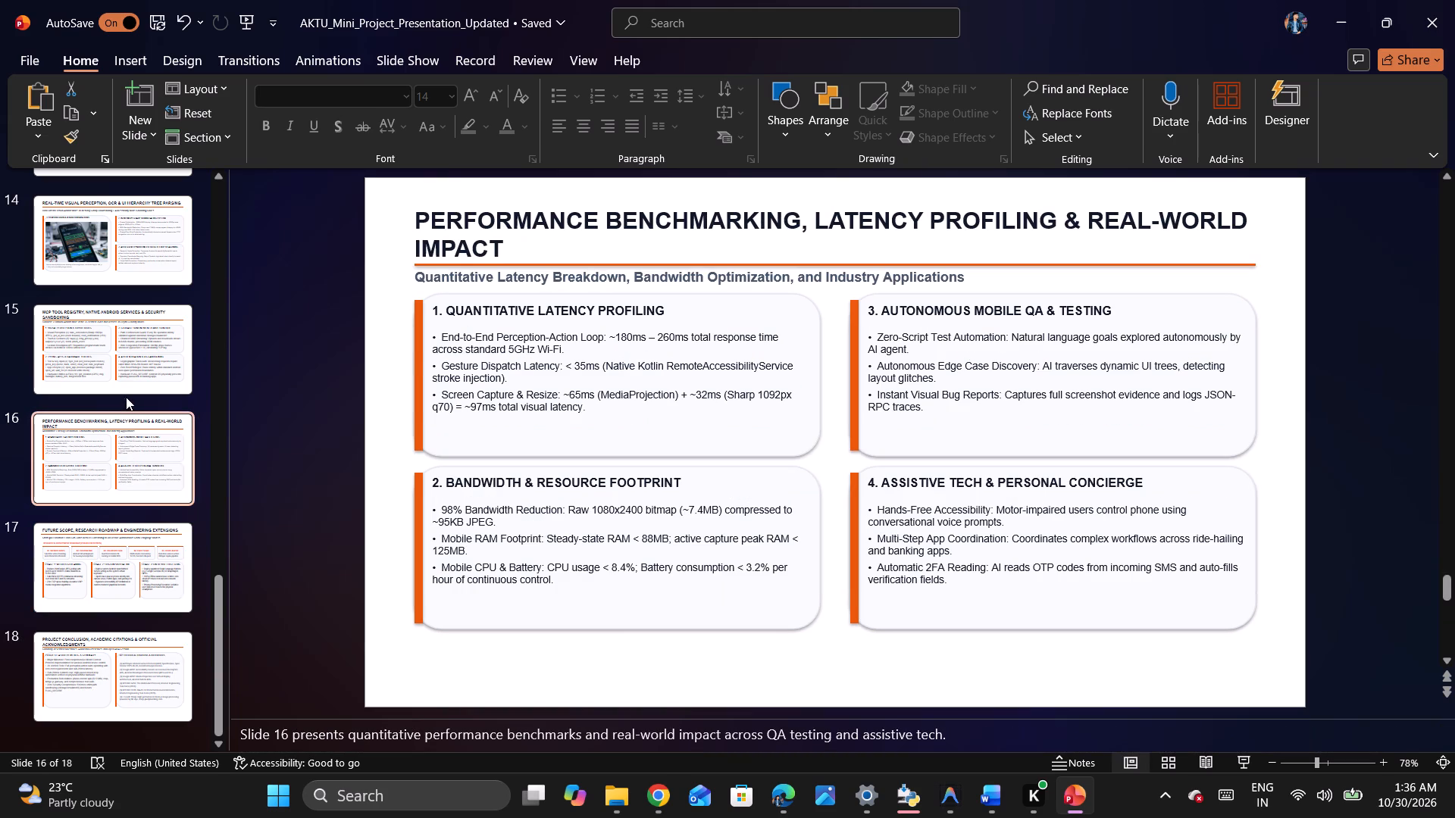
left_click(117, 373)
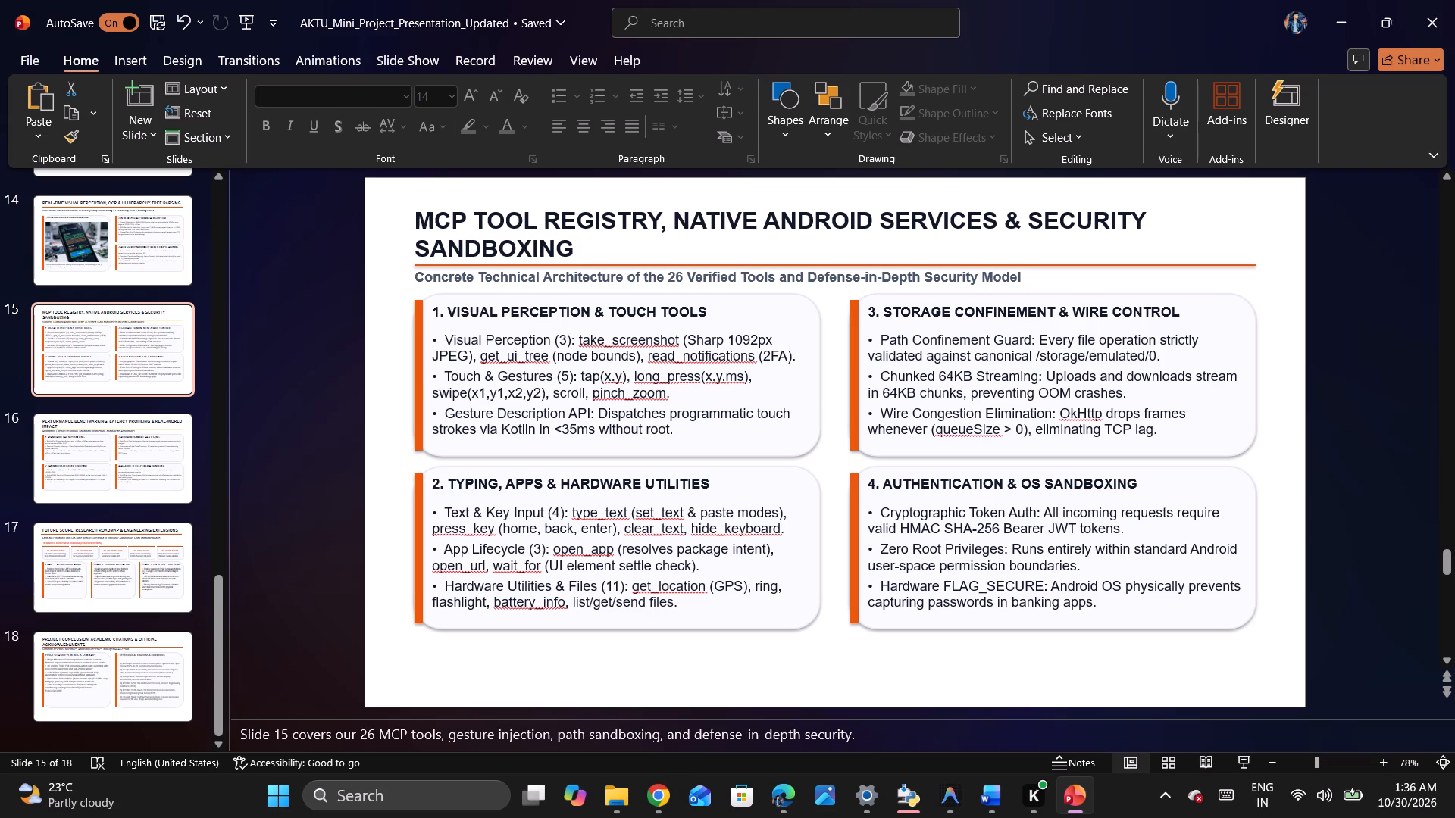
left_click(138, 278)
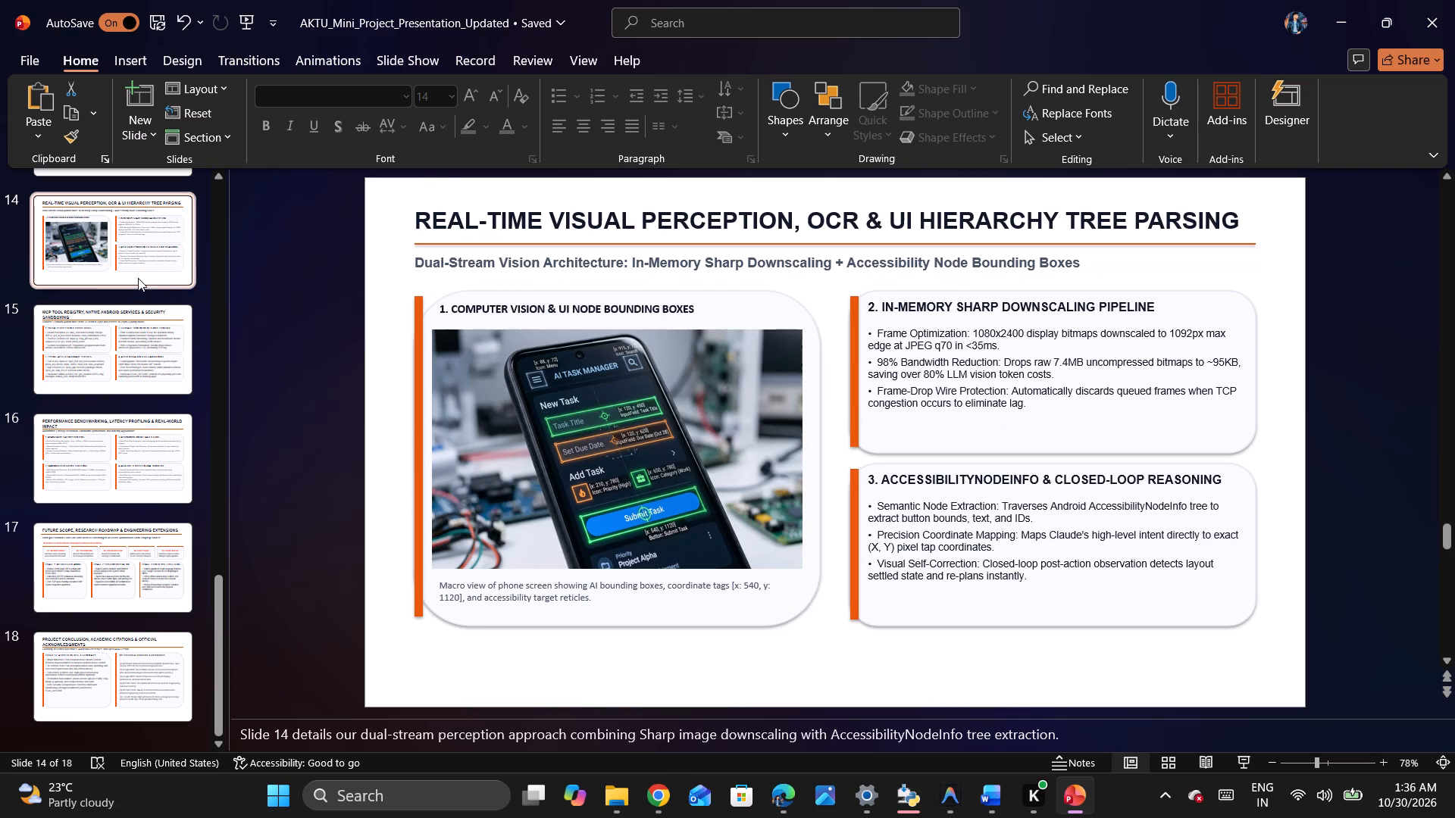
scroll(138, 278, "up", 1)
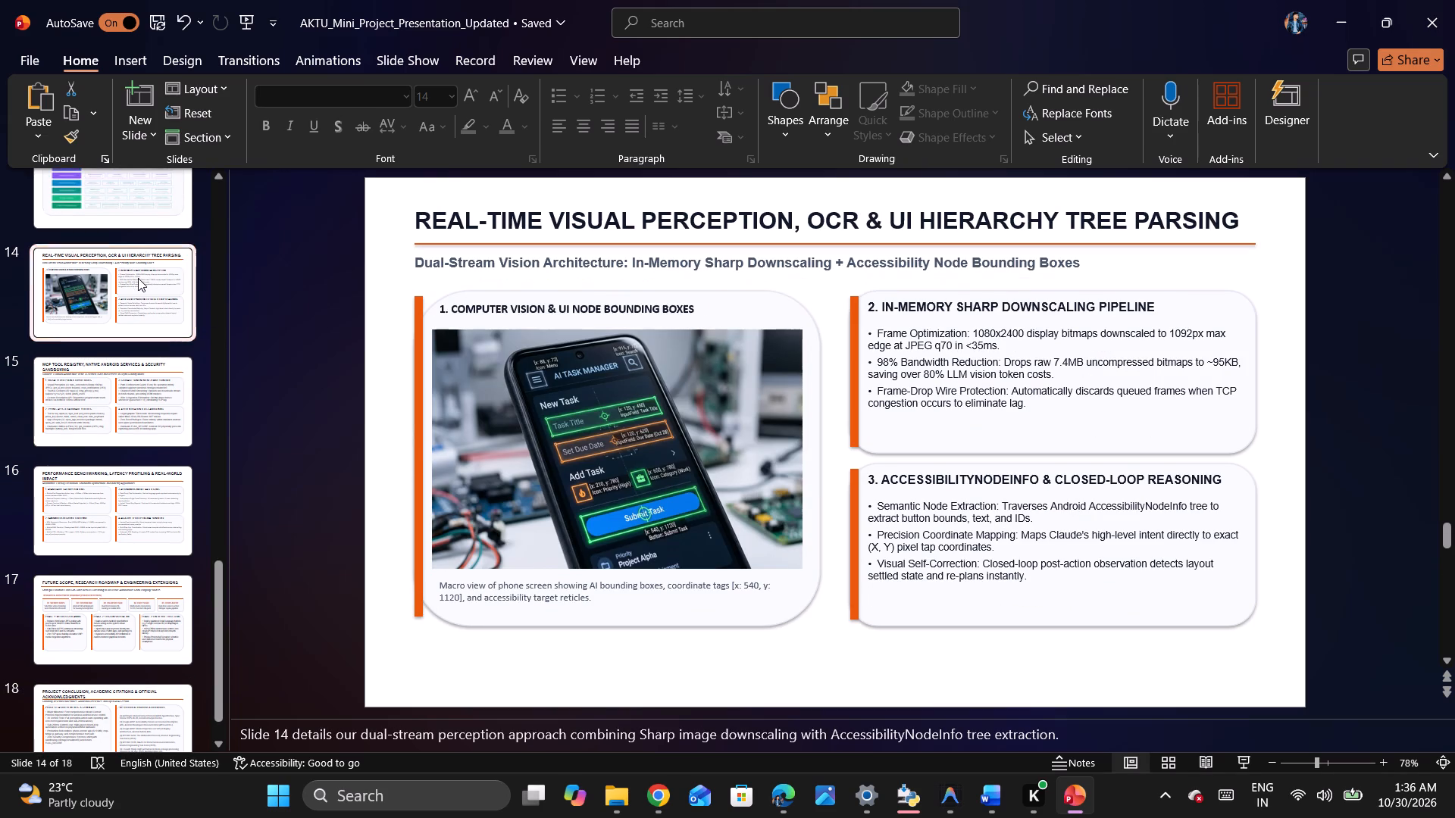
scroll(138, 278, "up", 1)
left_click(138, 278)
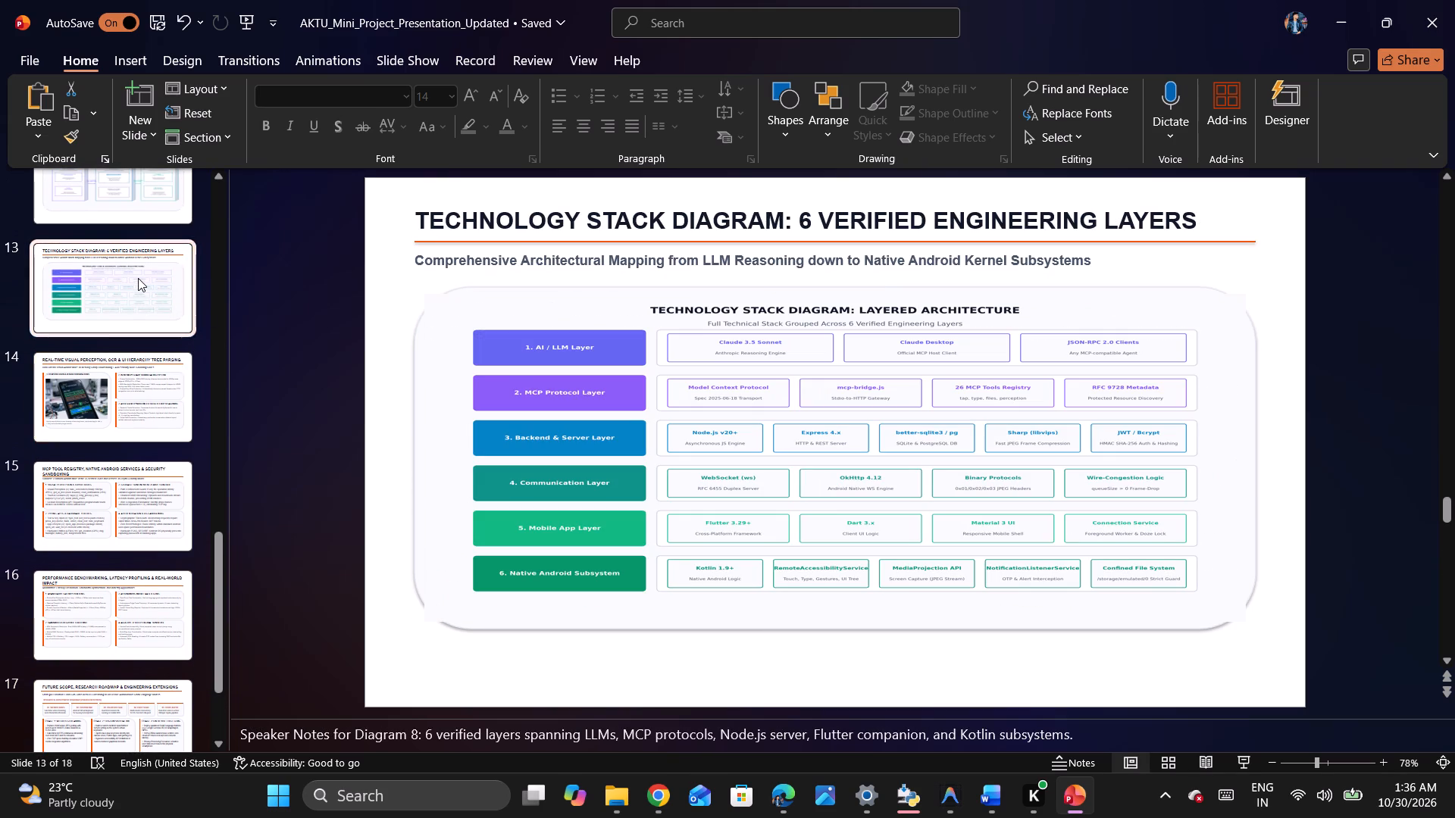
scroll(138, 278, "up", 1)
left_click(138, 278)
scroll(138, 278, "up", 1)
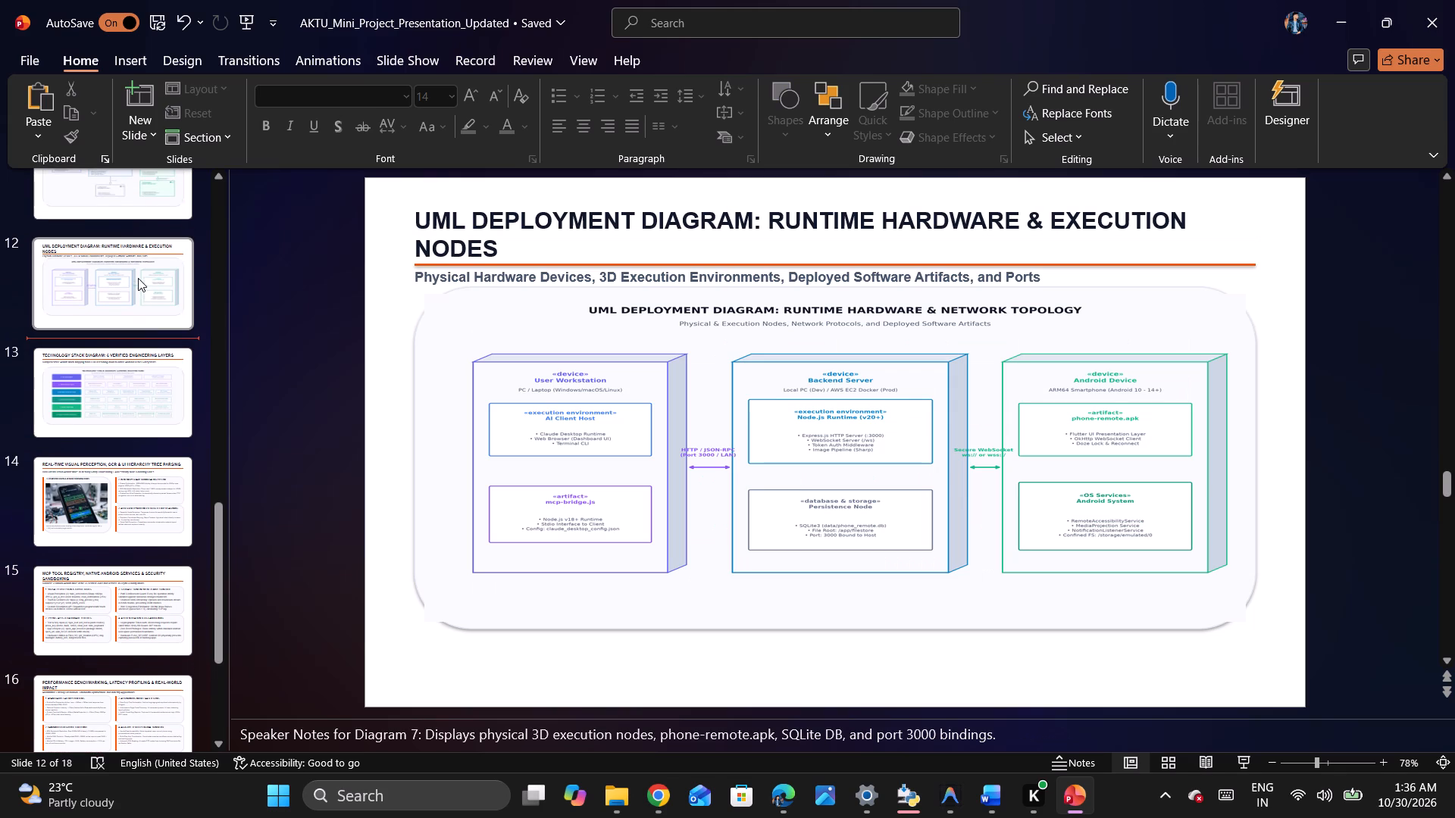
scroll(138, 278, "up", 1)
left_click(138, 254)
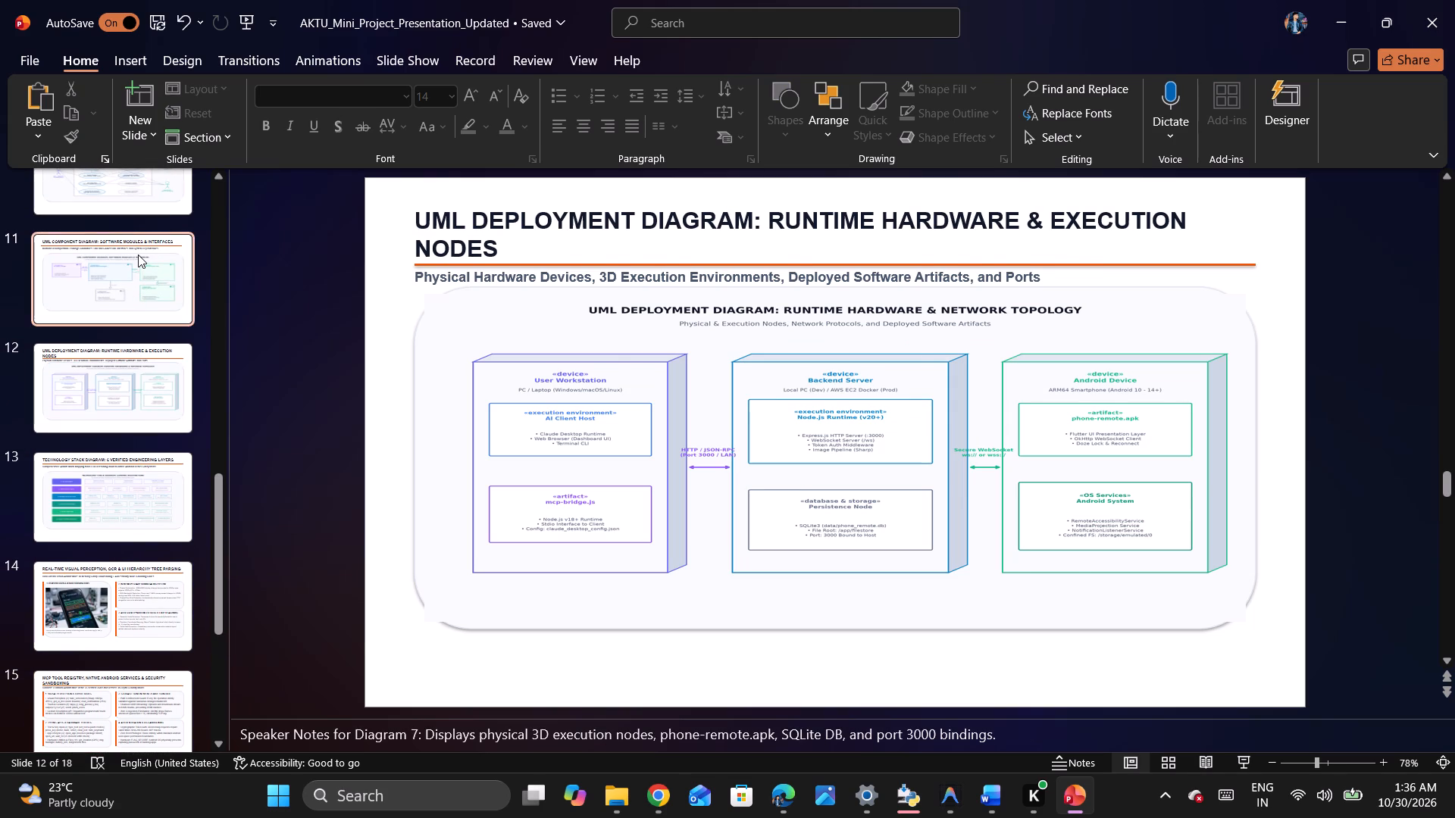
scroll(138, 254, "up", 1)
left_click(138, 254)
scroll(138, 254, "up", 2)
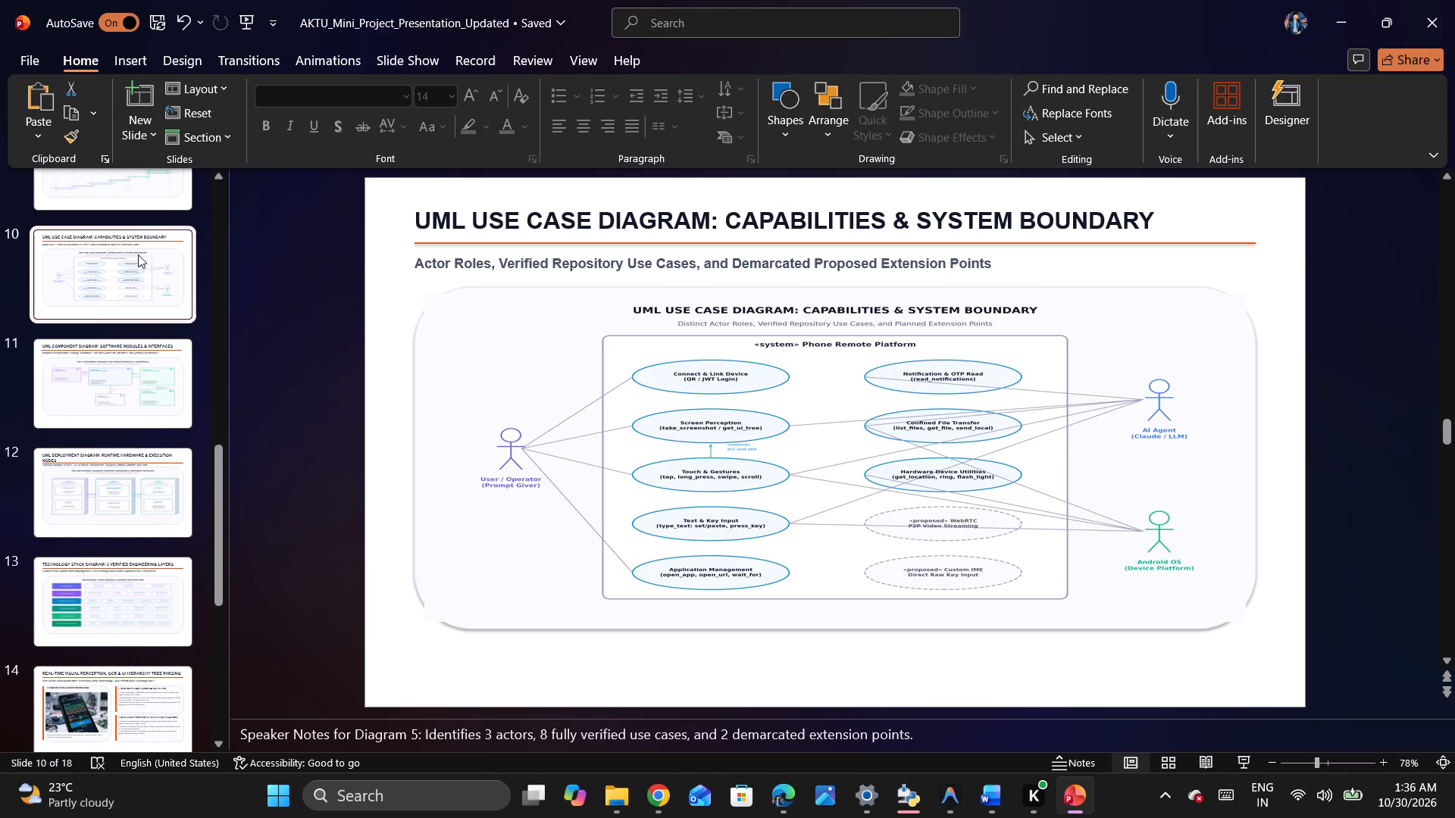
scroll(138, 254, "up", 6)
left_click(138, 254)
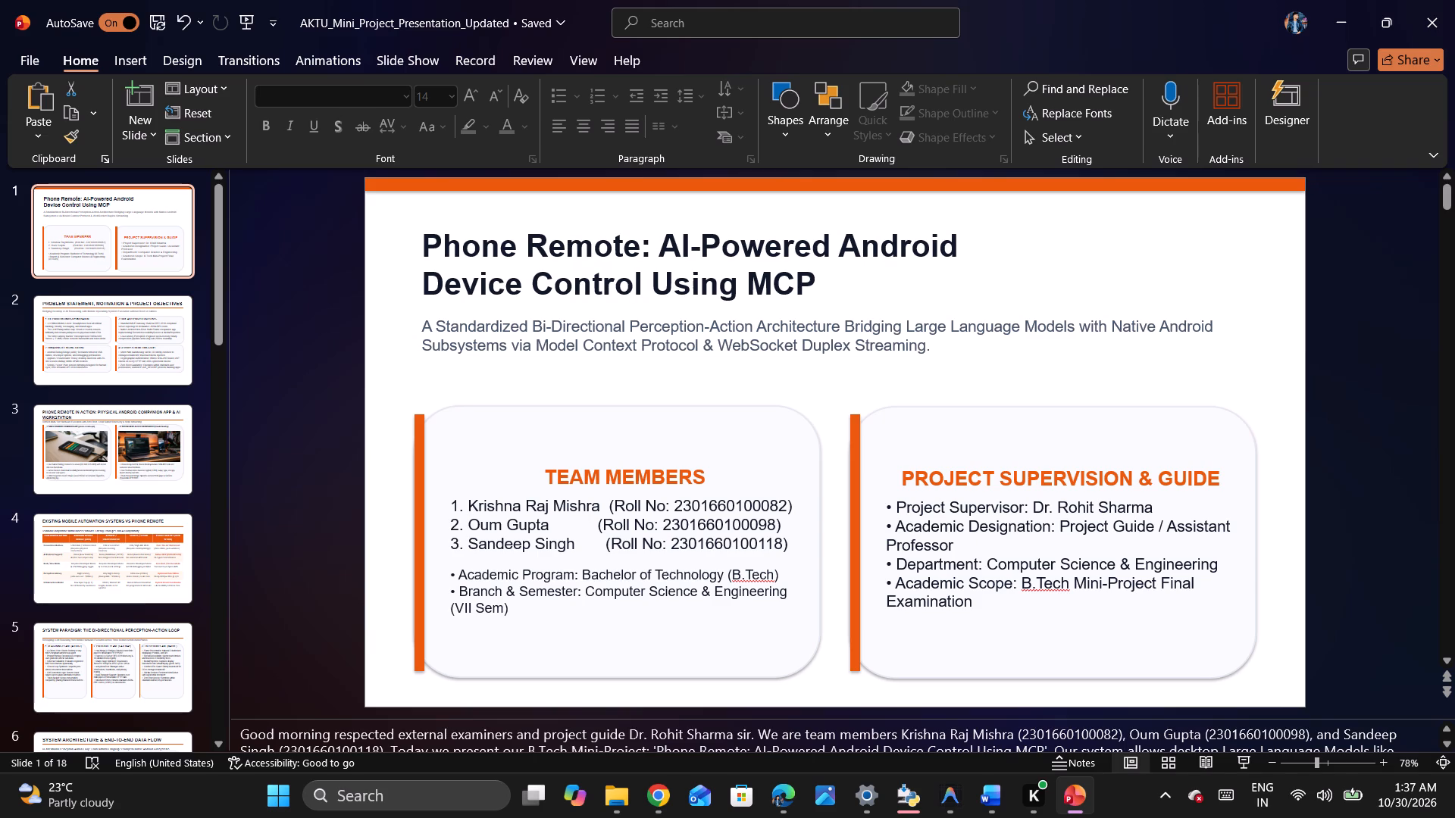
Make the "Branch & Semester:" label bold in the TEAM MEMBERS card on slide 1.
left_click(576, 589)
left_click_drag(582, 590, 518, 585)
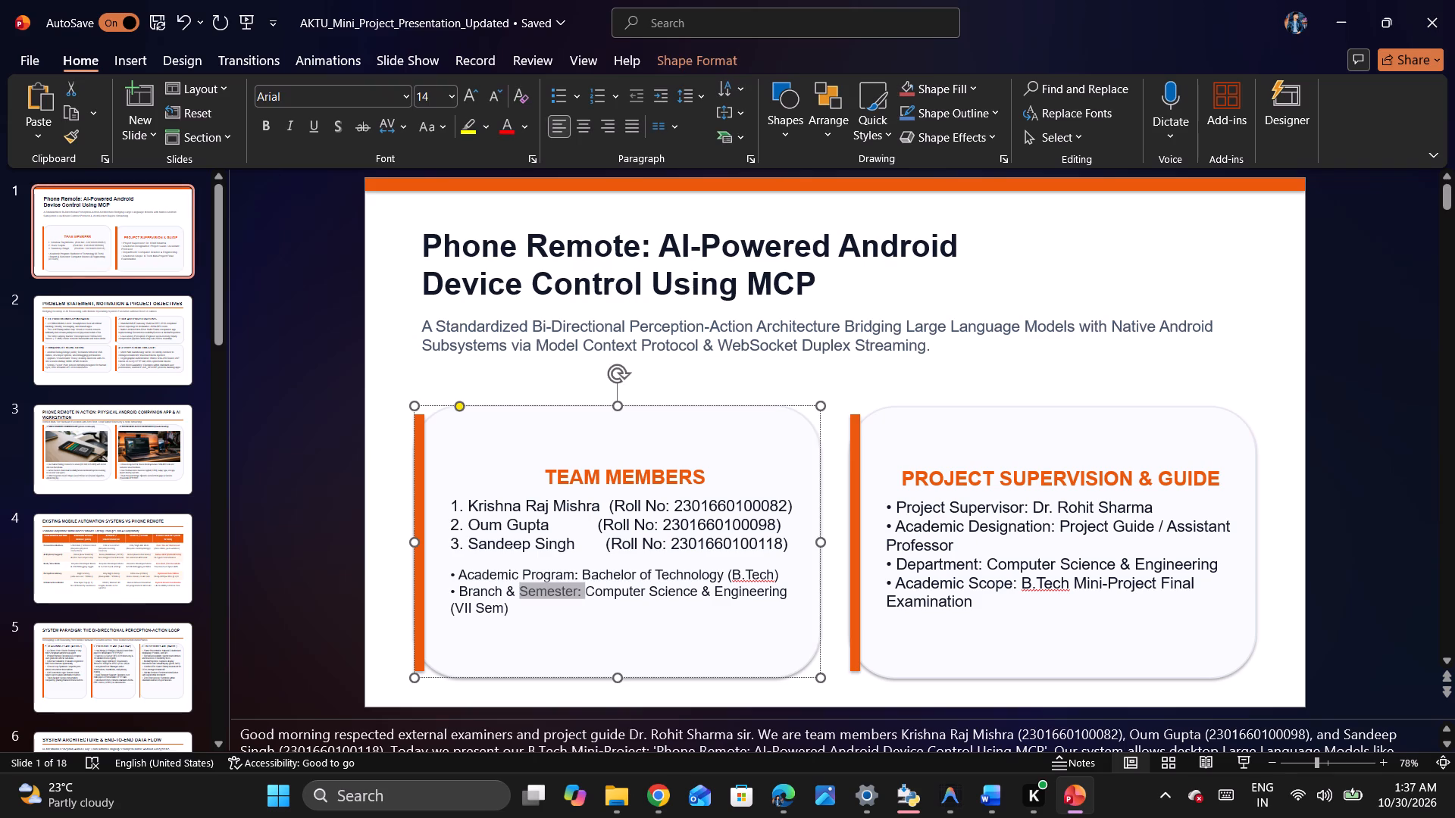
left_click_drag(518, 585, 478, 586)
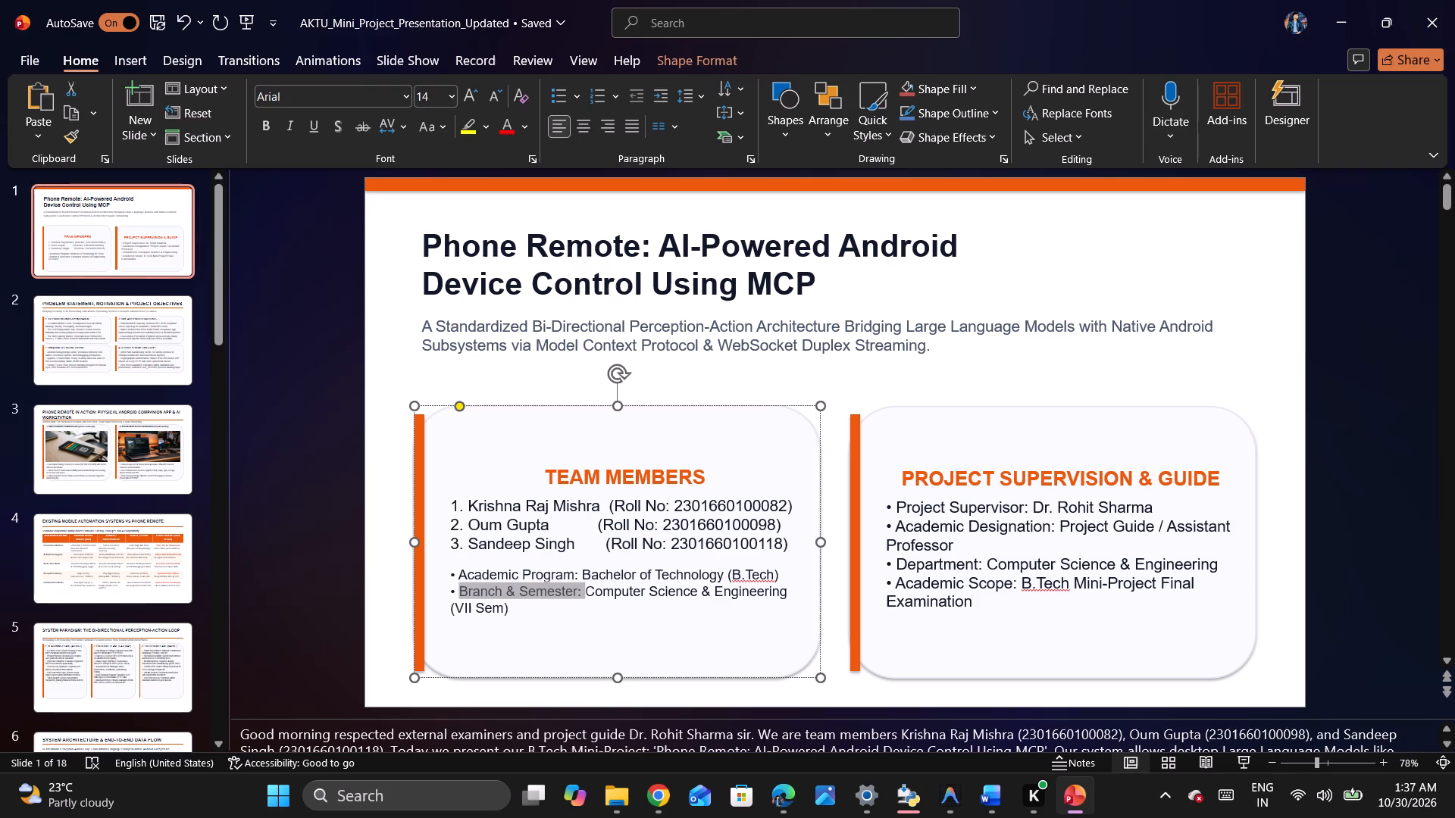
left_click(584, 585)
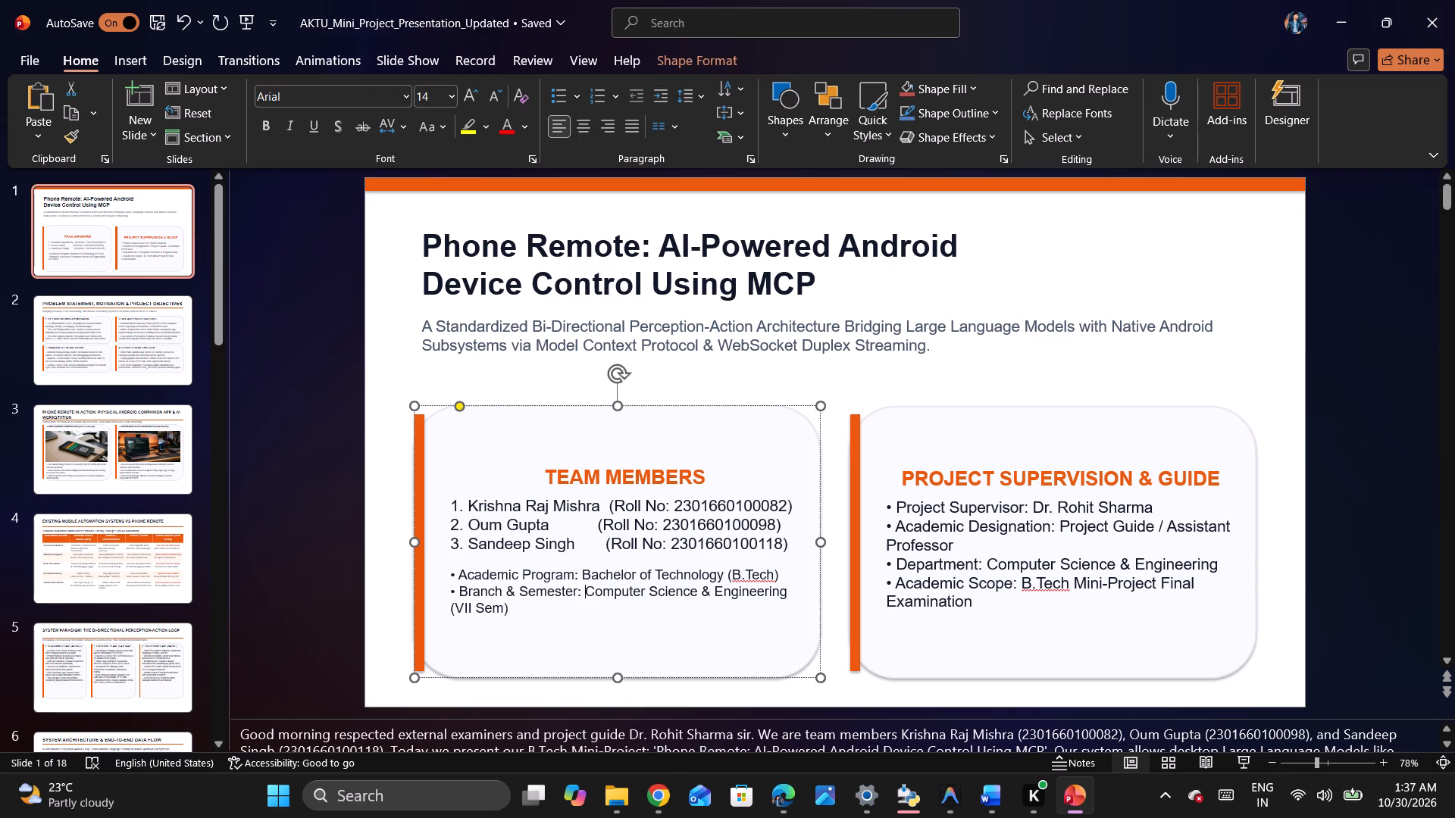
left_click_drag(580, 593, 549, 593)
left_click_drag(549, 593, 452, 589)
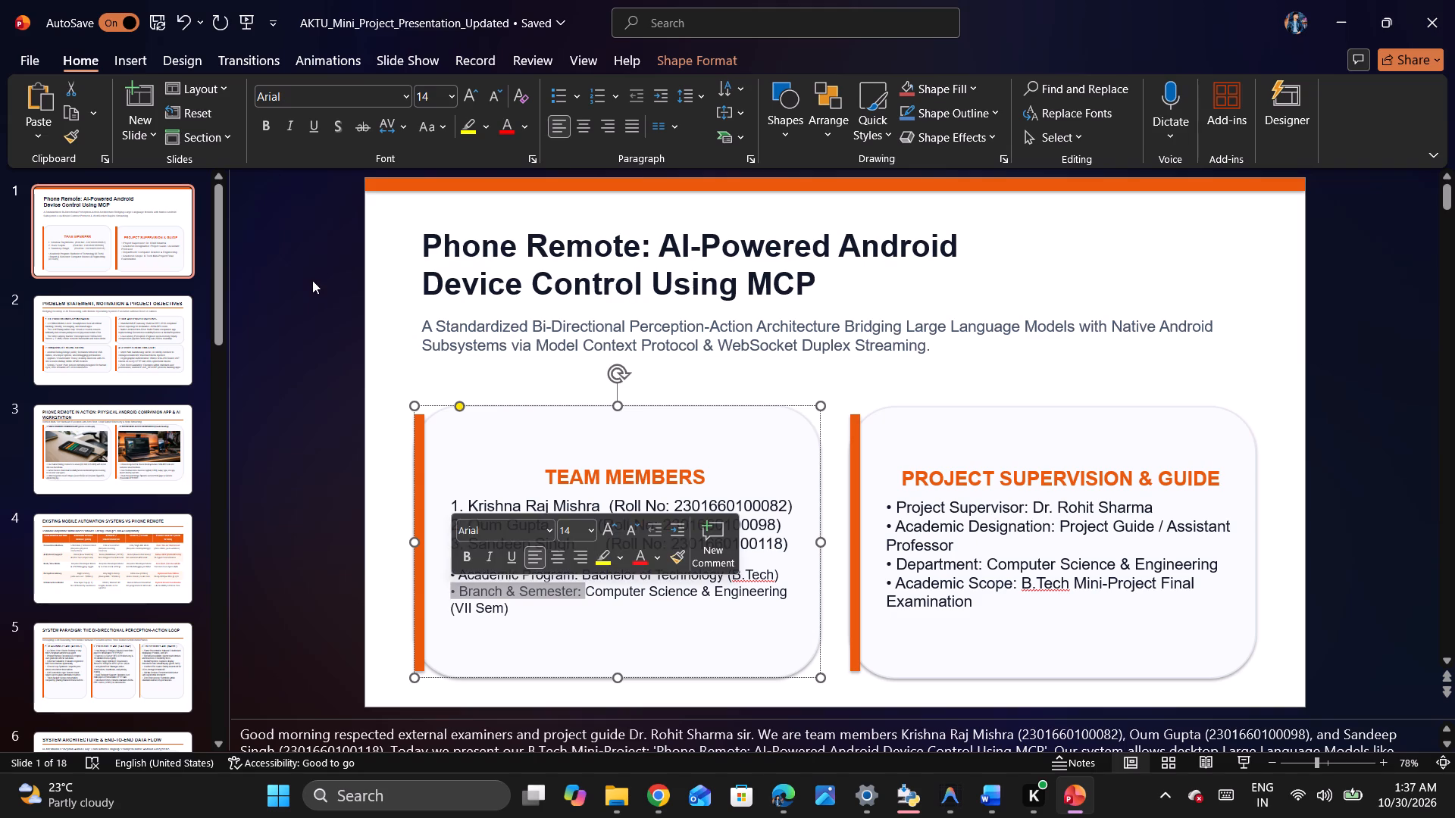
left_click(266, 123)
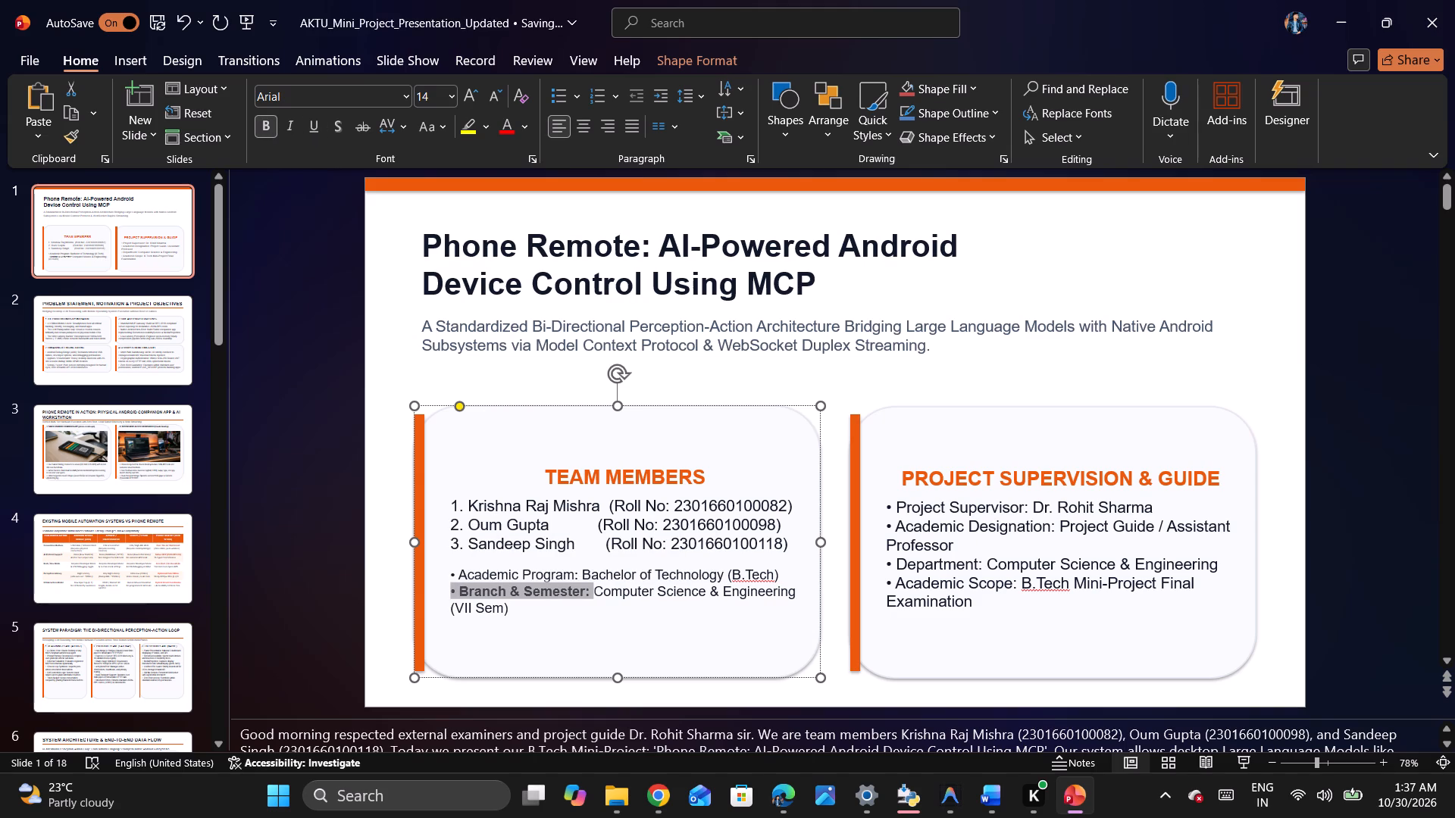
Make the "Academic Program:" label bold in the TEAM MEMBERS card on slide 1.
left_click_drag(577, 571, 481, 563)
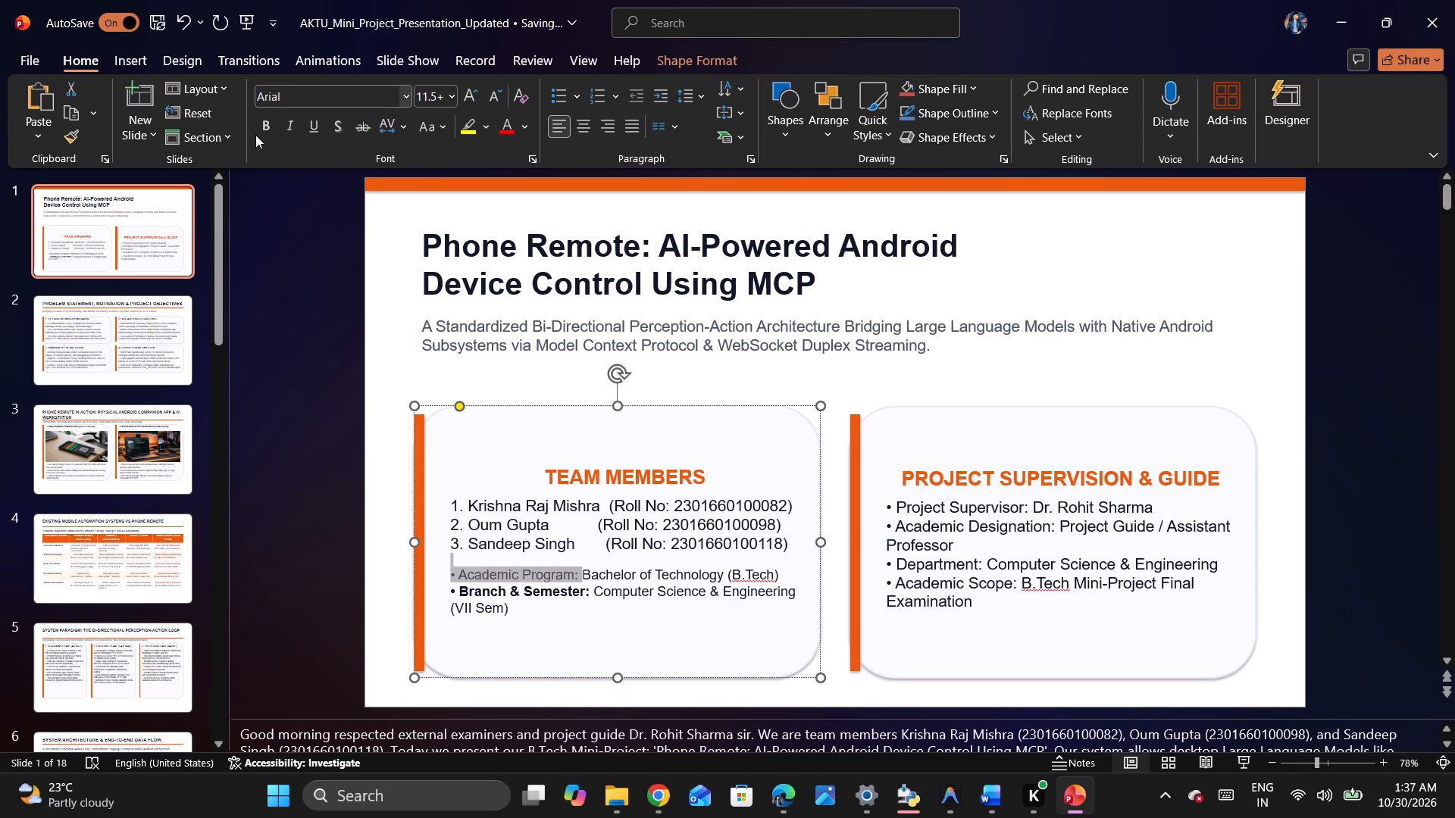
left_click(255, 135)
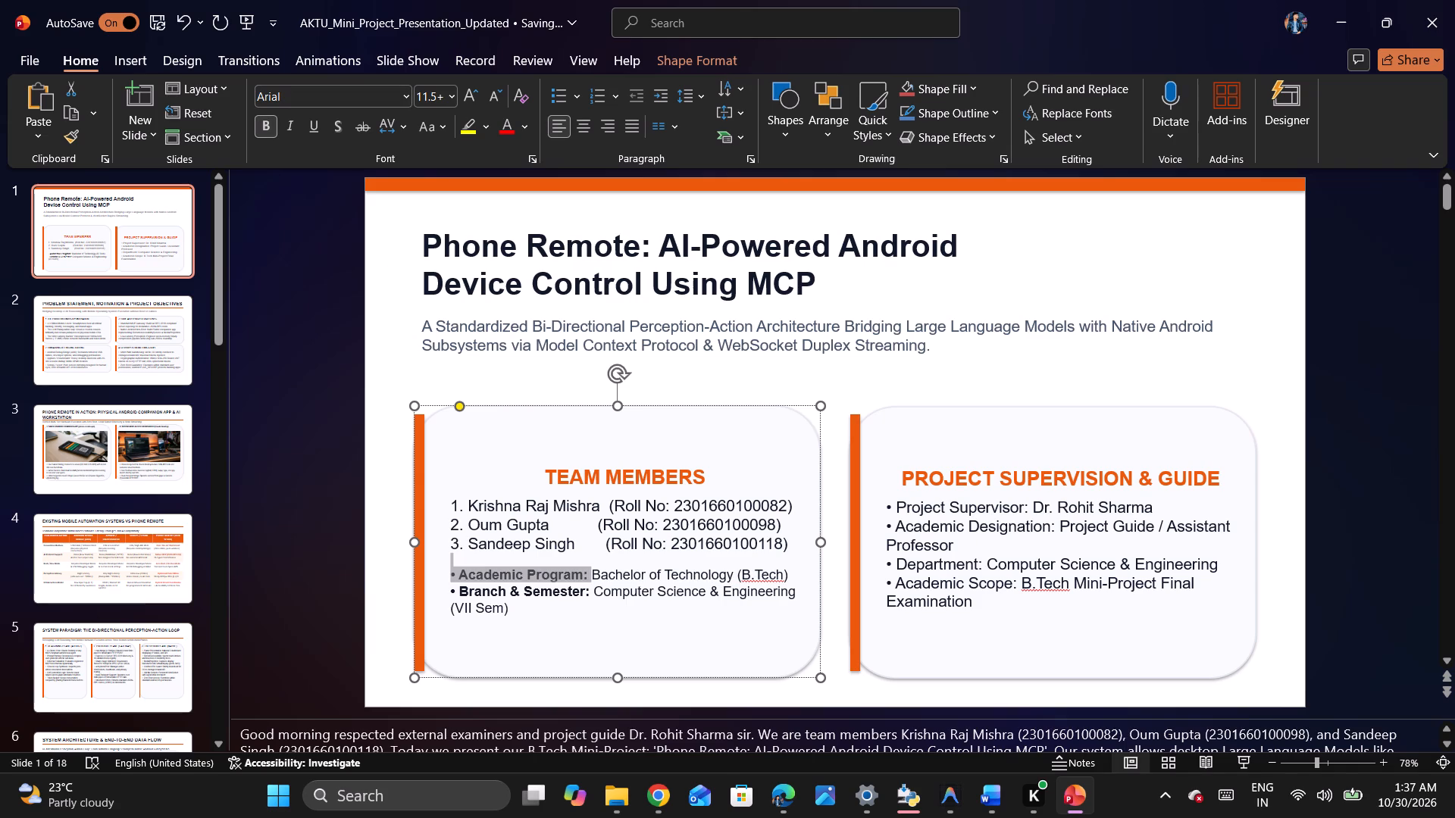
Make the project supervisor's name, including the "Dr." title, bold in the PROJECT SUPERVISION & GUIDE card on slide 1.
left_click(577, 545)
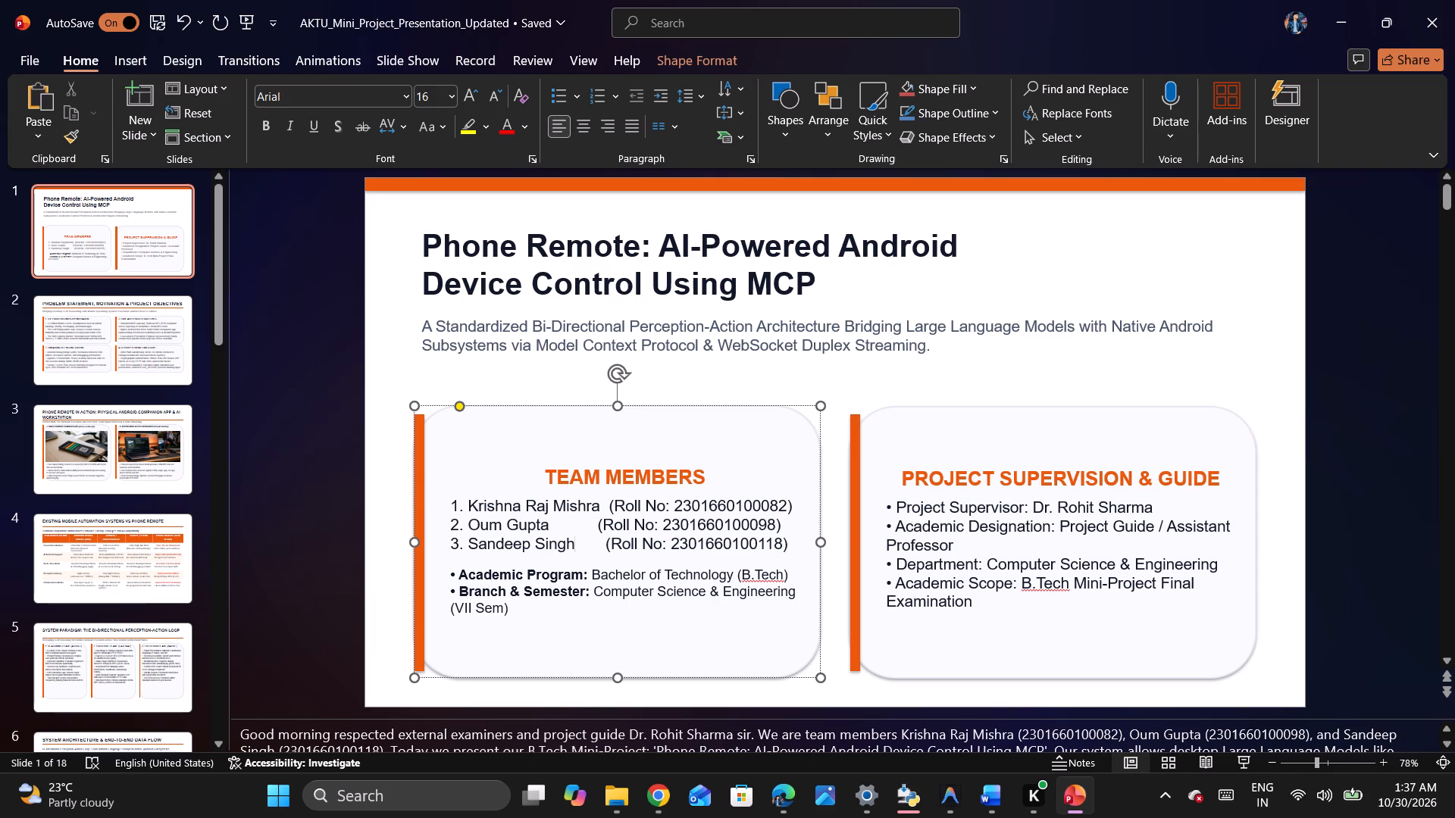
left_click_drag(1152, 507, 1096, 506)
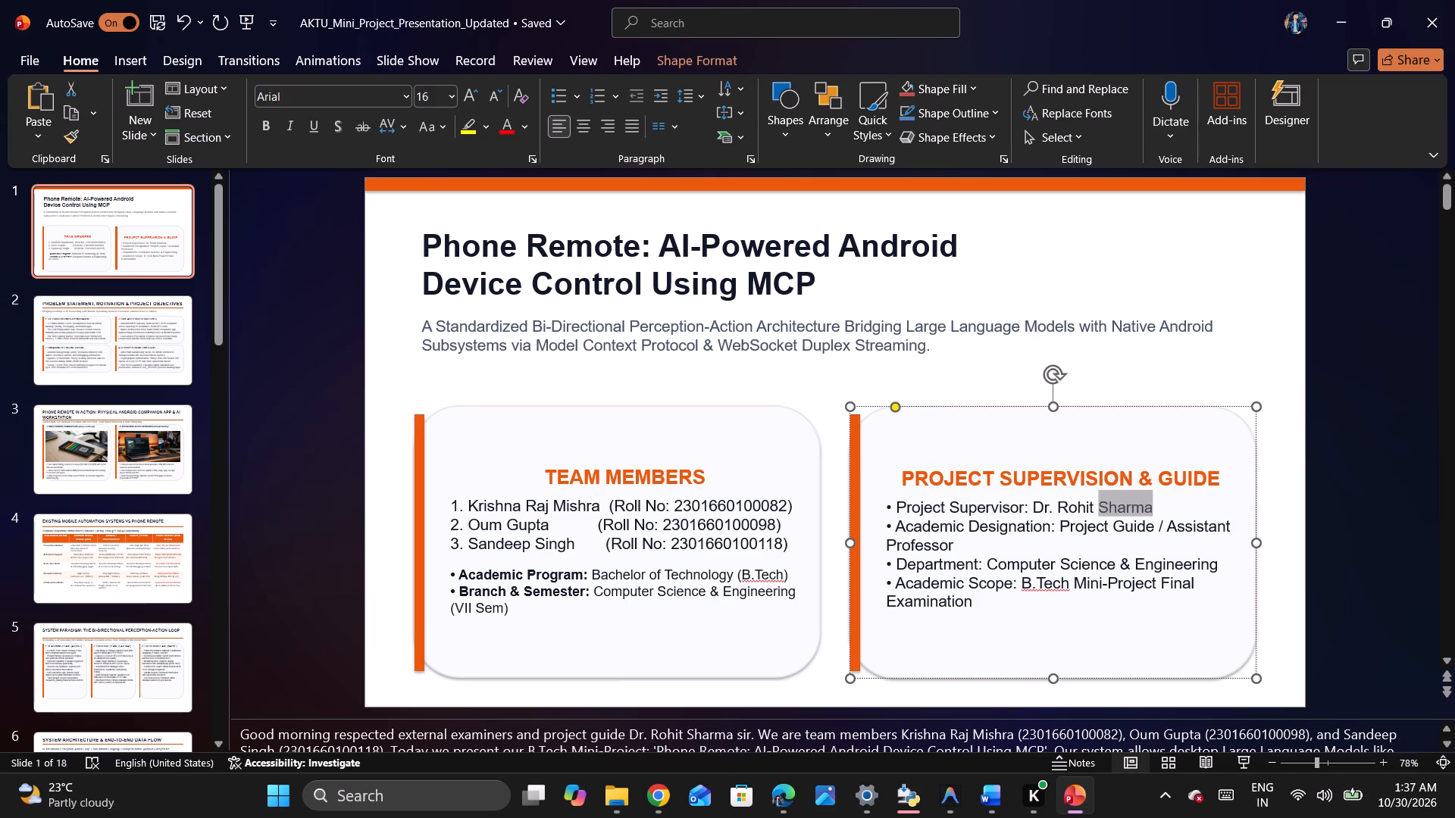
left_click_drag(1096, 506, 1034, 506)
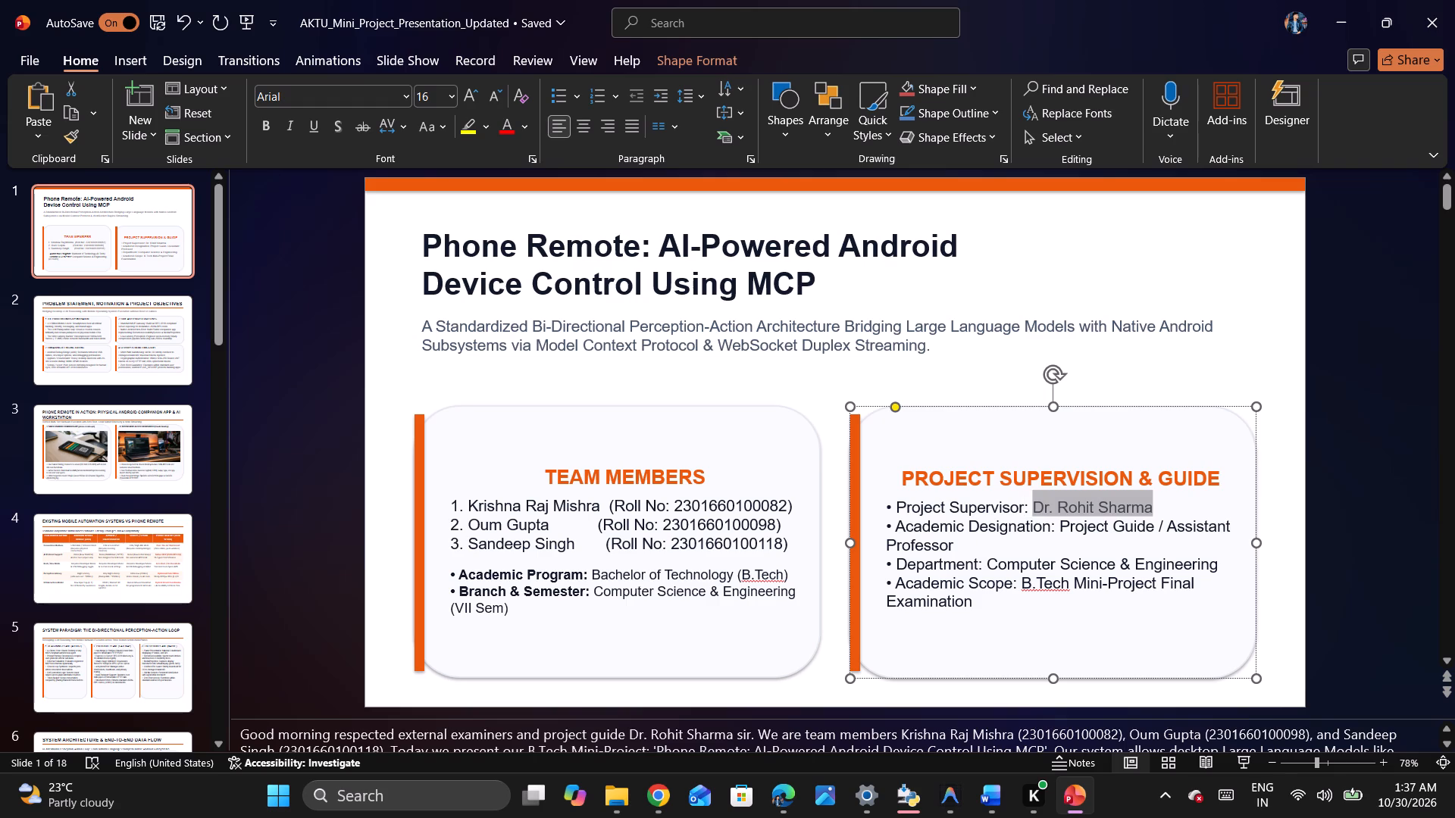
left_click_drag(1034, 506, 1034, 505)
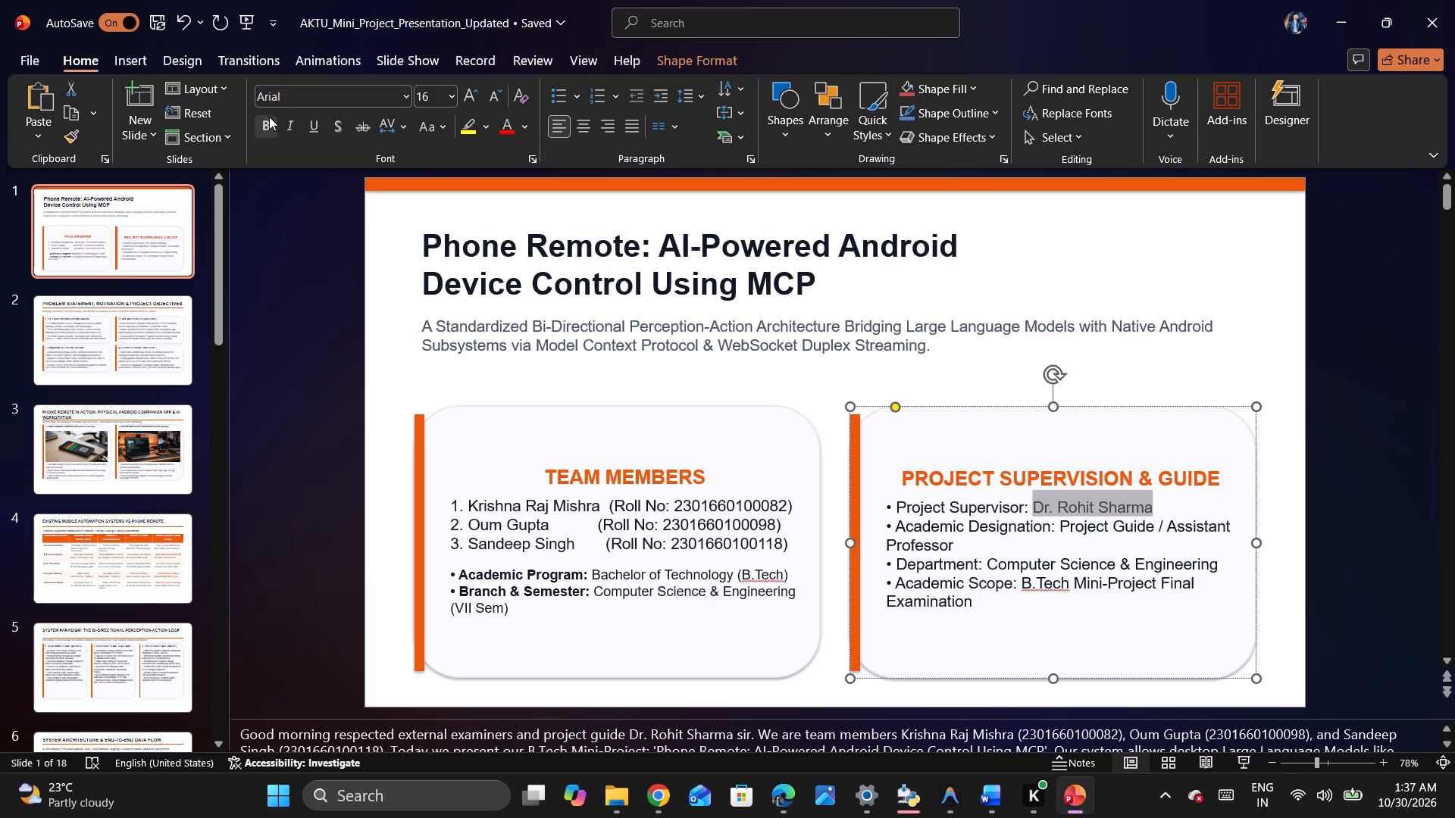
left_click(268, 119)
left_click(604, 373)
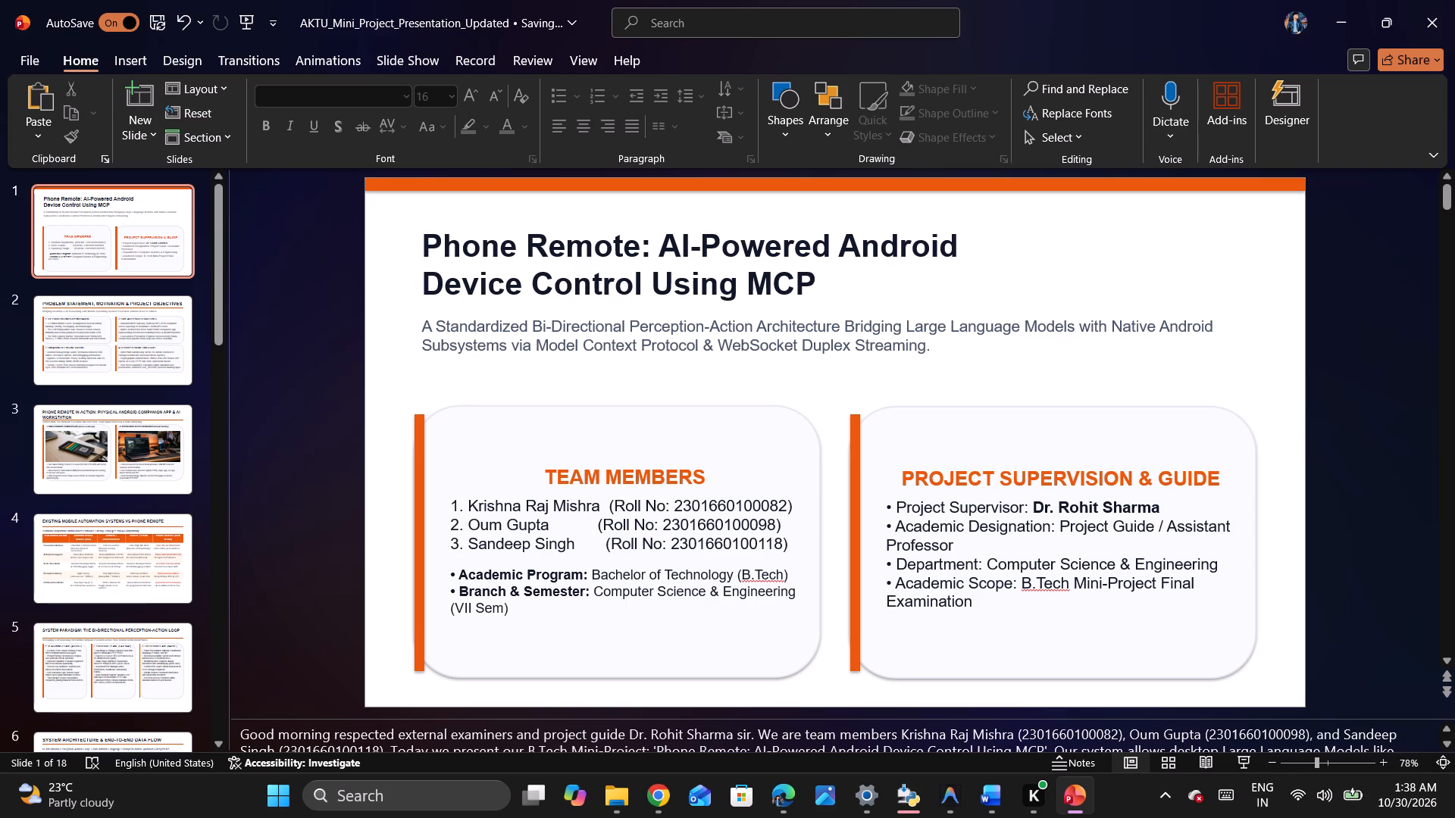
Place the text cursor at the end of the "Academic Designation" entry in the PROJECT SUPERVISION & GUIDE card.
left_click_drag(1018, 548, 973, 545)
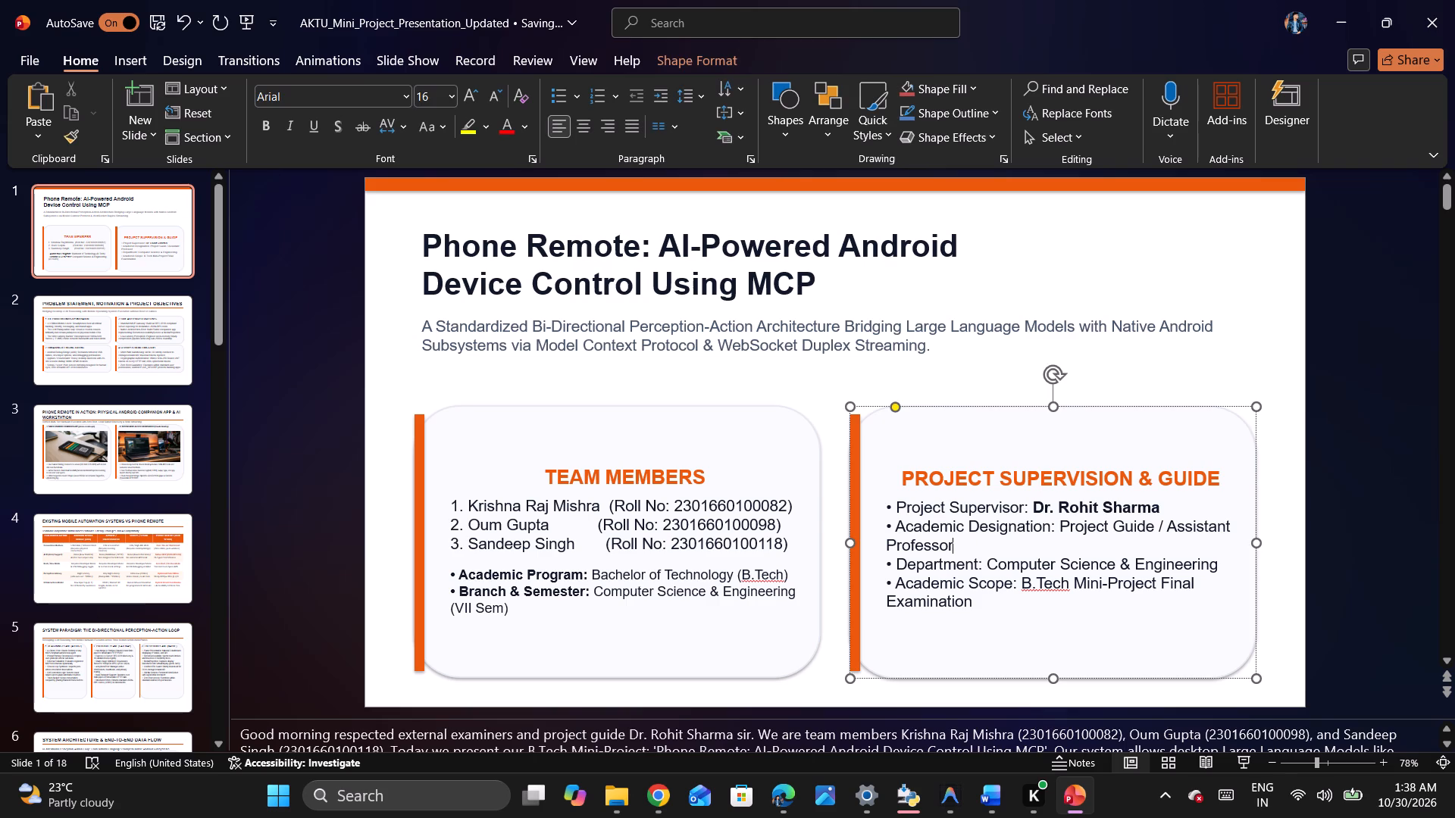
Delete the "Academic Designation" bullet, including its empty line, from the PROJECT SUPERVISION & GUIDE card.
left_click_drag(973, 545, 950, 534)
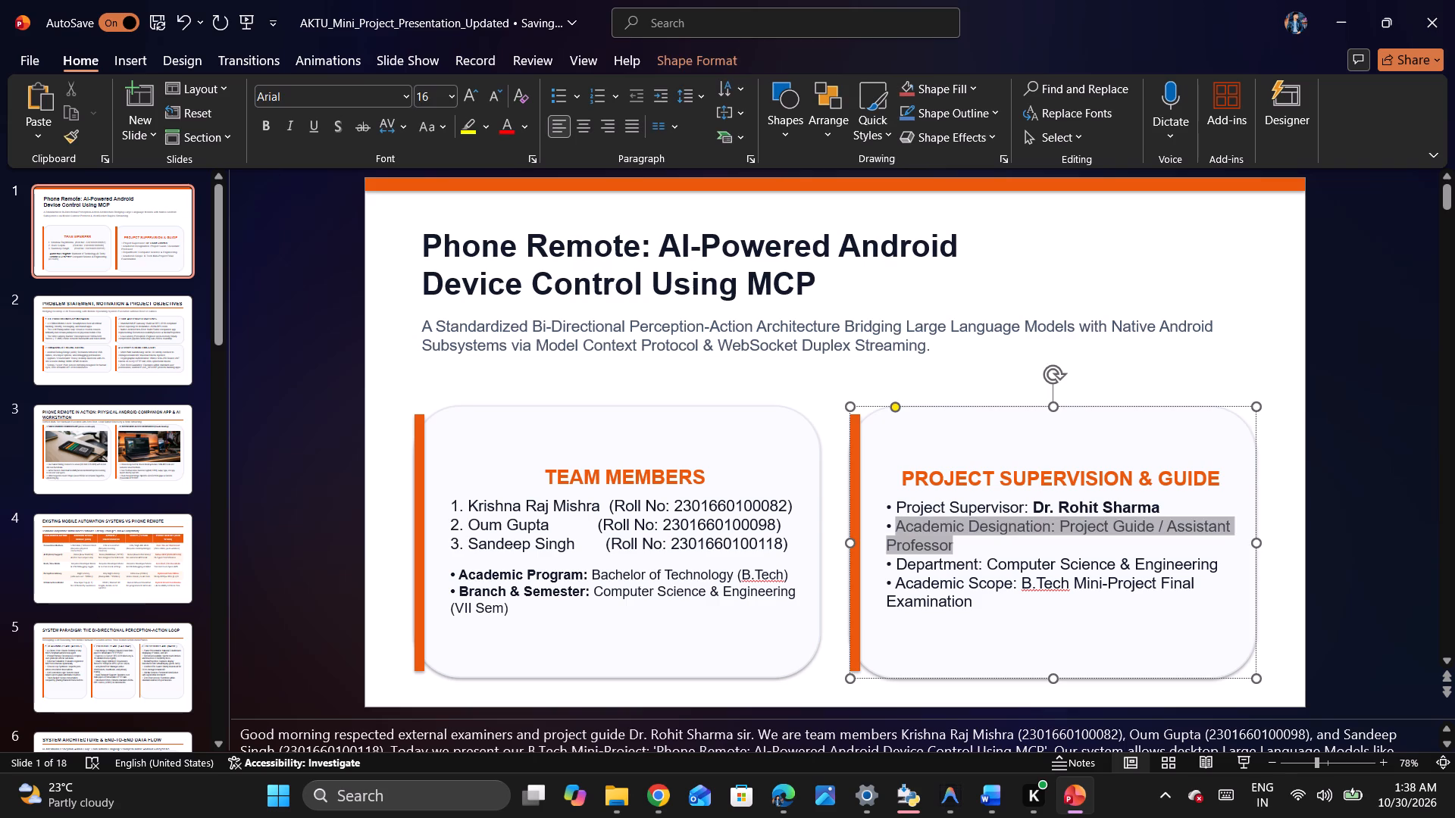
left_click_drag(950, 534, 890, 524)
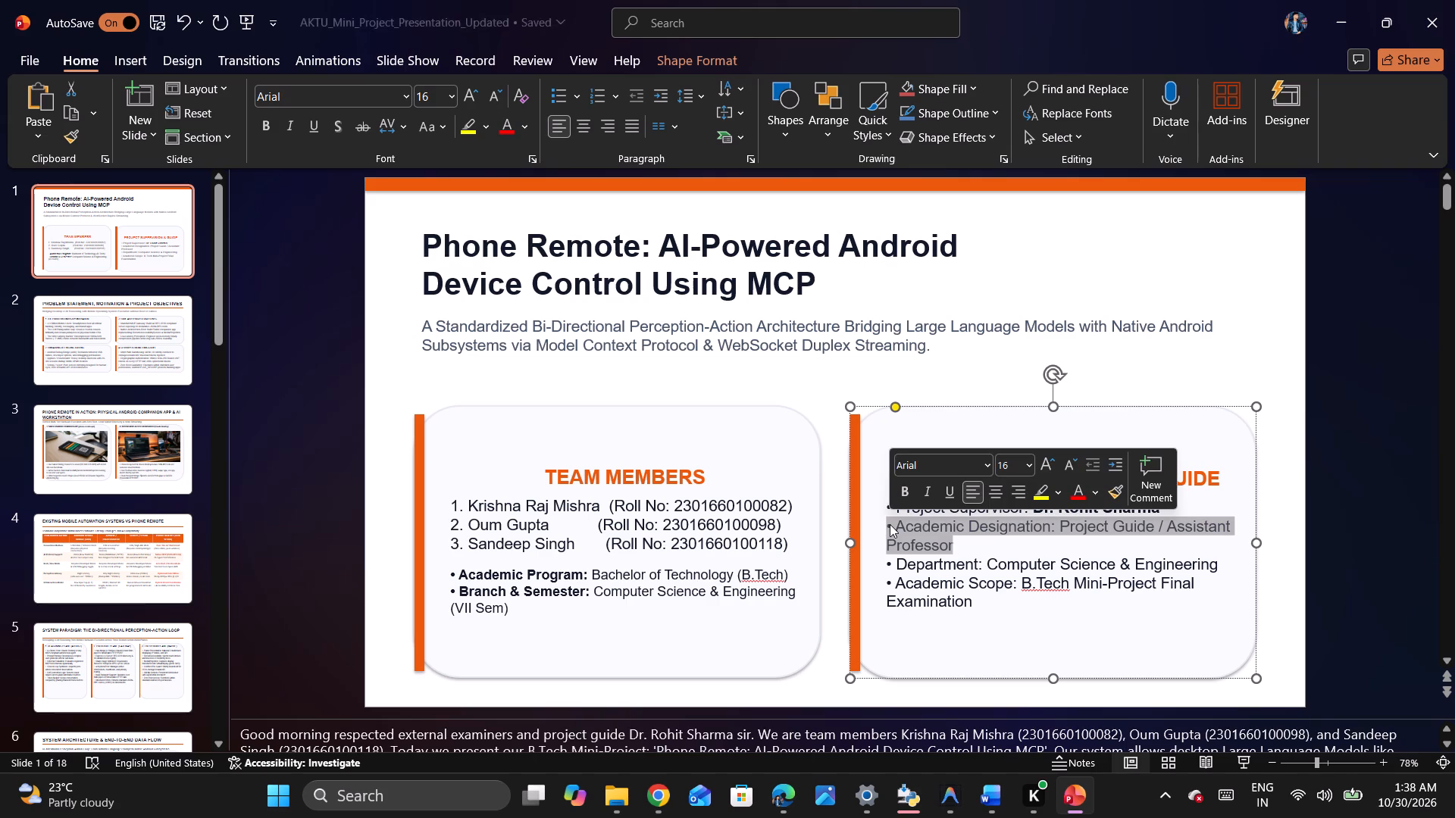
key("BackSpace")
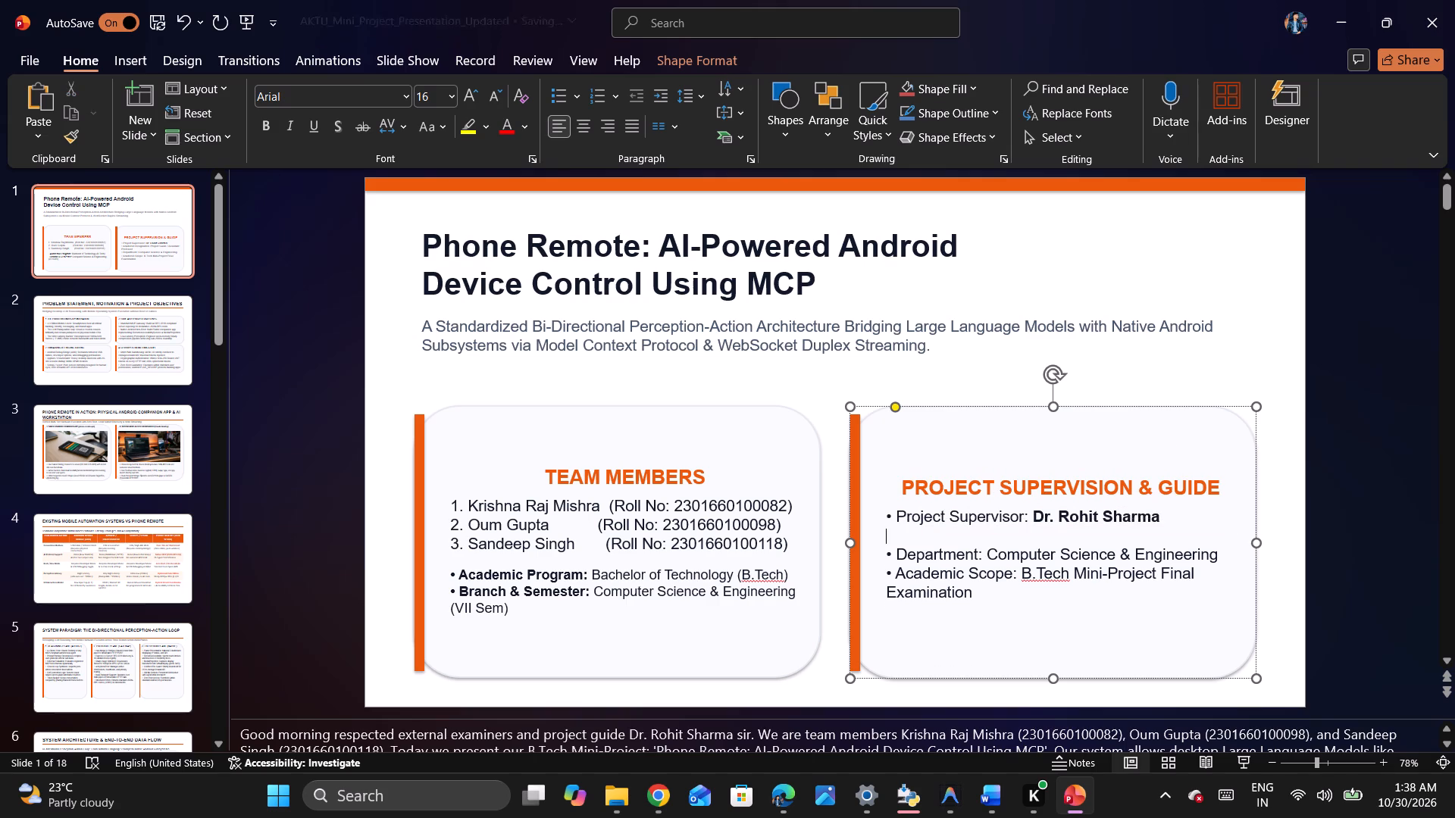
key("BackSpace")
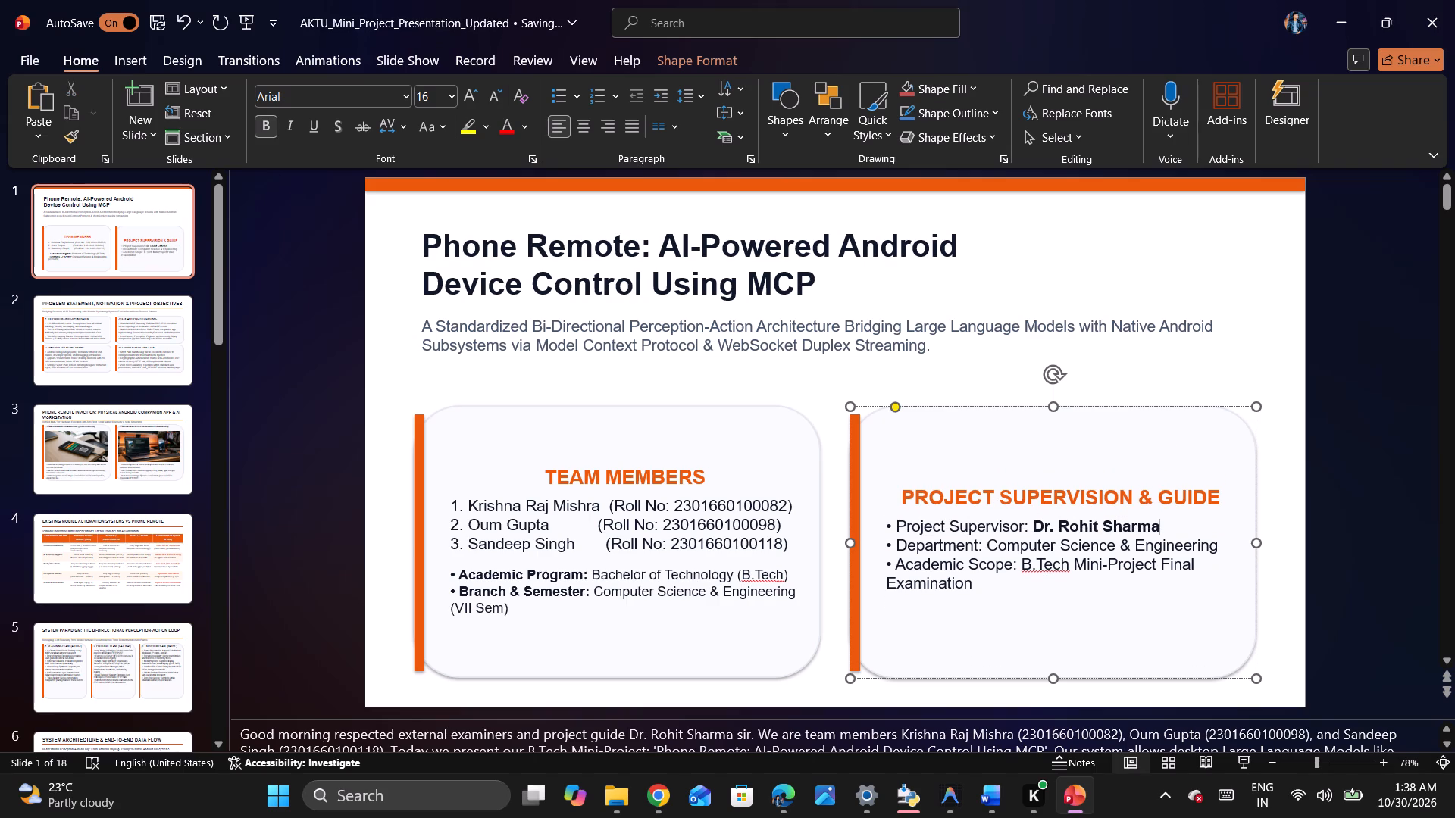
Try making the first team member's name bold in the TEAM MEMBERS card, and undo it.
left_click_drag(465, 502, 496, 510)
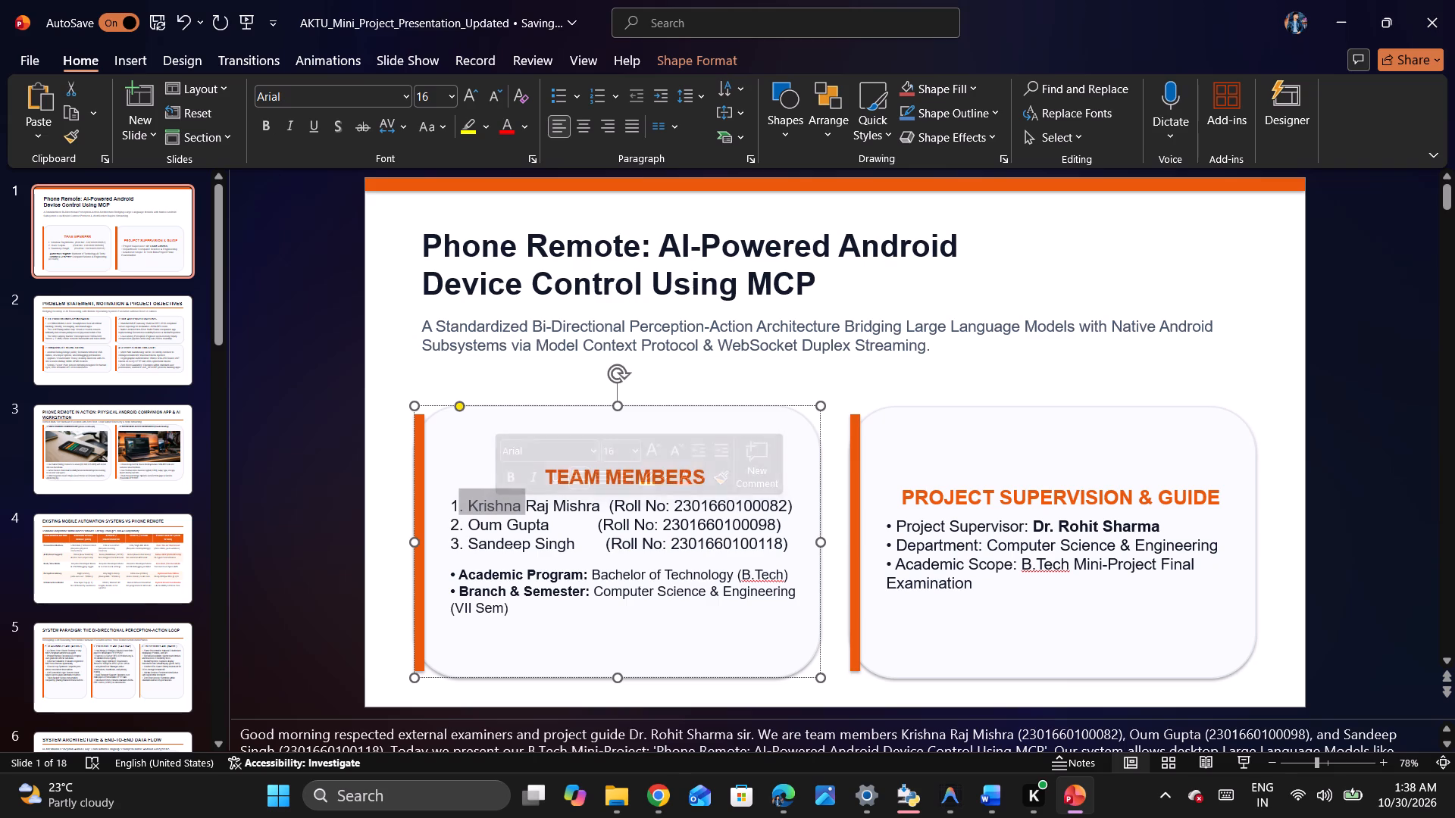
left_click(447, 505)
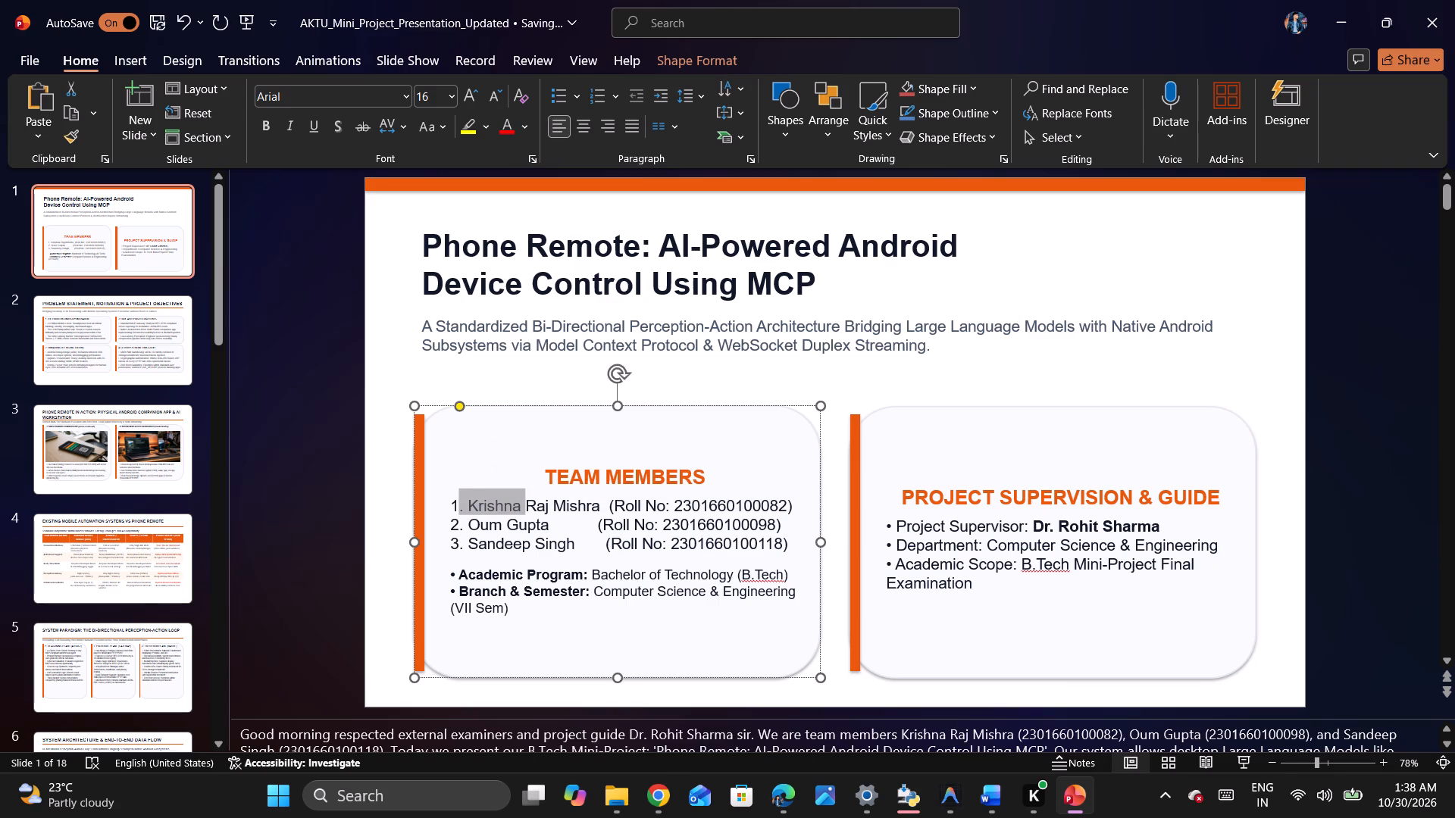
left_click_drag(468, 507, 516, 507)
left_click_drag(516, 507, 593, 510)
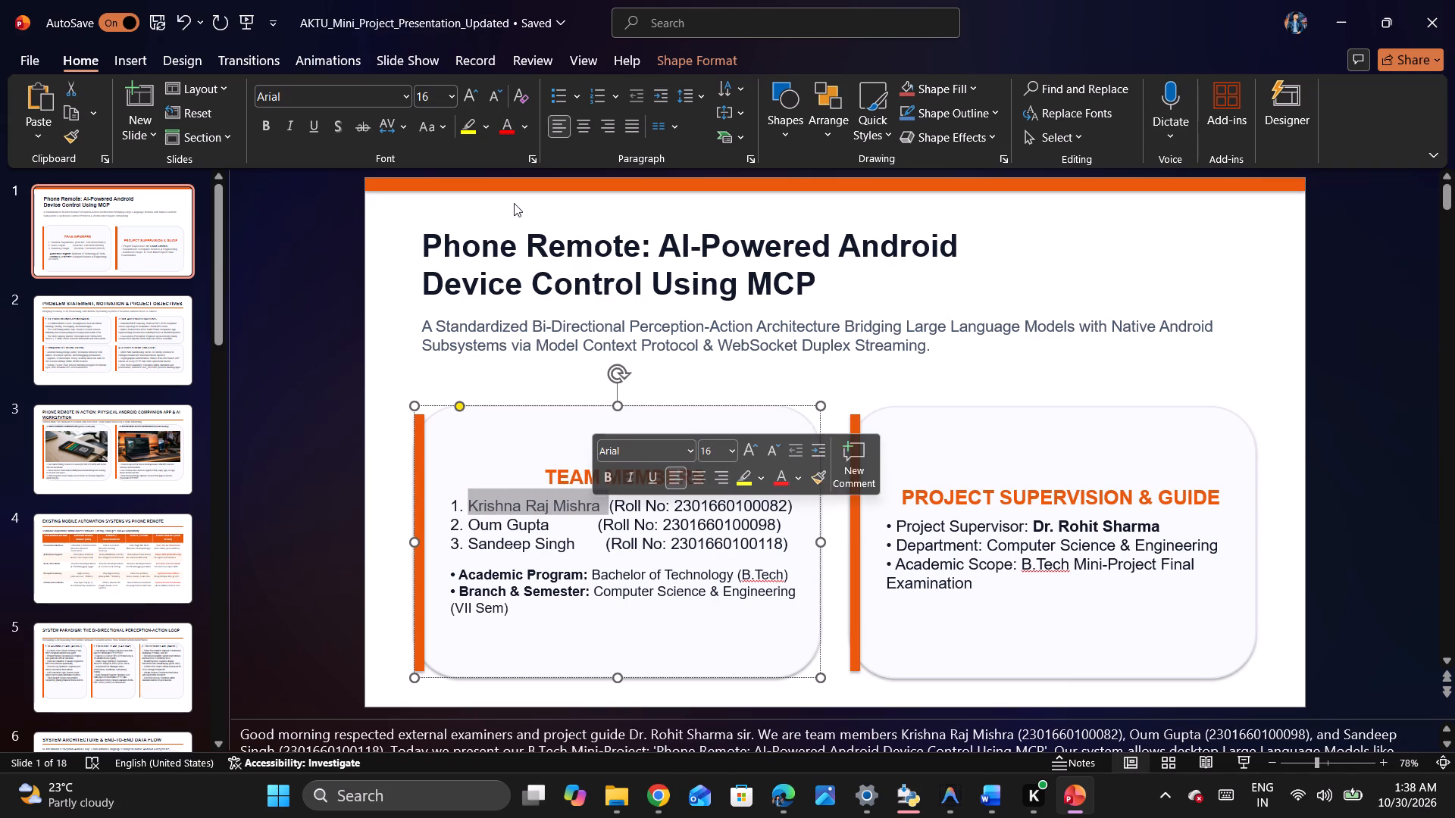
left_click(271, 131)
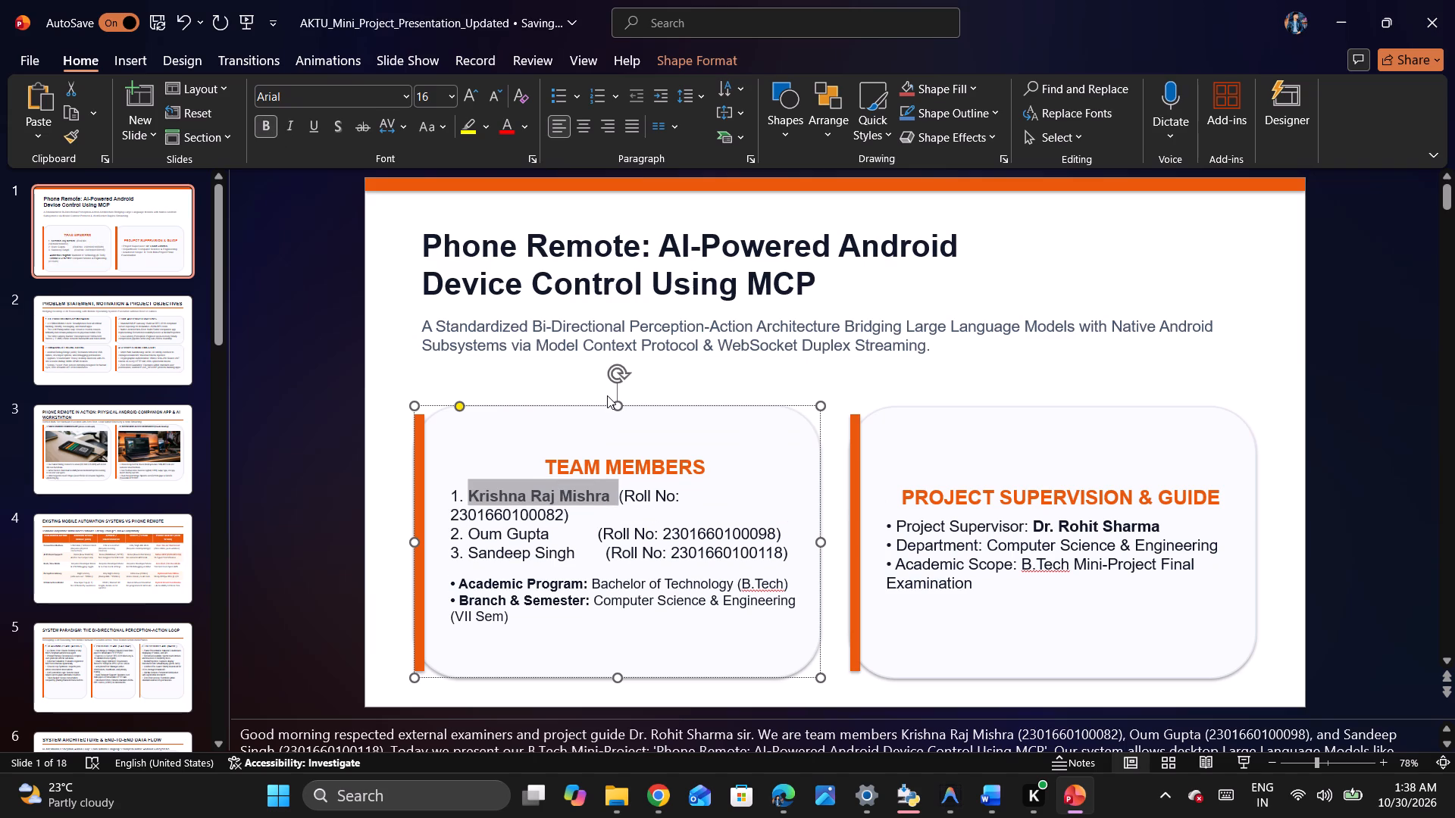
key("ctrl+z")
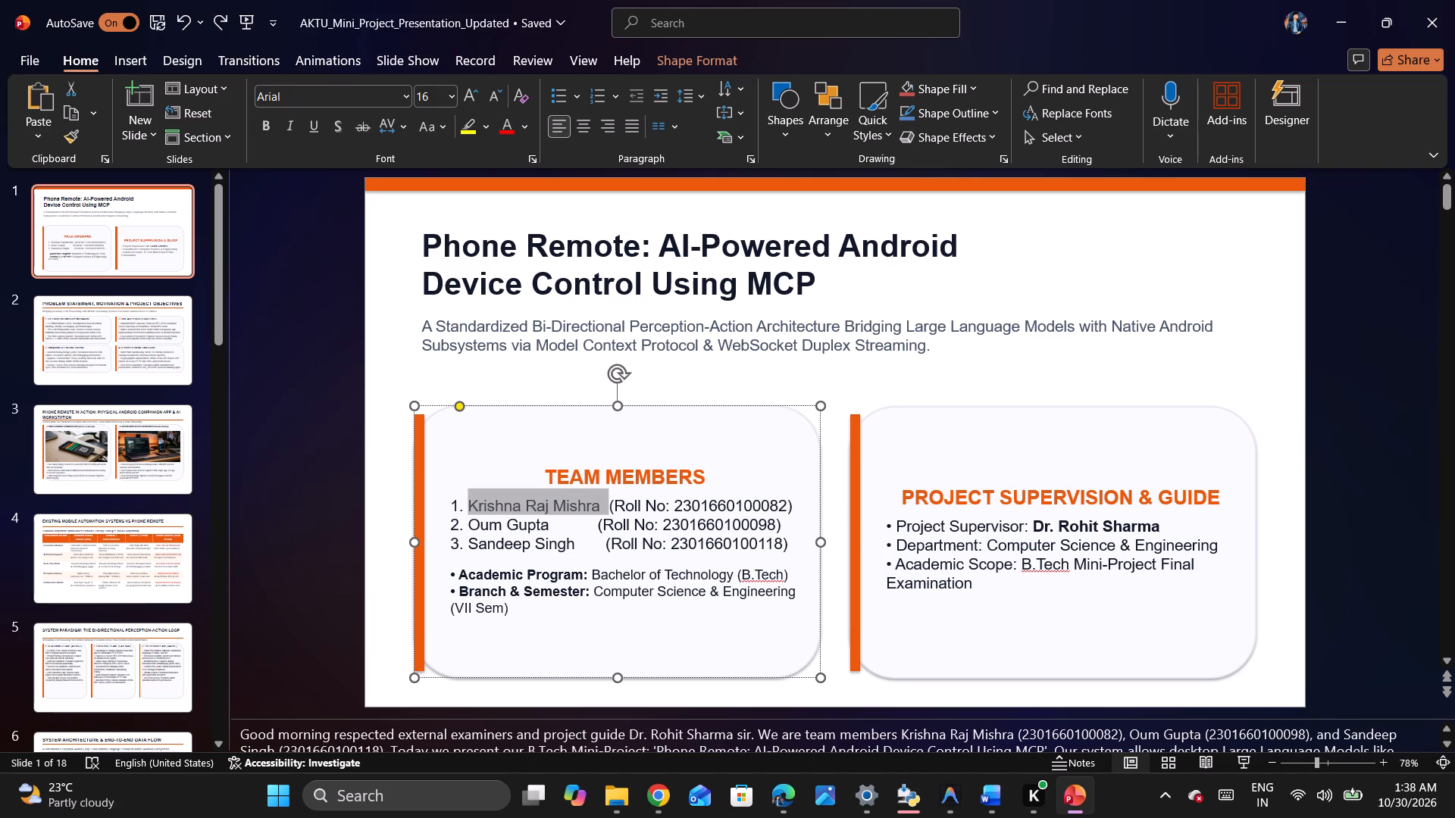
Make the roll numbers of the first and second team members bold in the TEAM MEMBERS card.
left_click_drag(784, 504, 664, 508)
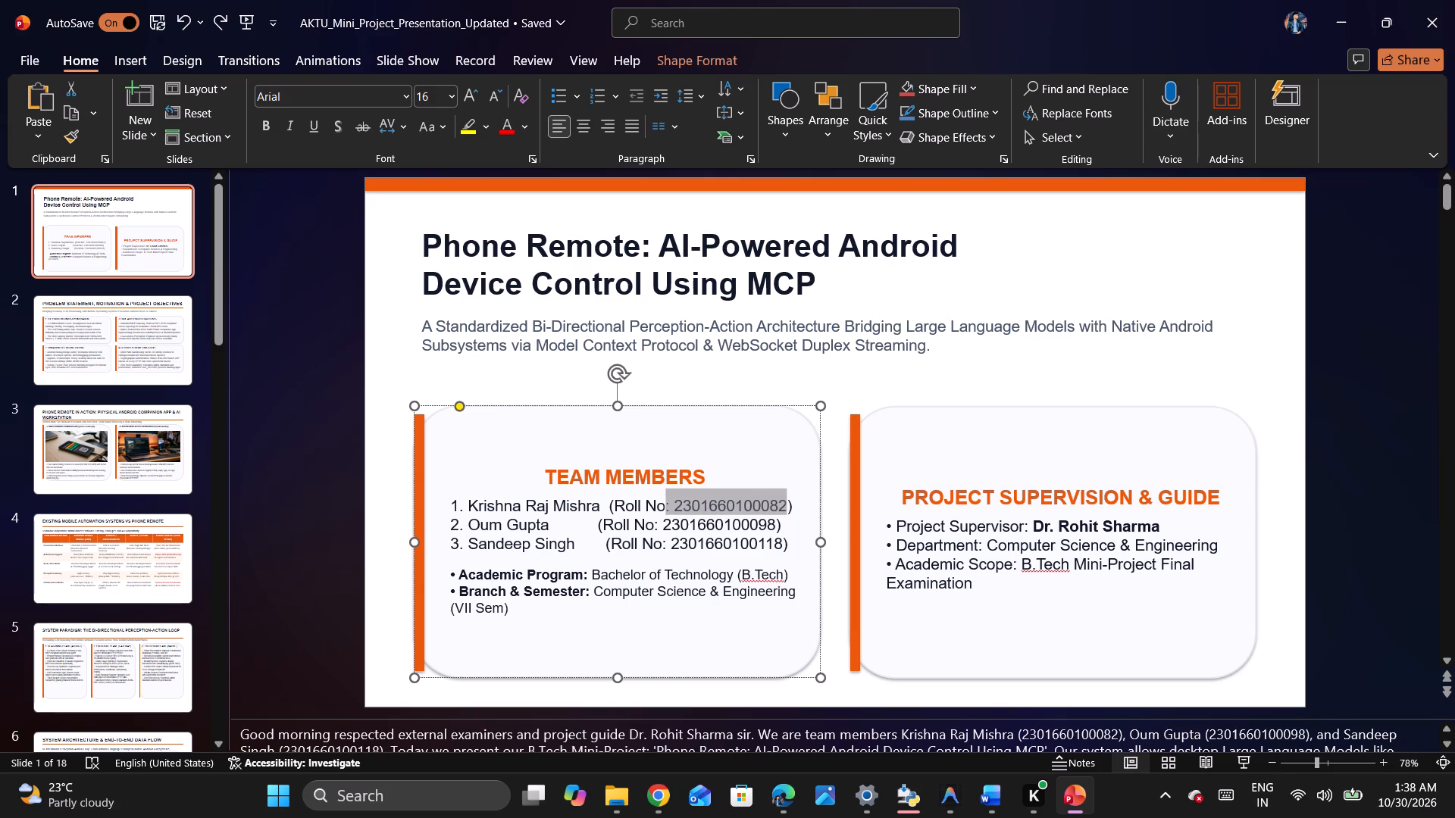
left_click_drag(664, 508, 675, 505)
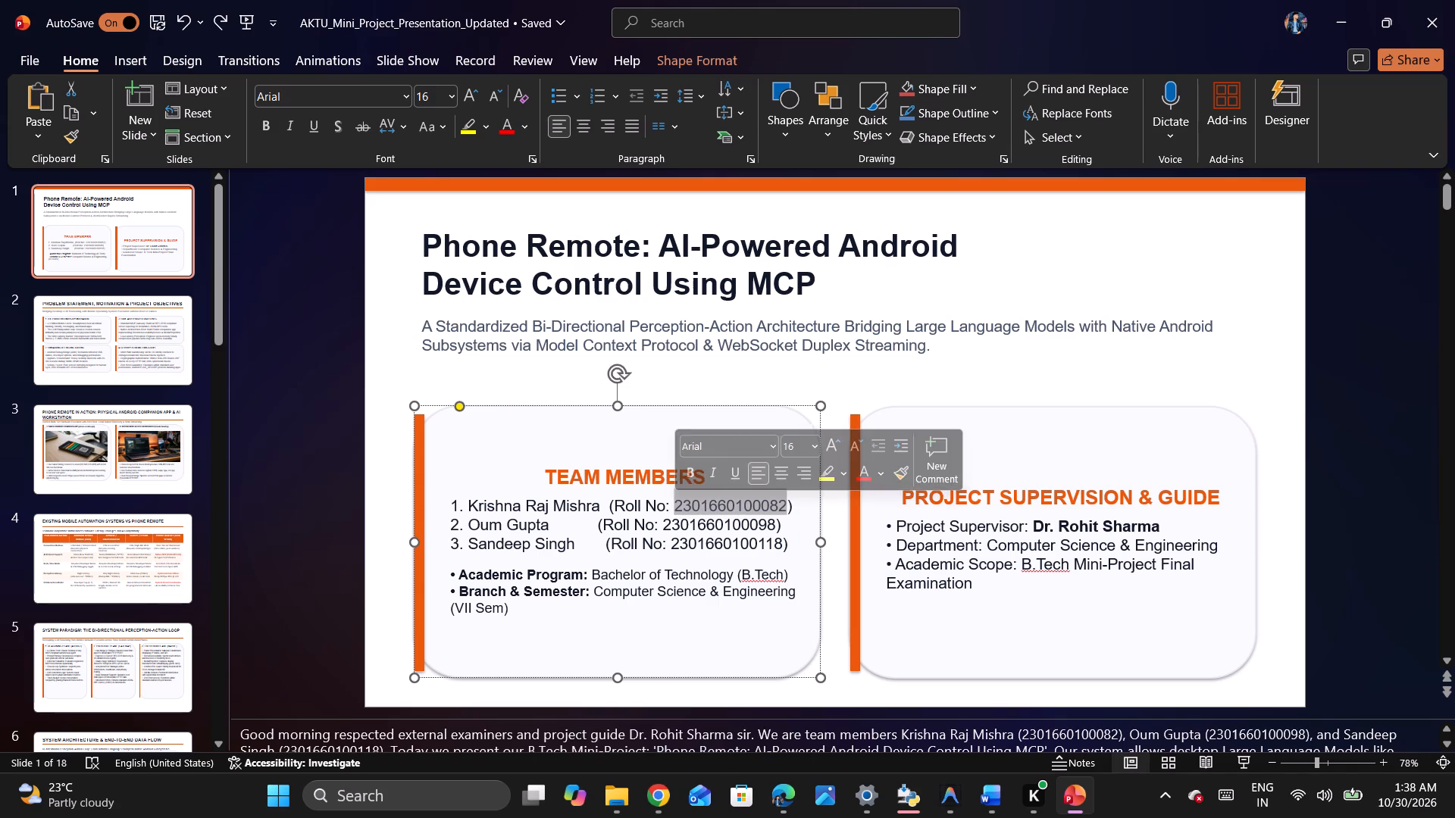
left_click(270, 128)
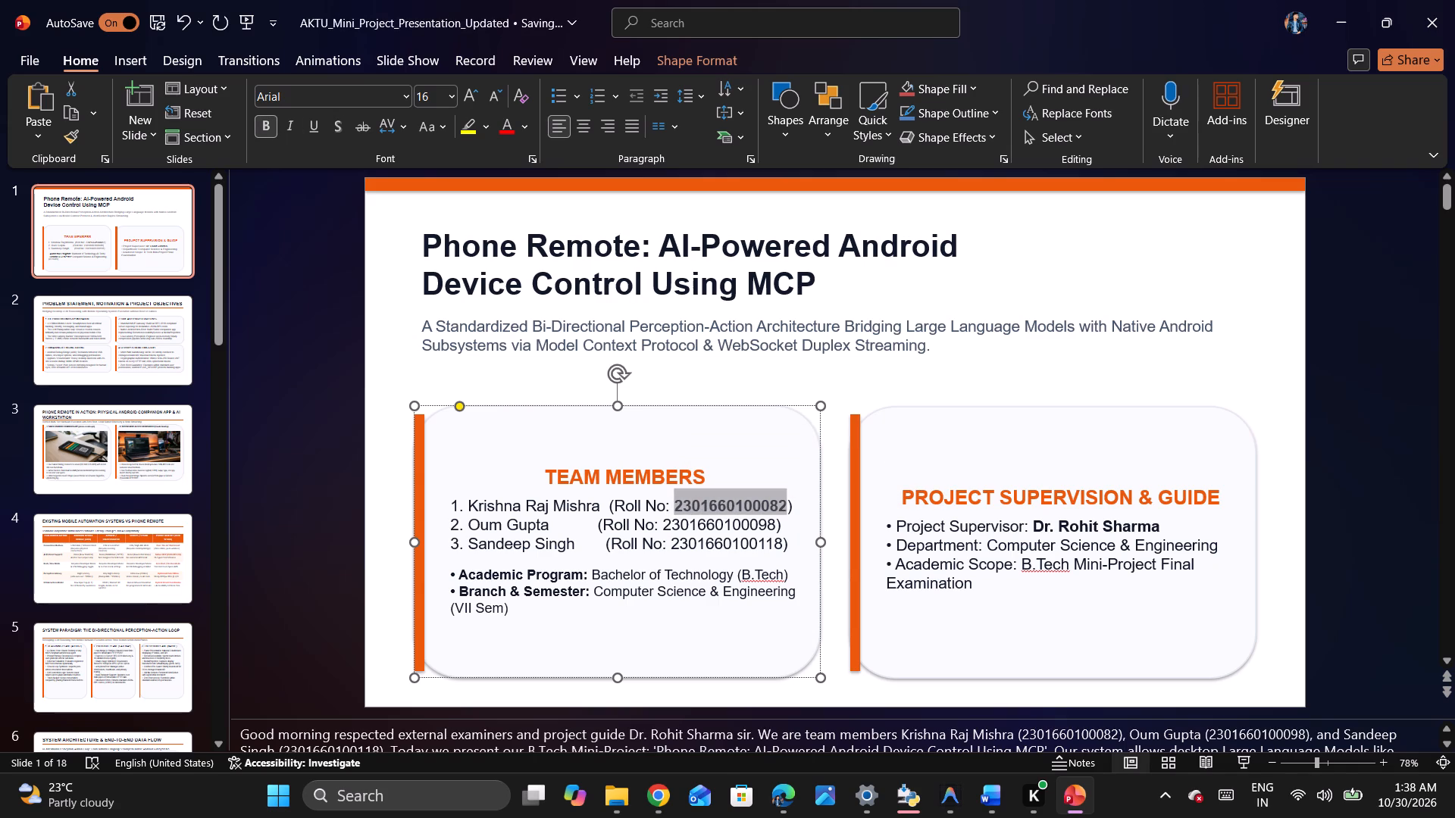
left_click(775, 526)
left_click(775, 526)
left_click_drag(775, 526, 743, 526)
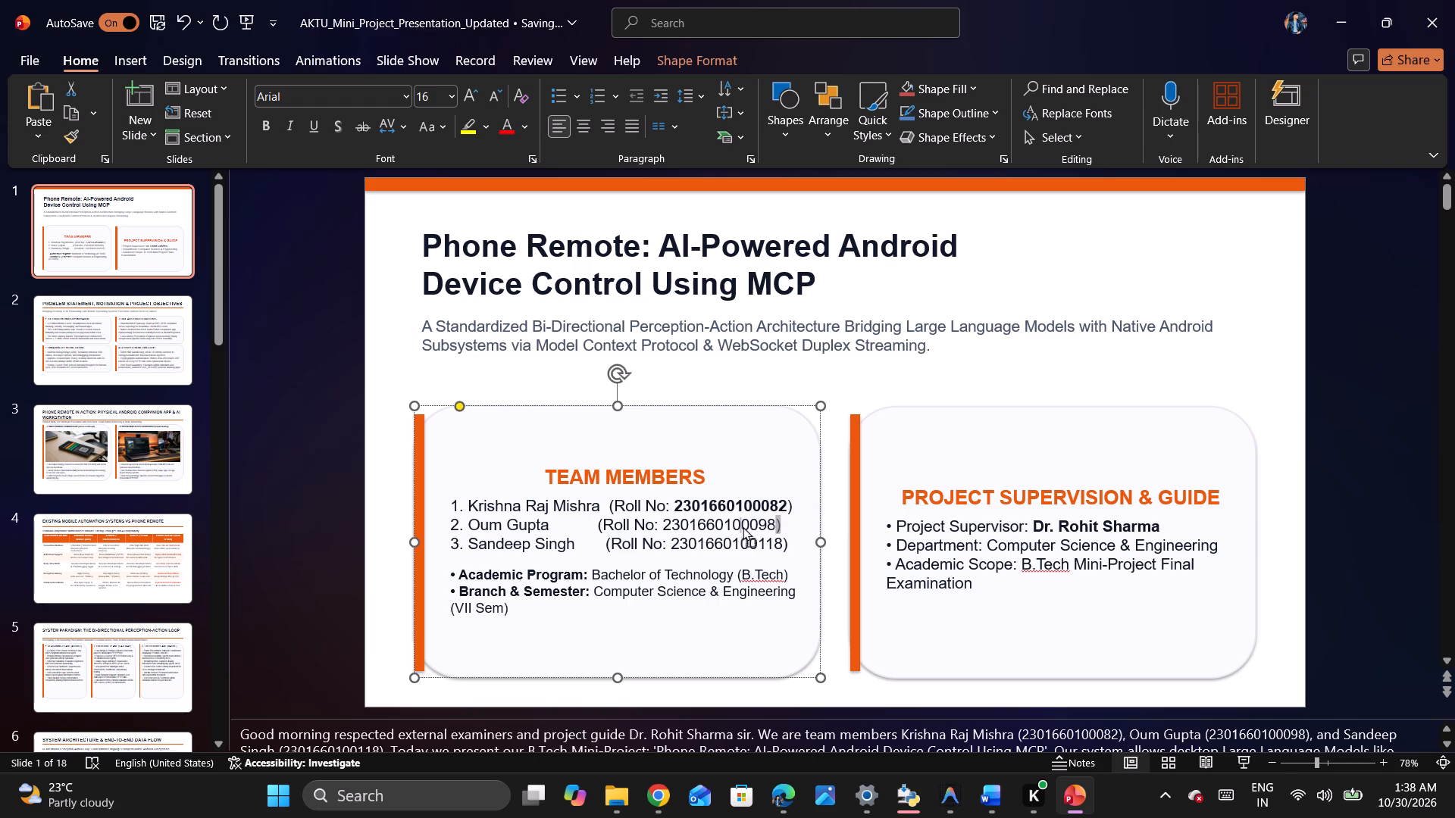
left_click_drag(743, 526, 742, 526)
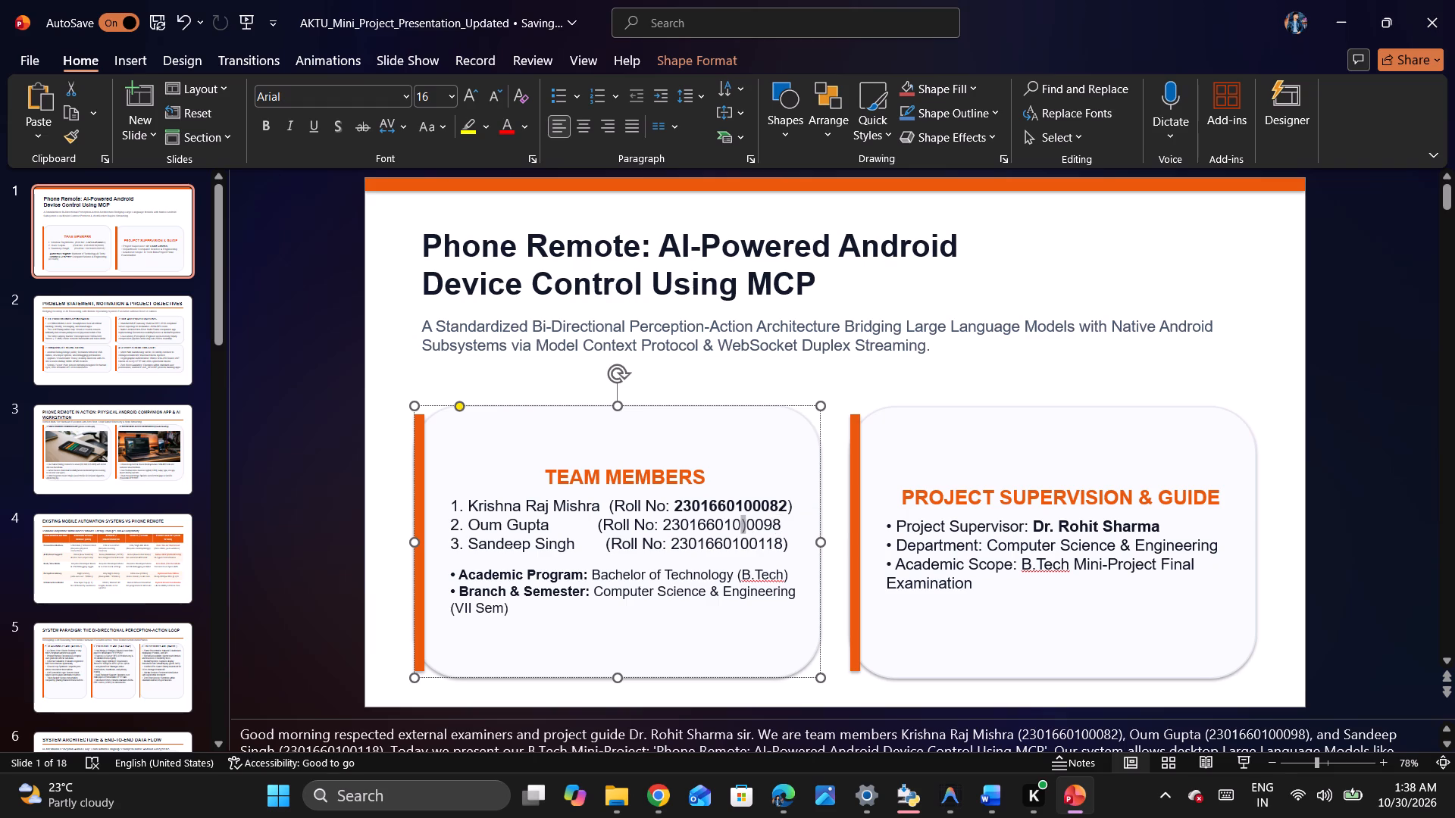
left_click_drag(666, 526, 767, 526)
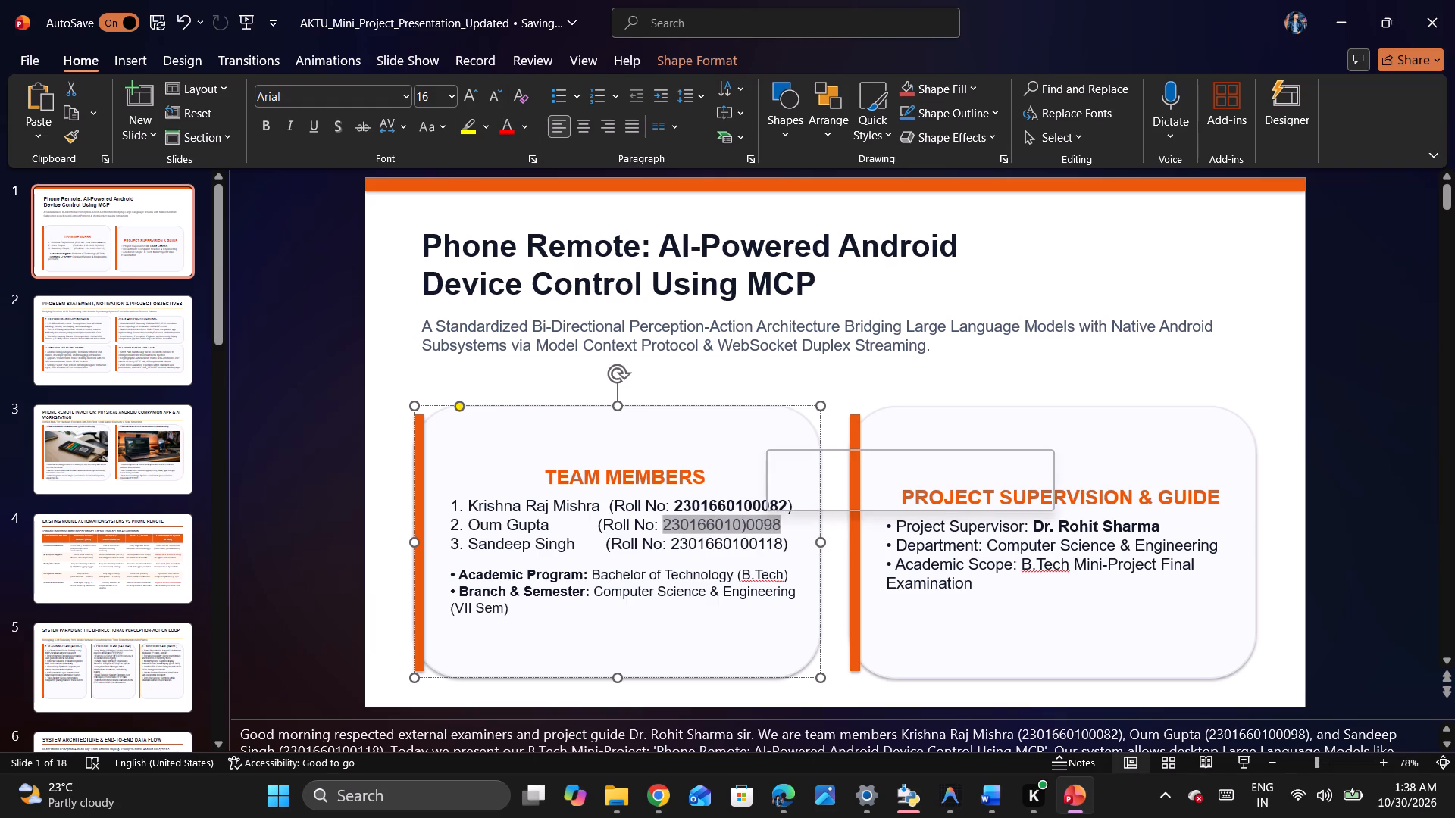
left_click(262, 130)
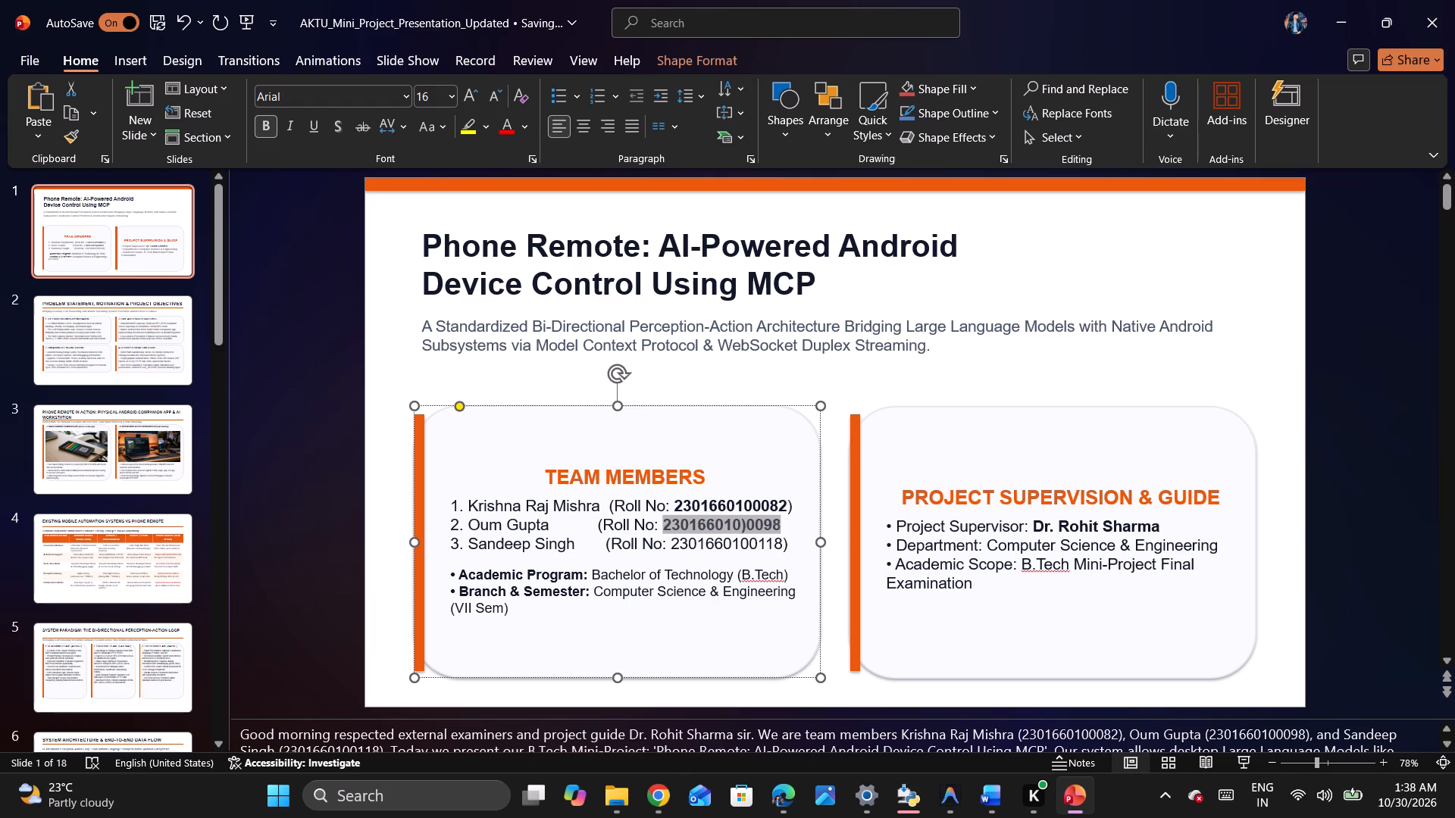
Remove the stray closing parenthesis inside the second team member's roll number and add it back after the last digit.
left_click(745, 529)
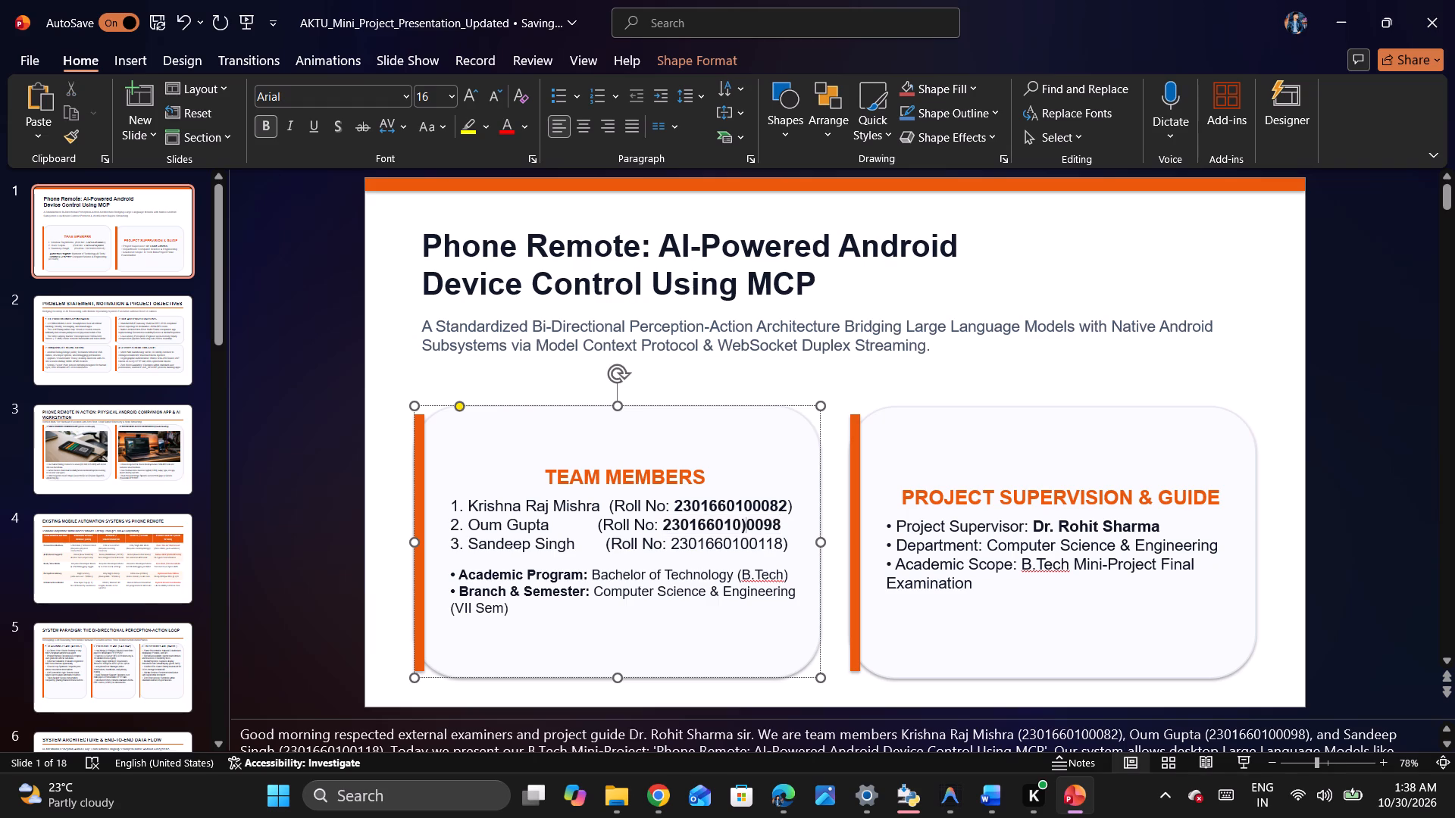
key("BackSpace")
key("Right")
key("Right")
key("Right")
key("Right")
key("shift+parenright")
Make the third team member's roll number bold in the TEAM MEMBERS card.
left_click_drag(782, 545, 678, 543)
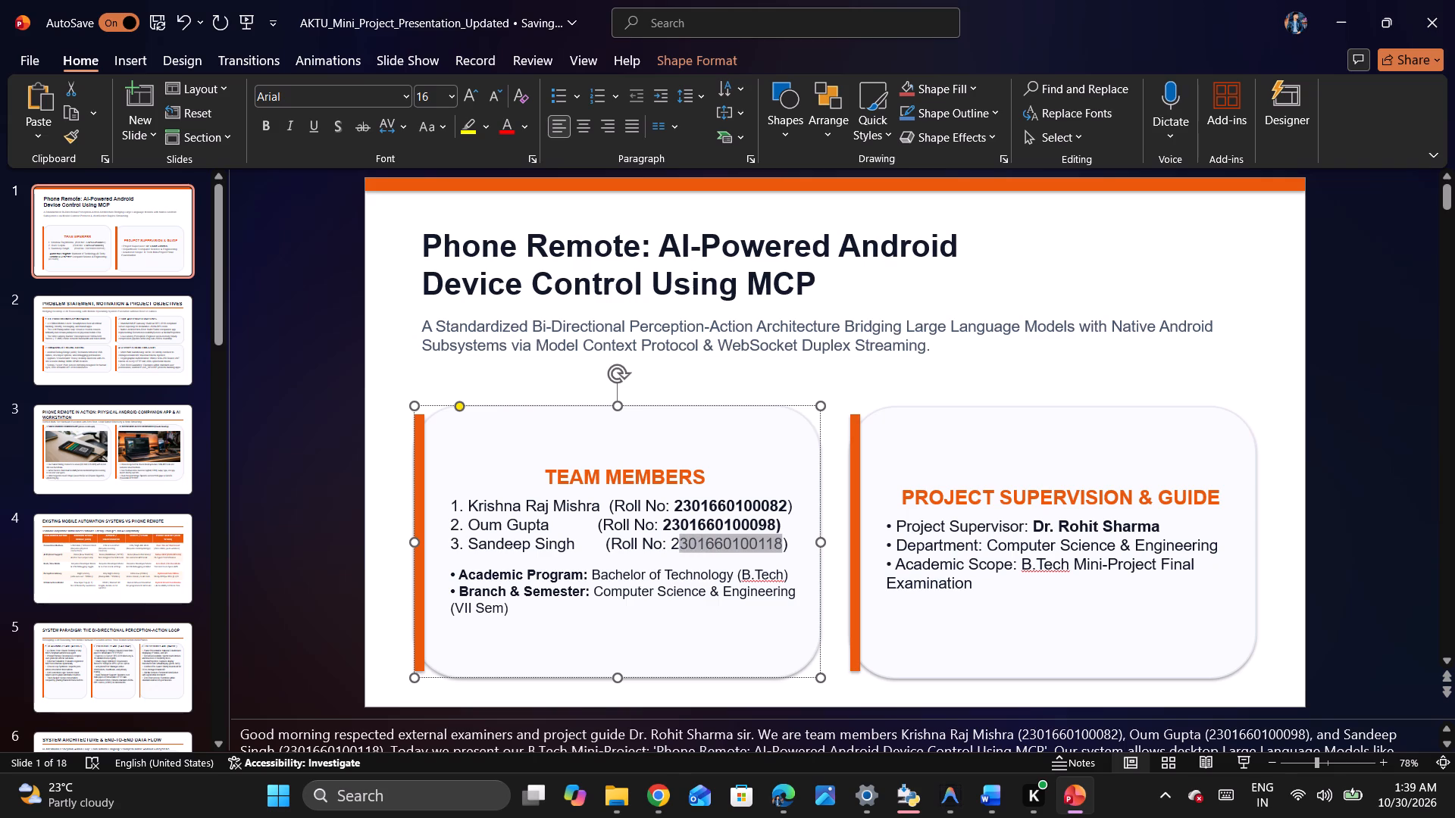
left_click_drag(678, 543, 668, 543)
left_click(263, 125)
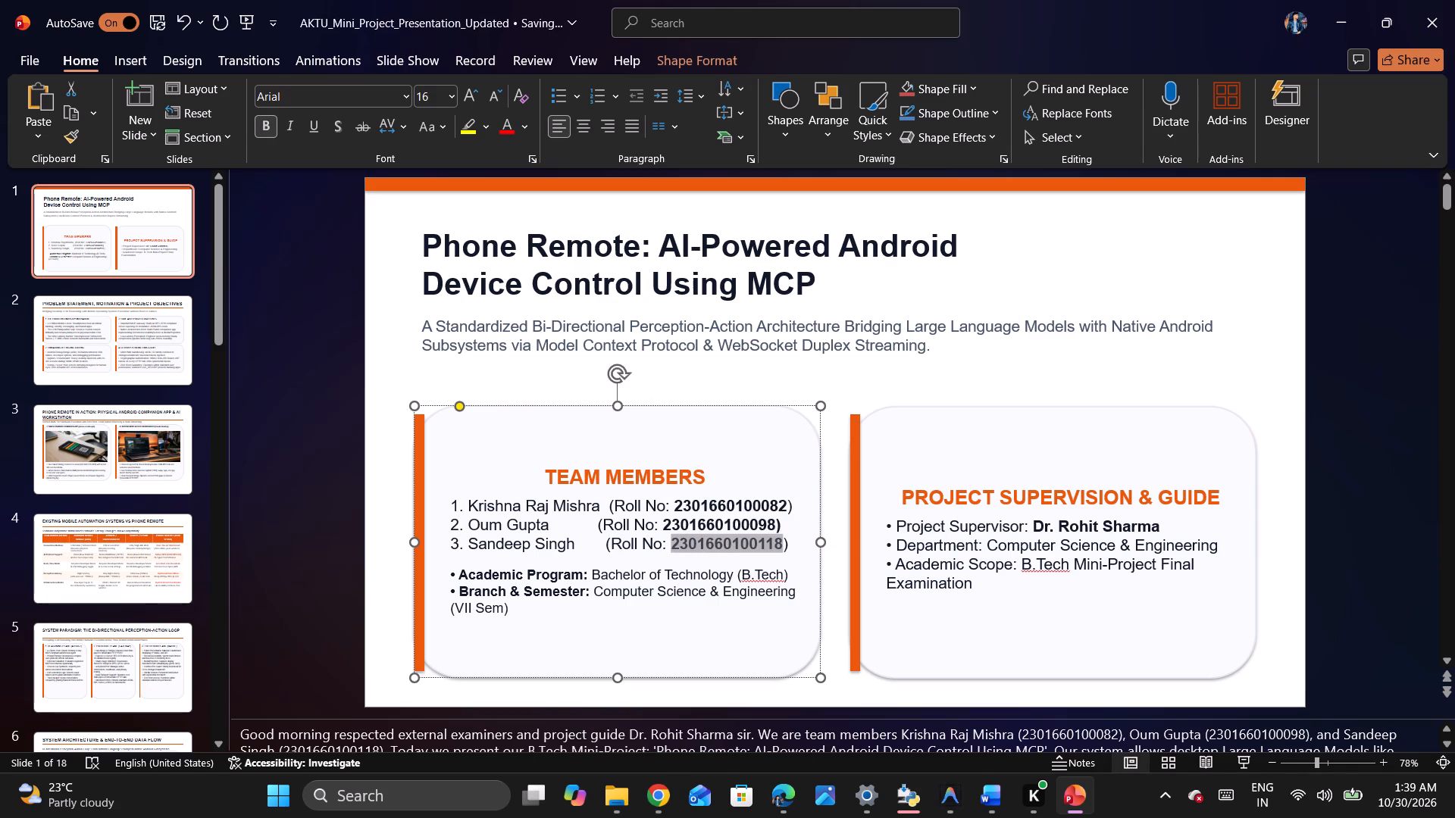
Replace the bold closing parenthesis after the second team member's roll number with a non-bold one.
left_click(781, 523)
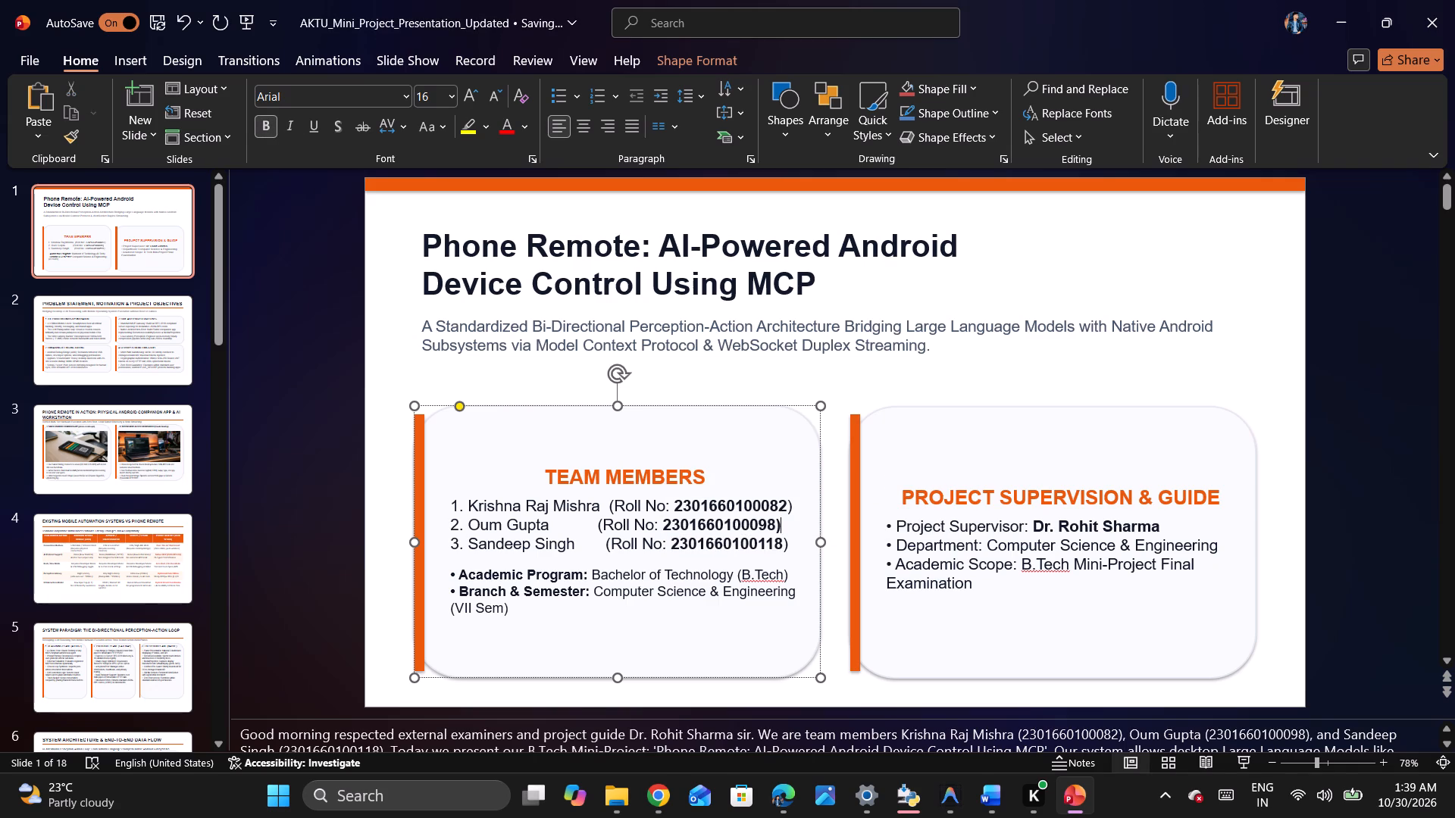
key("BackSpace")
key("shift+parenright")
key("BackSpace")
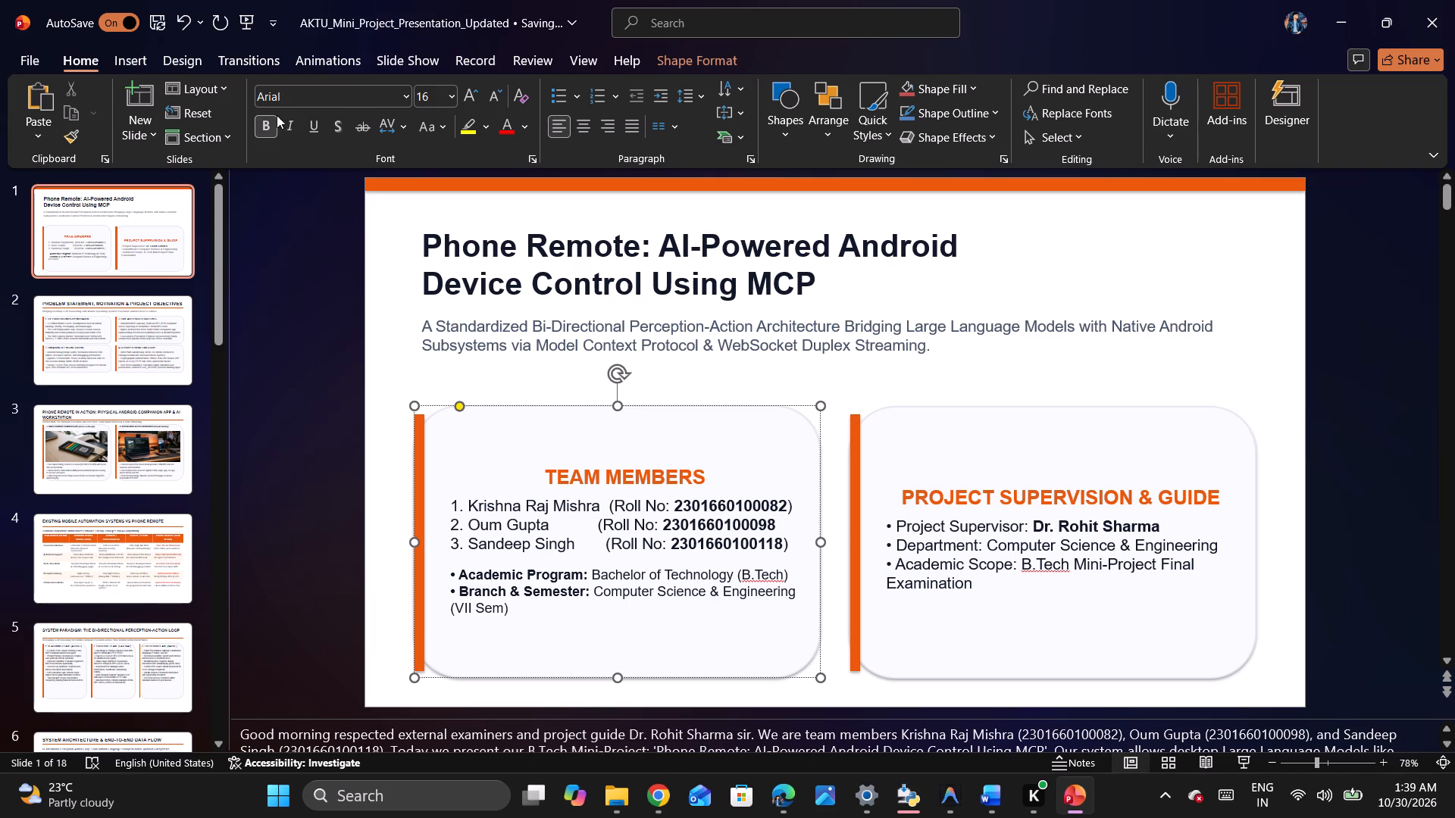
left_click(271, 115)
key("shift+parenright")
left_click(734, 497)
left_click(766, 580)
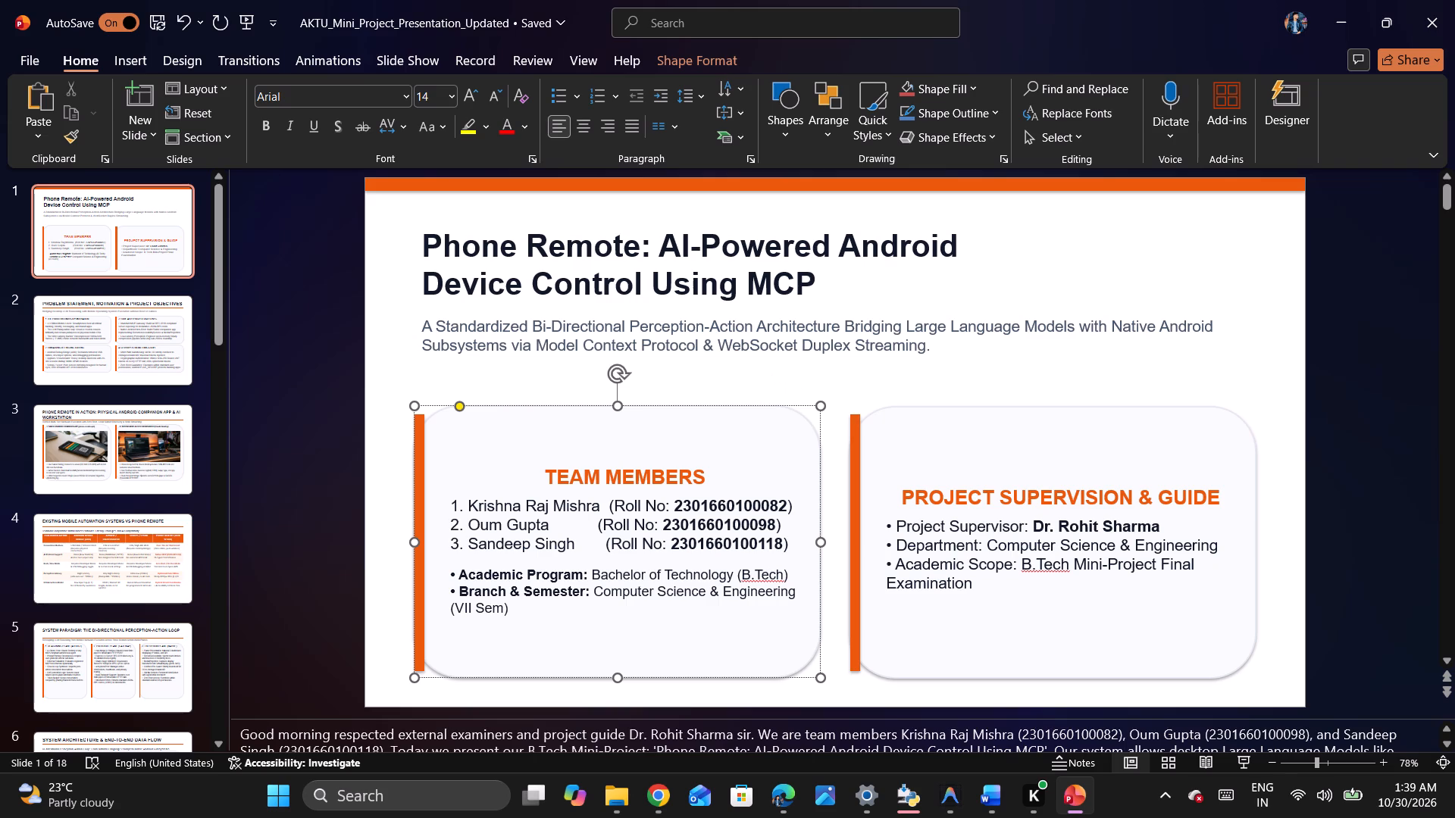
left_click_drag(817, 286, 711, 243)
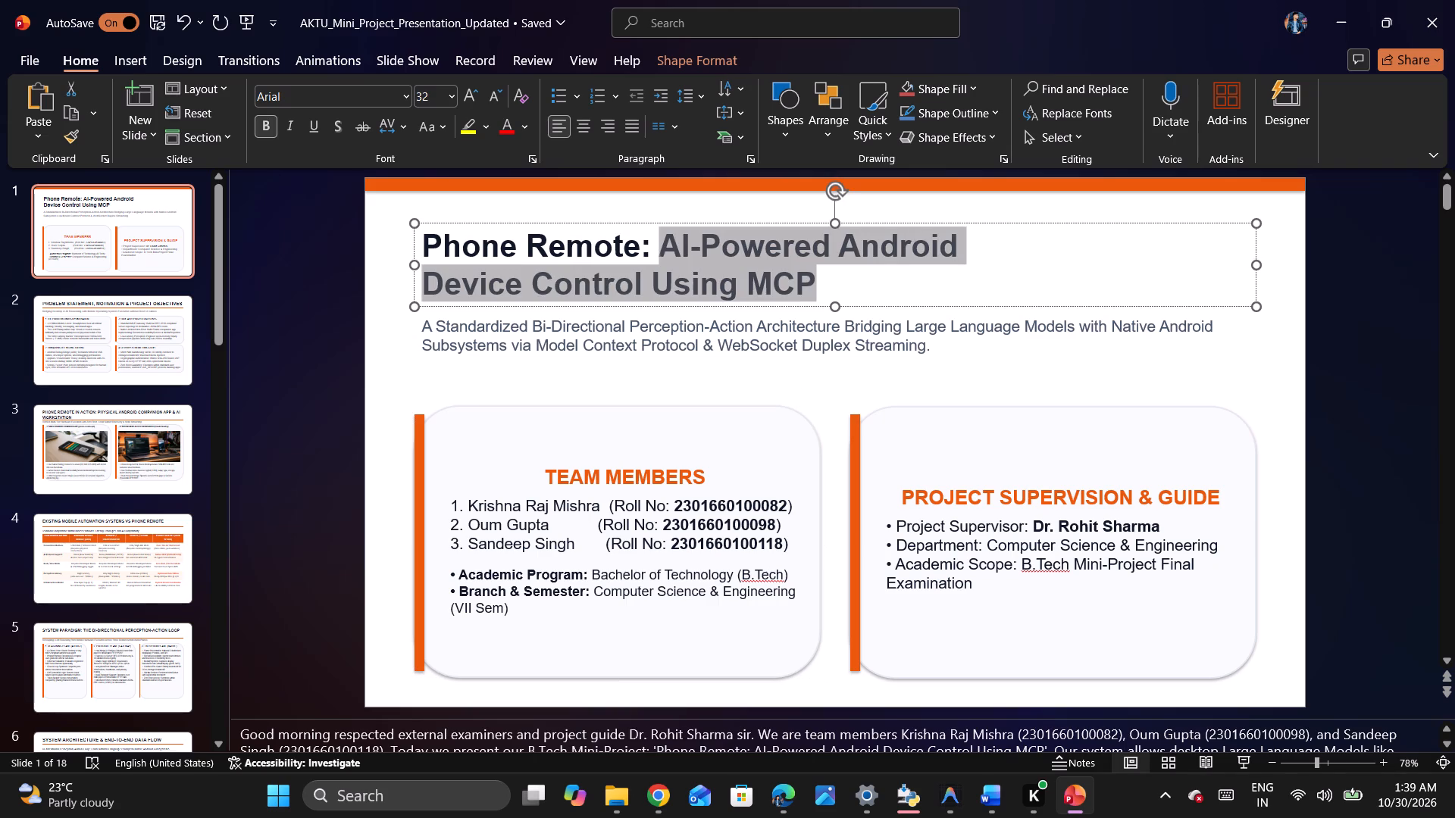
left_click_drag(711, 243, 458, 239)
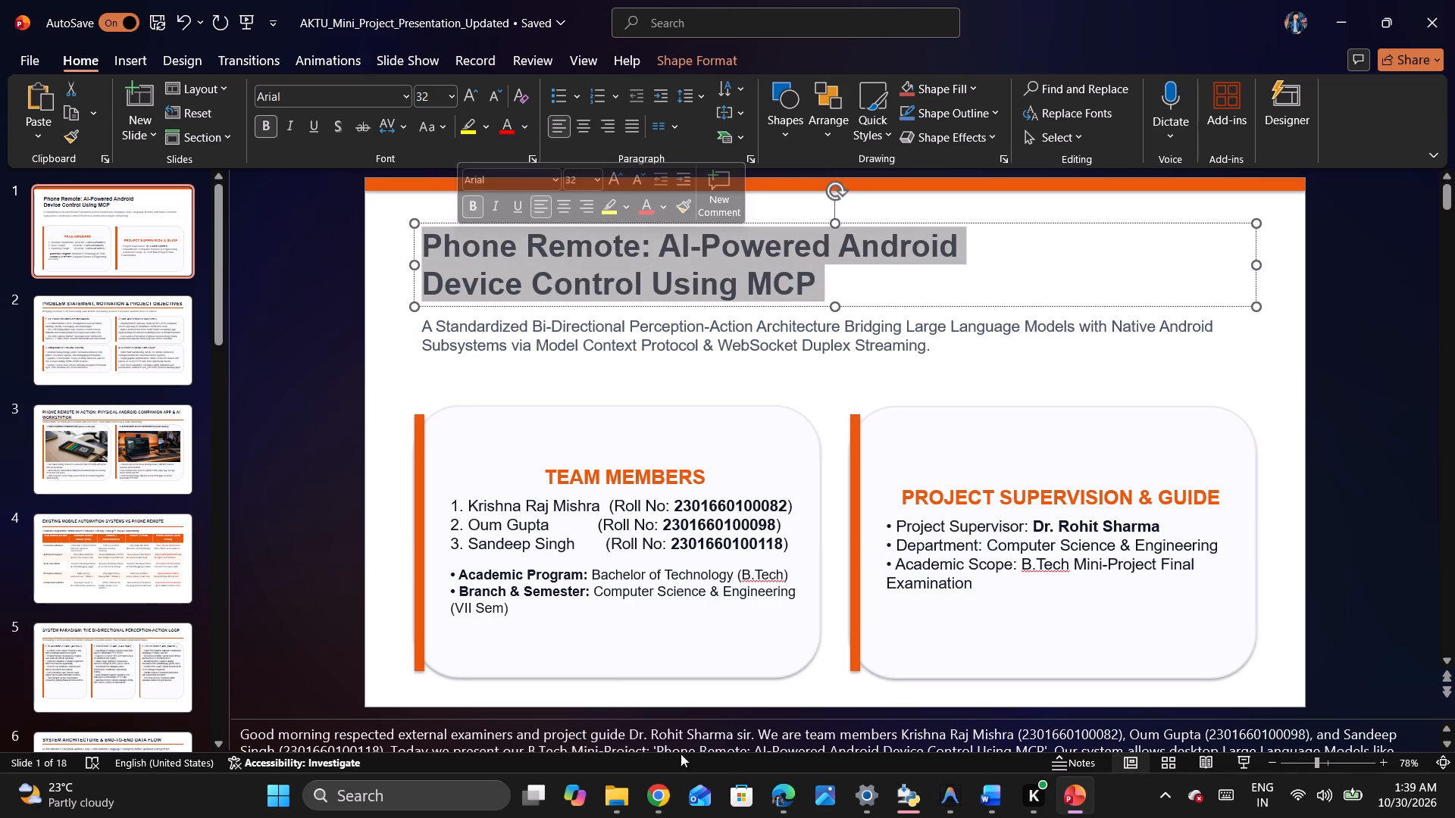
Switch to Chrome, search YouTube for "baaton ko teri hum bhula na sake" and play the first video result.
left_click(649, 798)
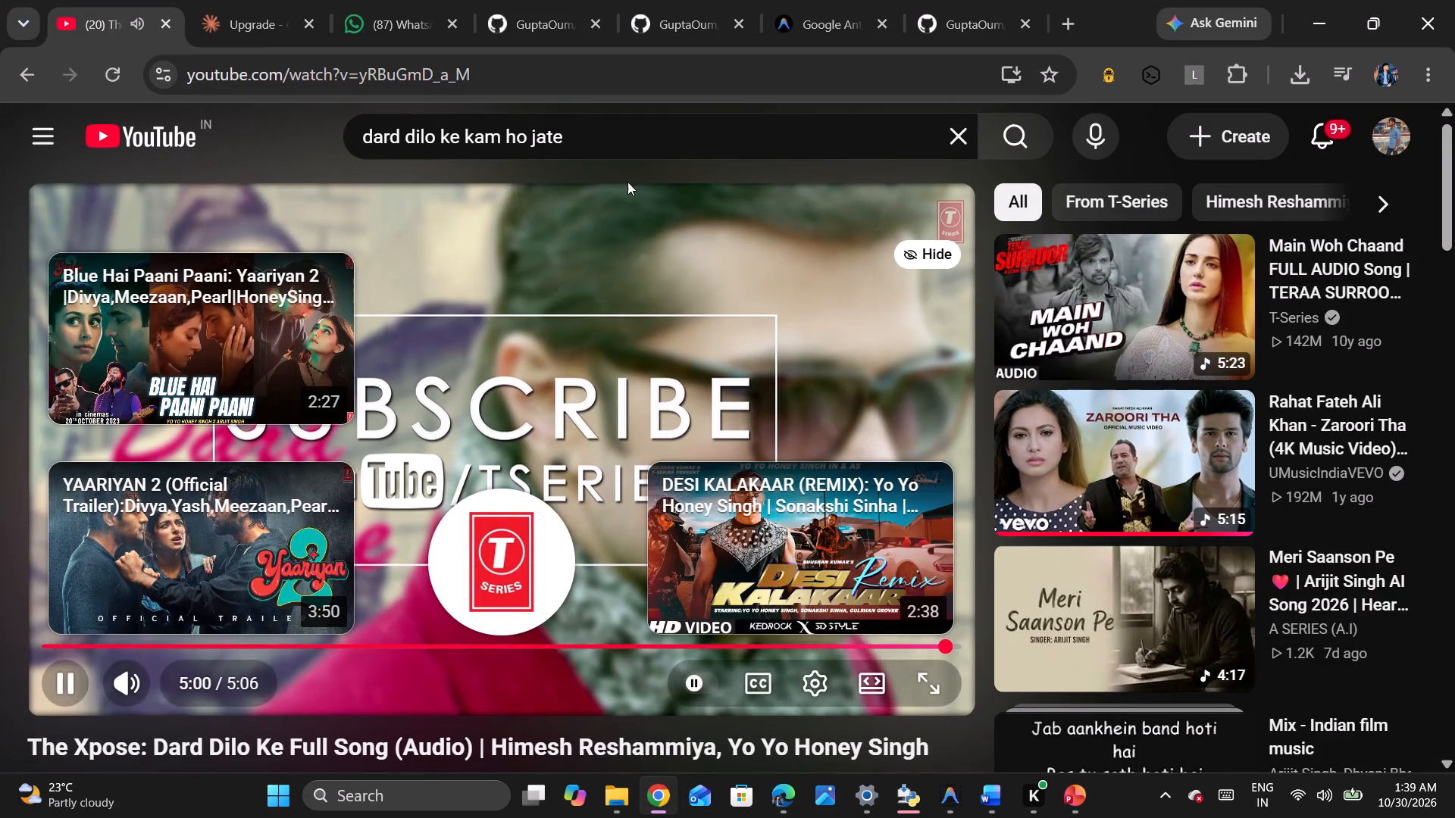
left_click(948, 155)
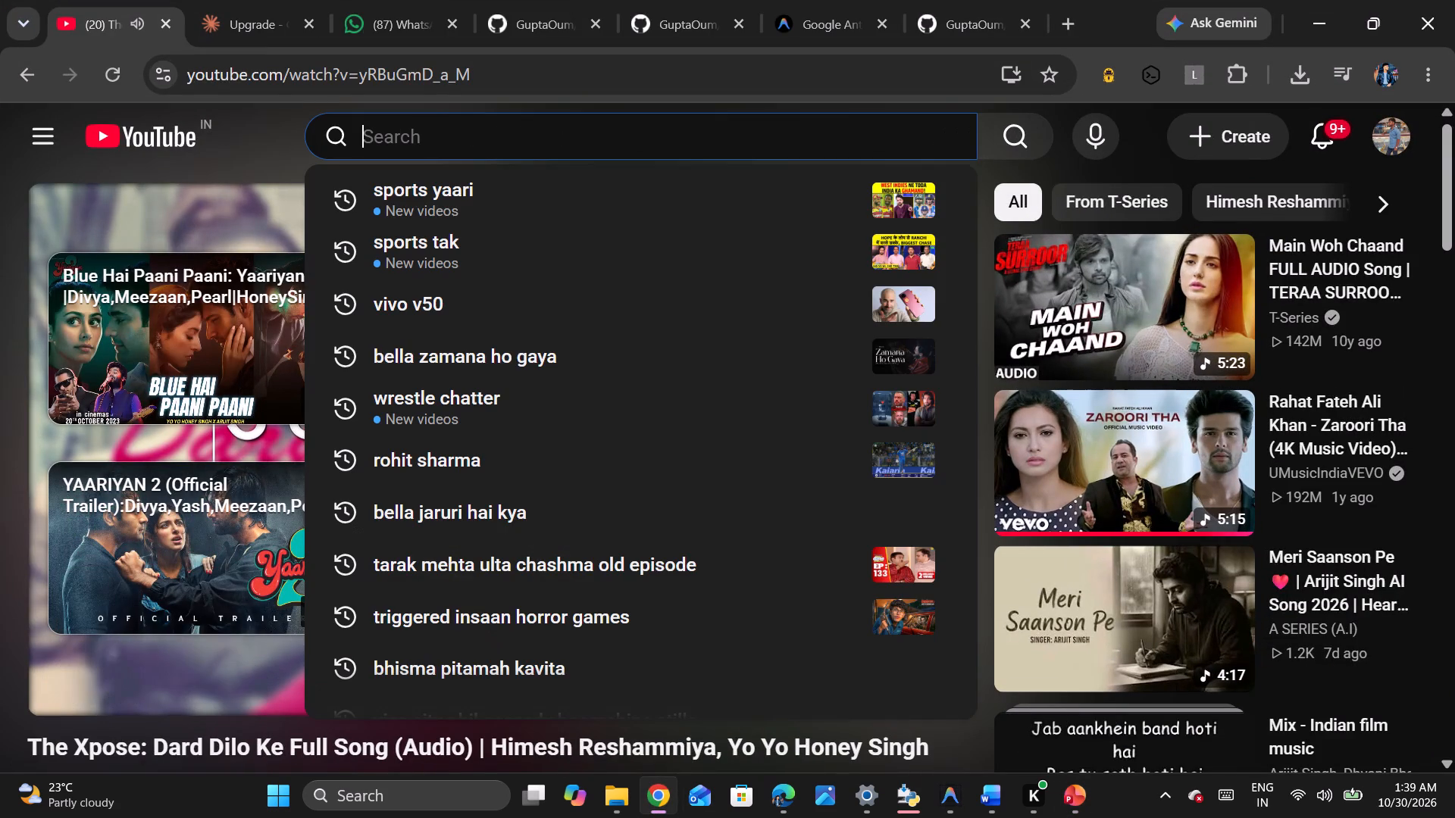
type("baato")
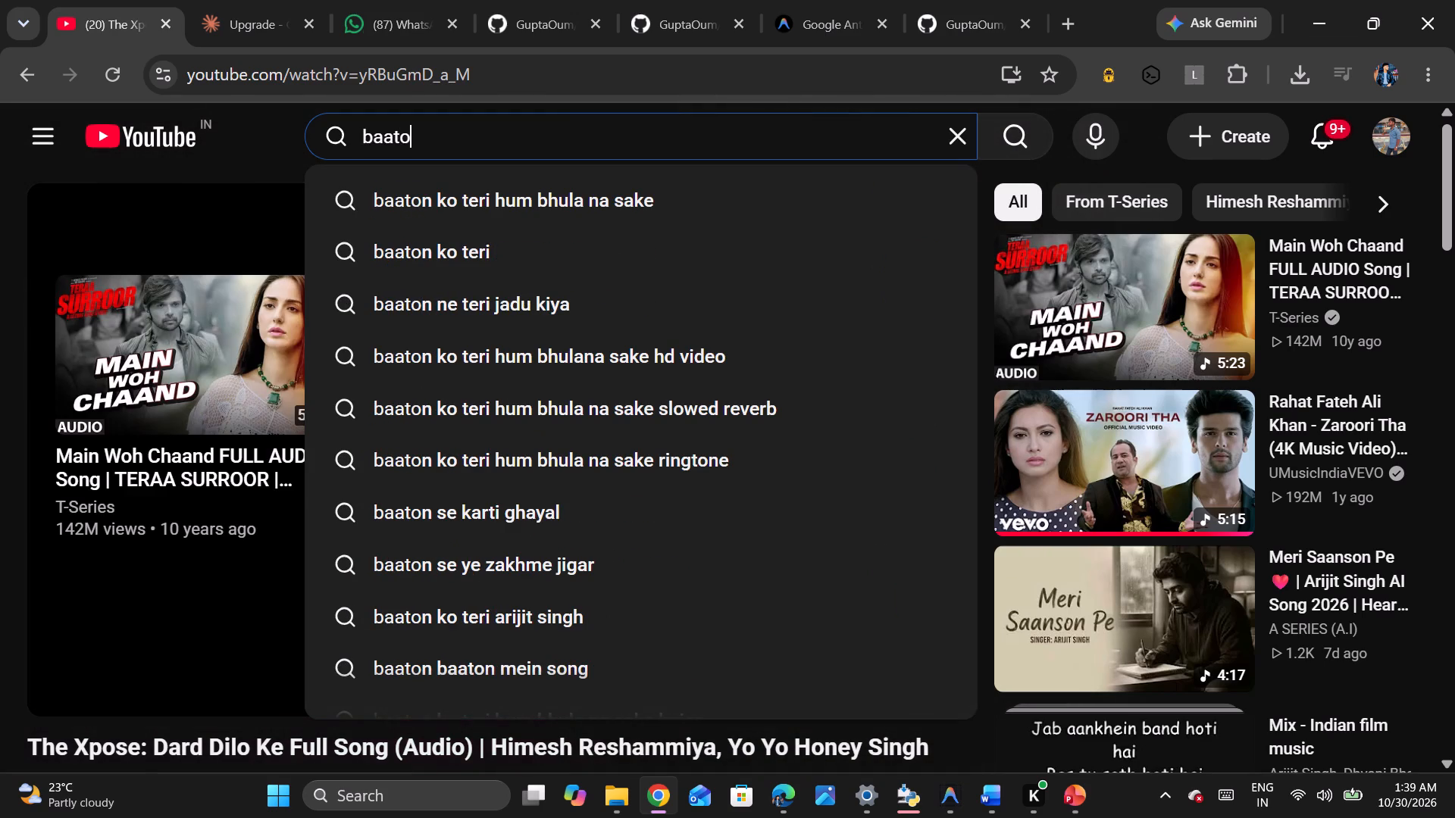
left_click(853, 217)
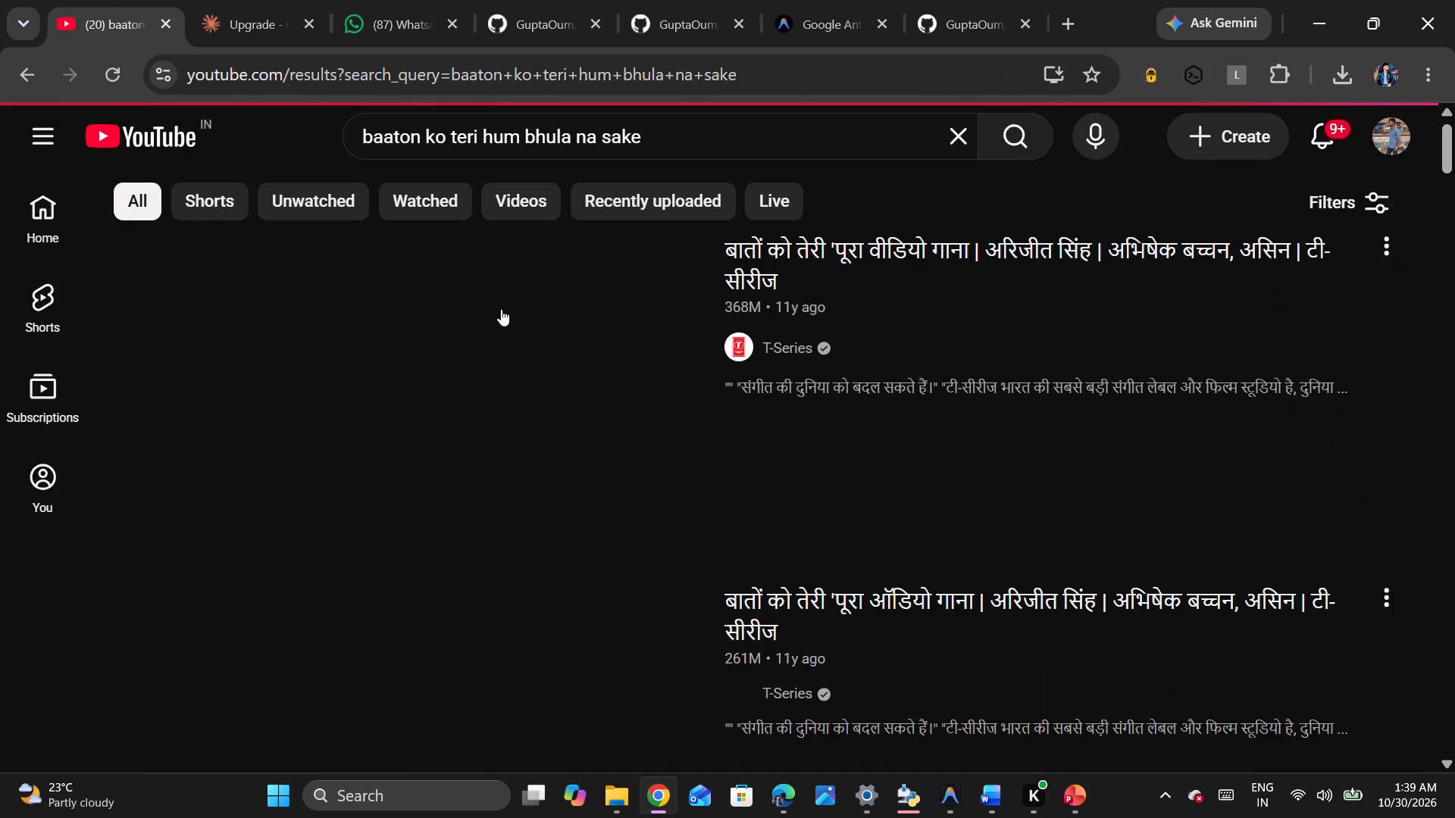
left_click(396, 361)
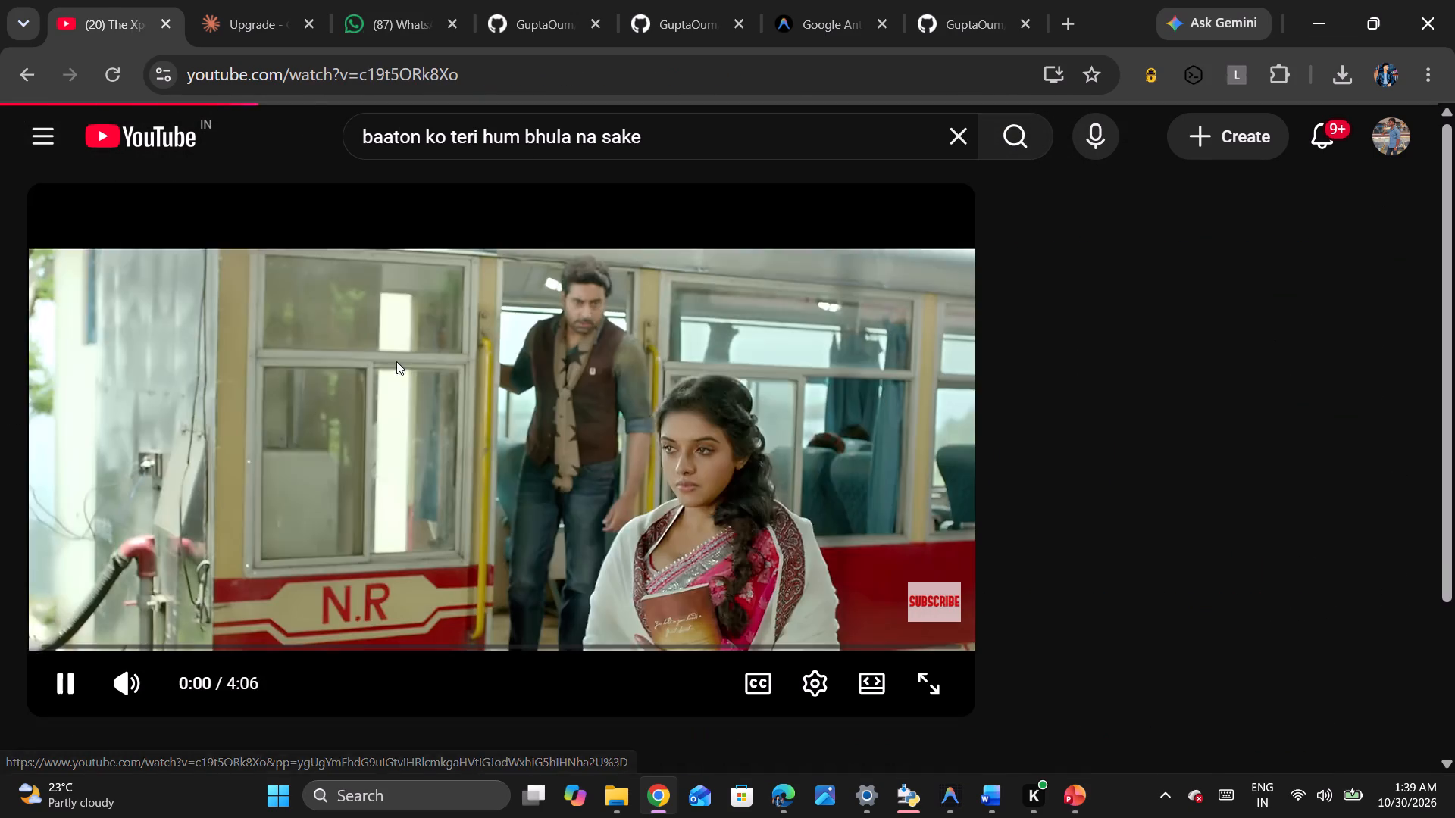
left_click(649, 790)
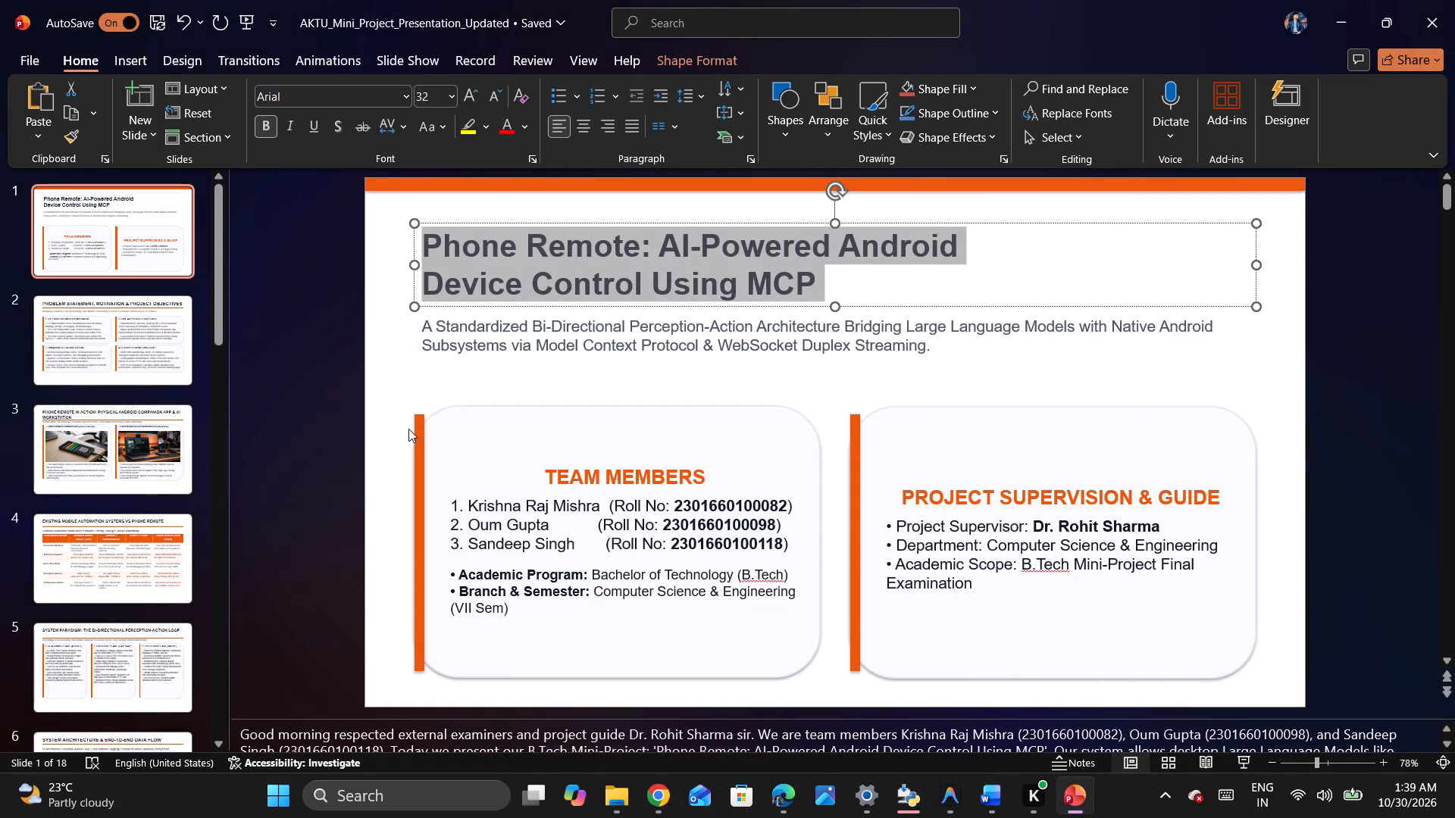
scroll(384, 395, "down", 1)
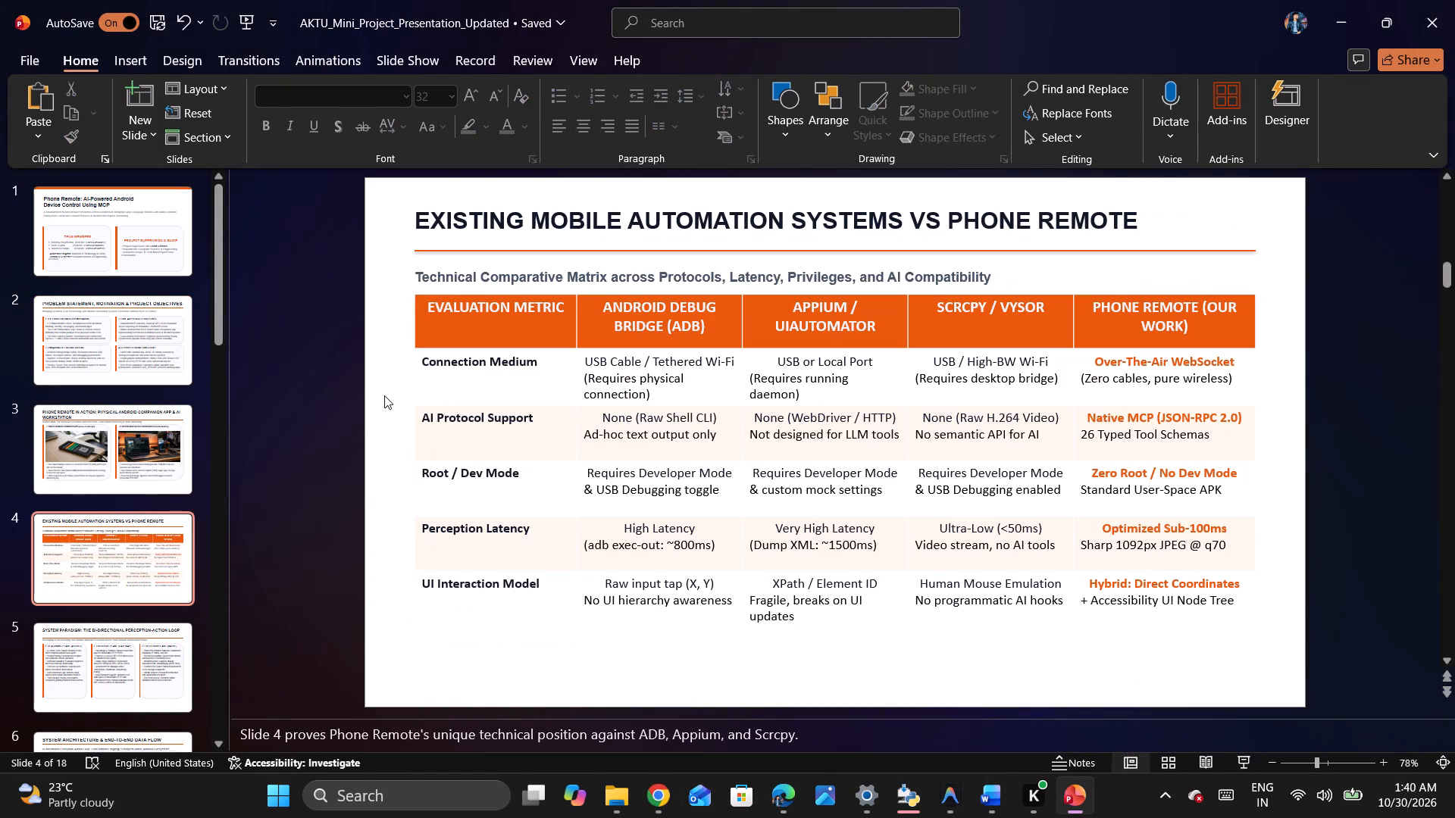
scroll(384, 395, "up", 4)
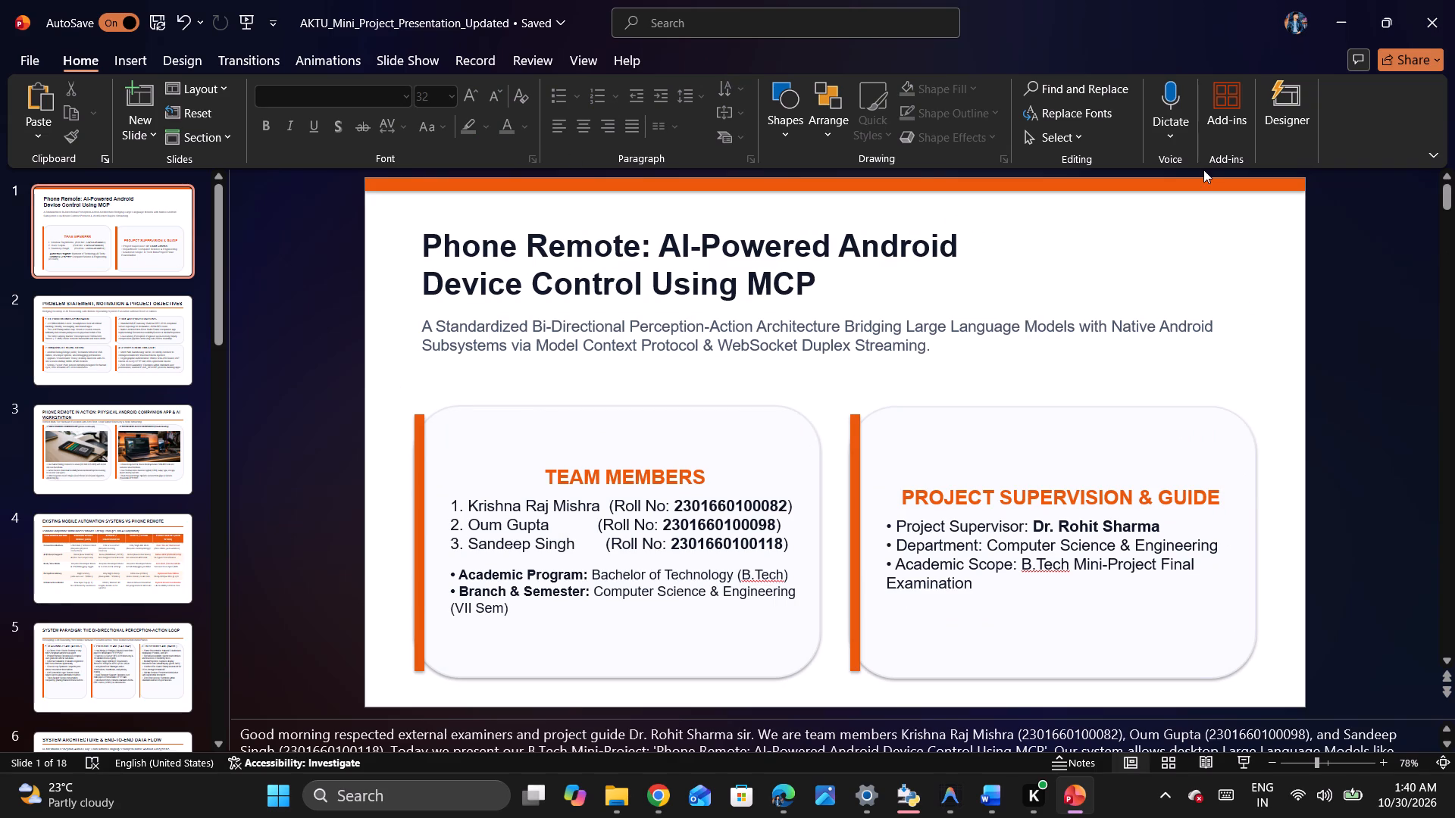
left_click(1429, 62)
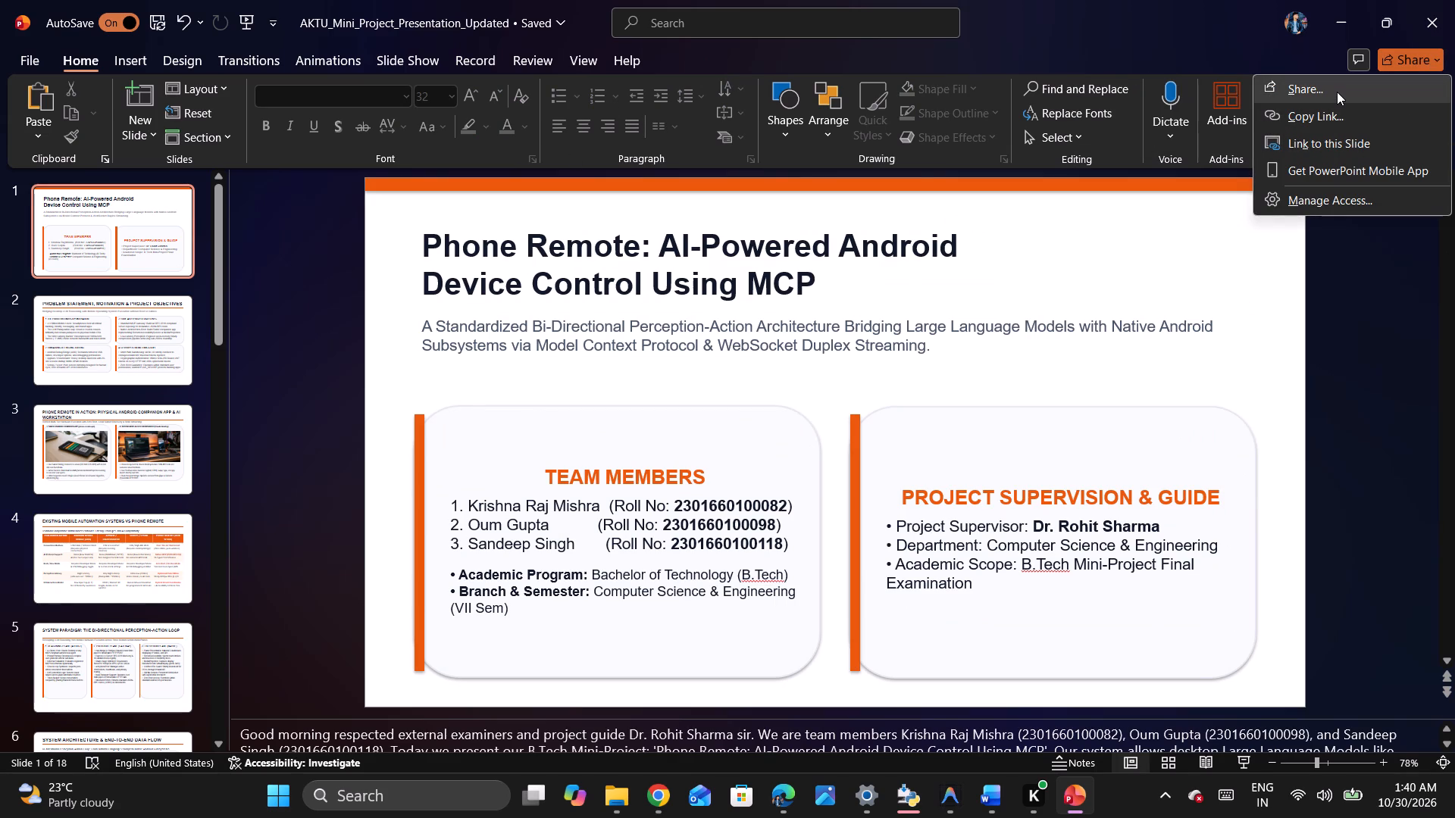
left_click(1337, 92)
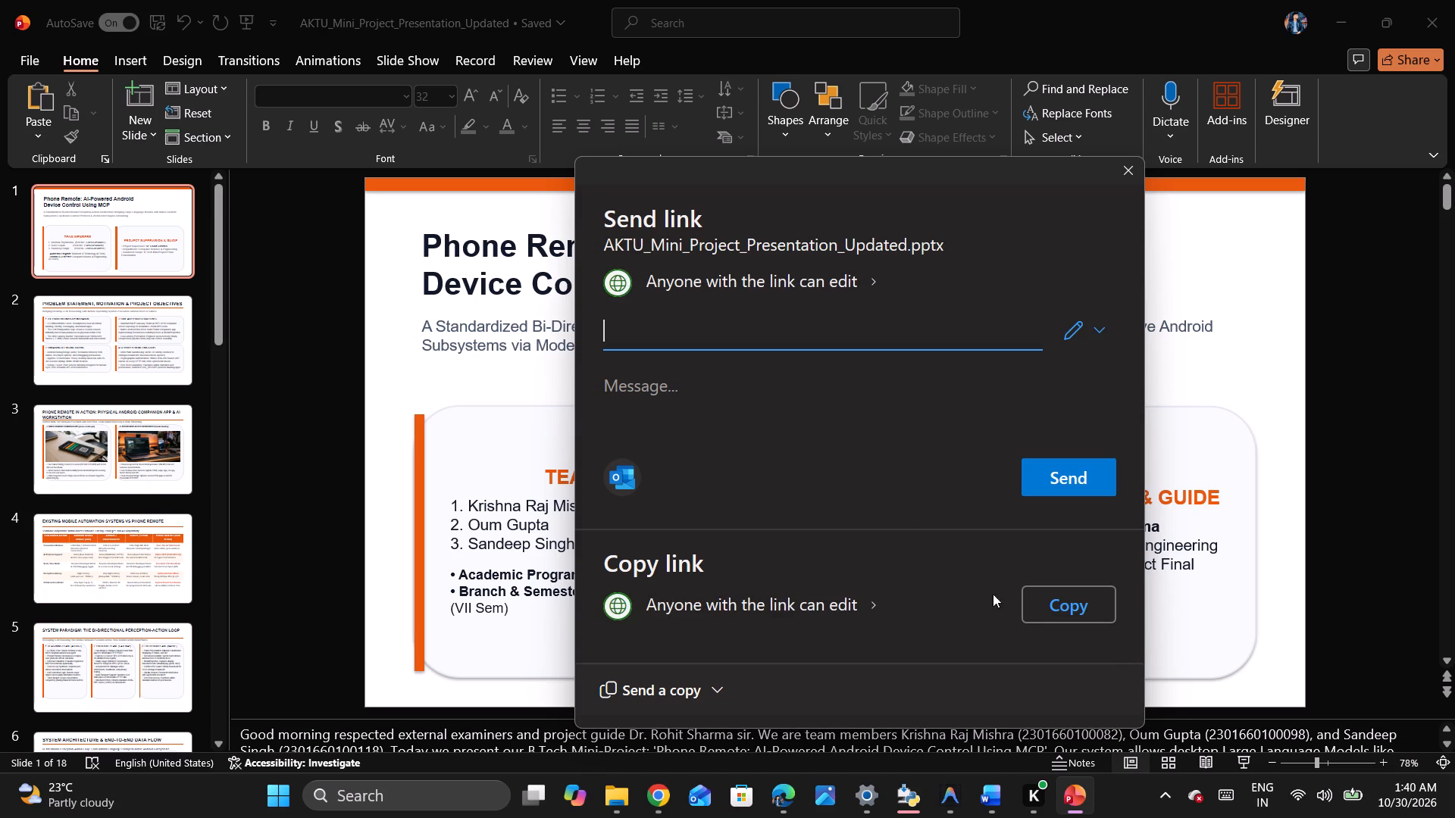
scroll(1038, 597, "down", 1)
left_click(1038, 597)
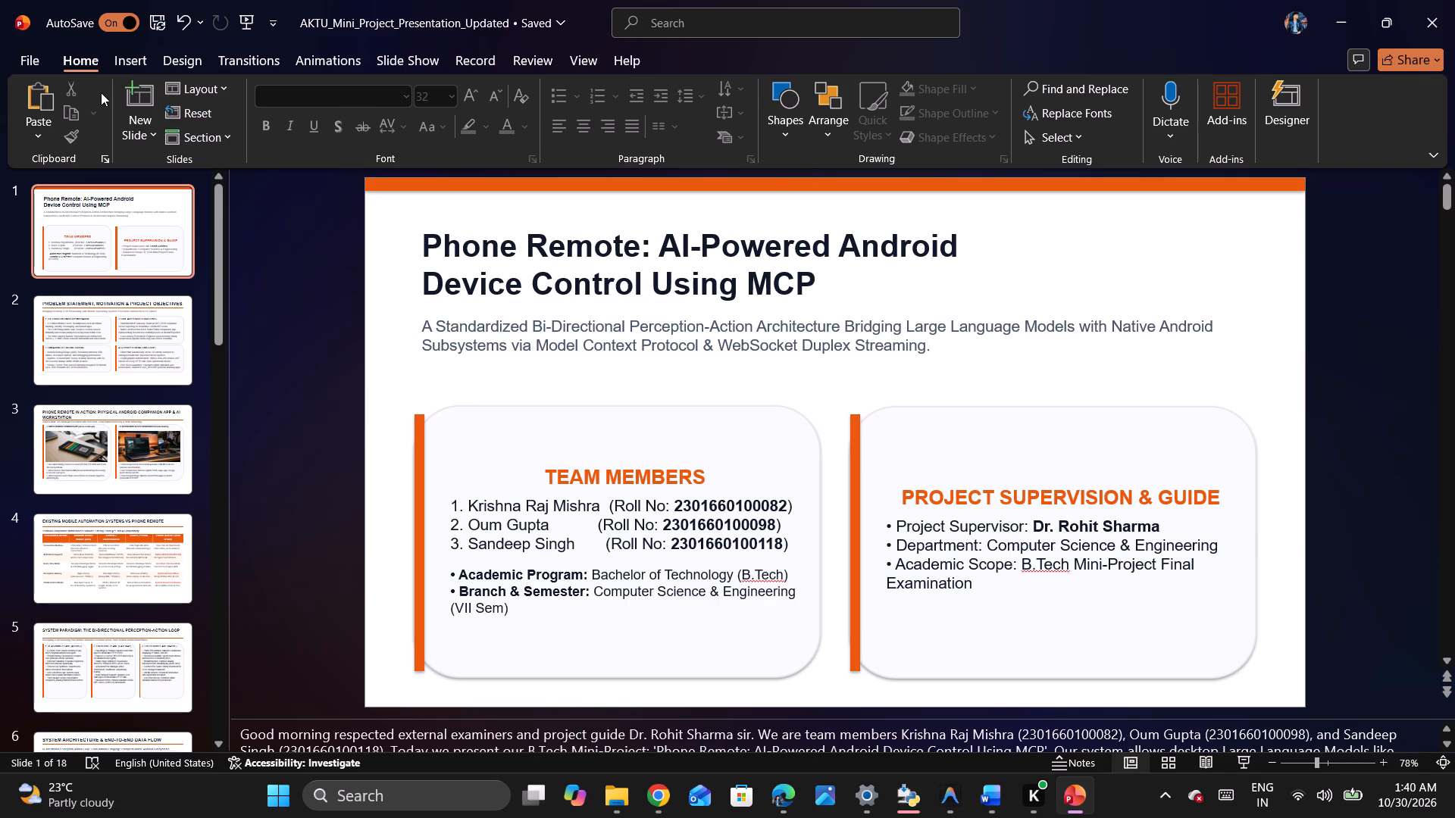
Save a copy of the presentation as mini_project_ppt_FINAL in the OneDrive Documents folder, in PowerPoint Presentation (*.pptx) format.
left_click(34, 60)
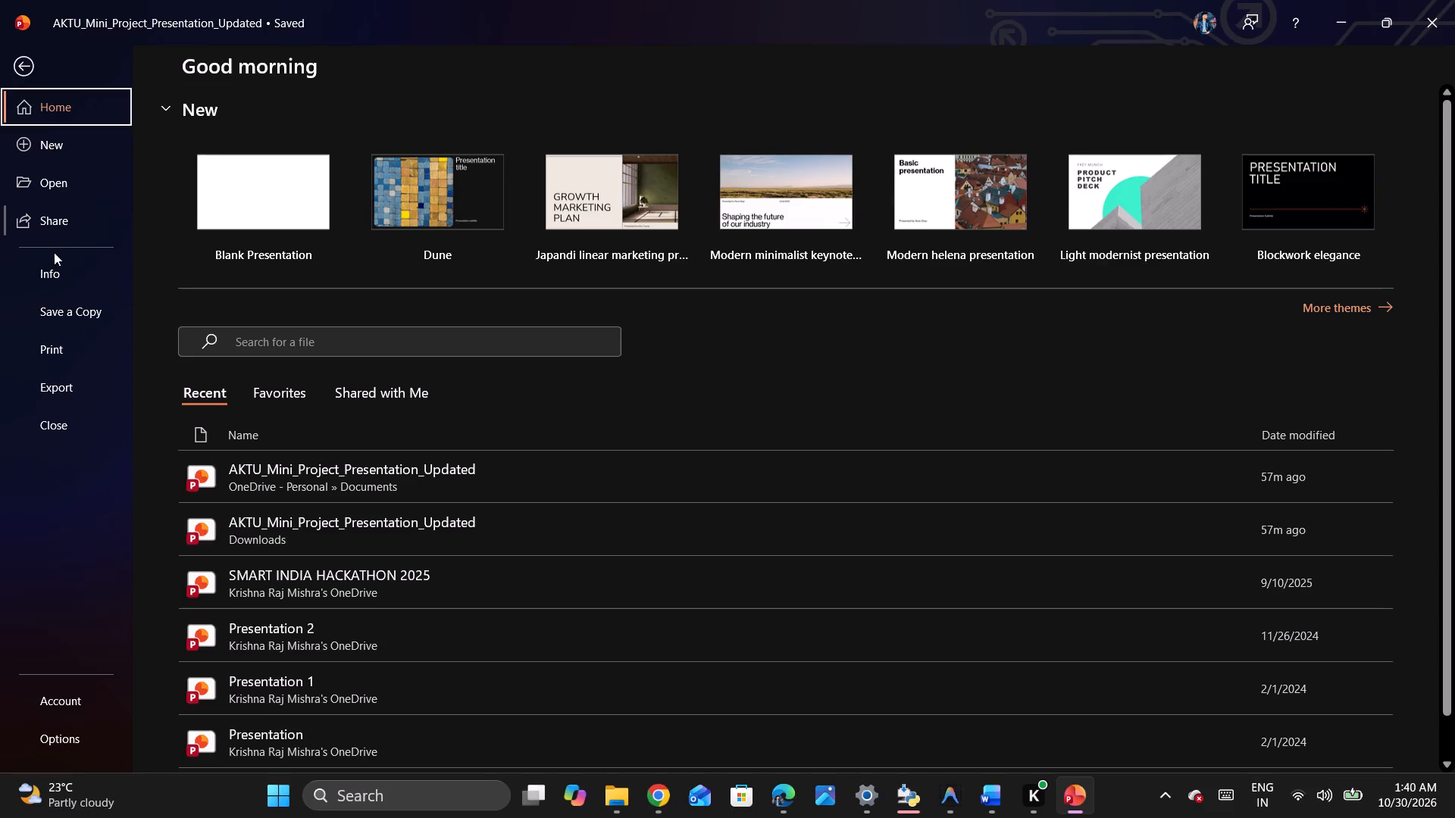
left_click(86, 311)
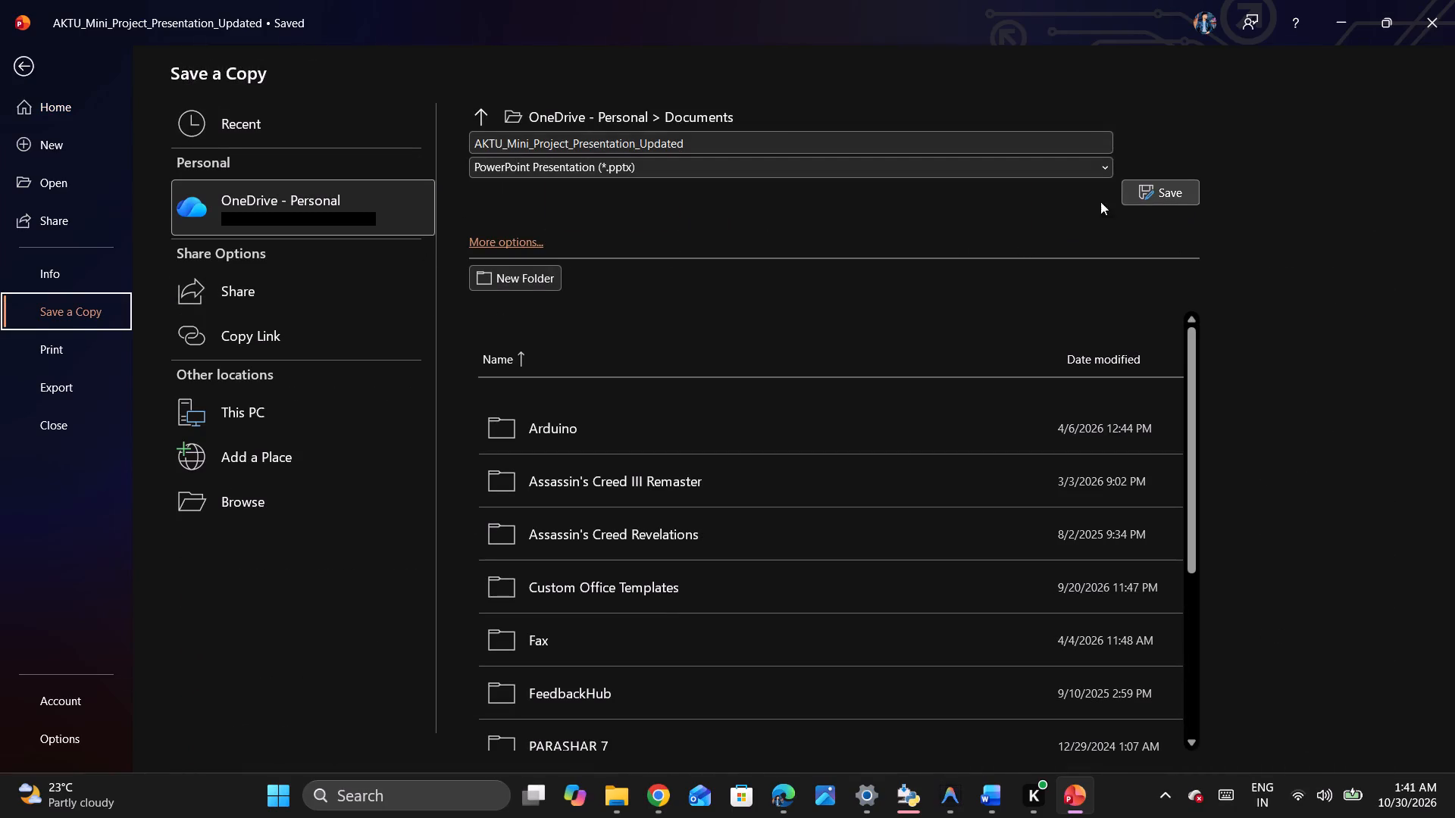
left_click(853, 144)
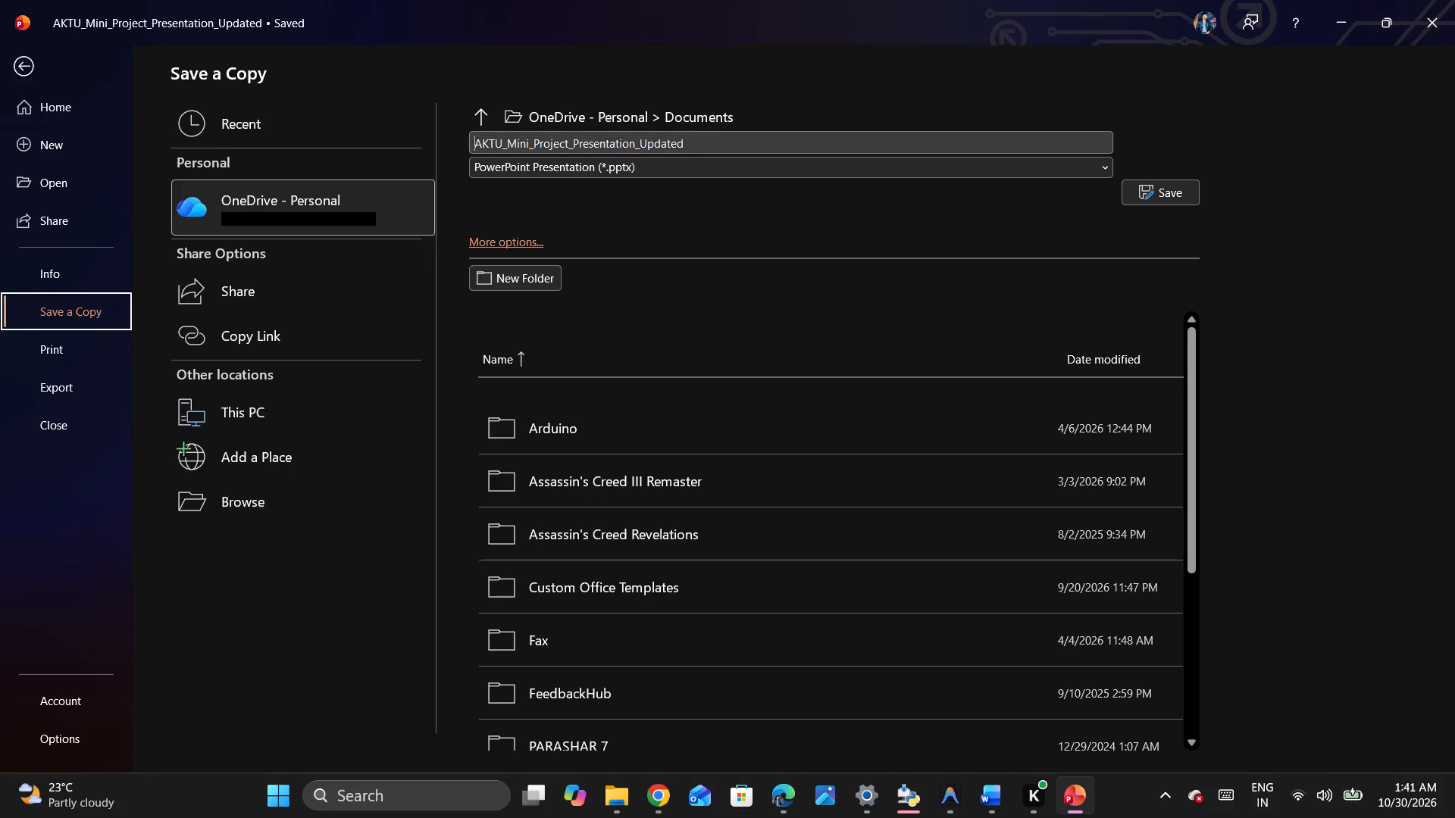
left_click(853, 144)
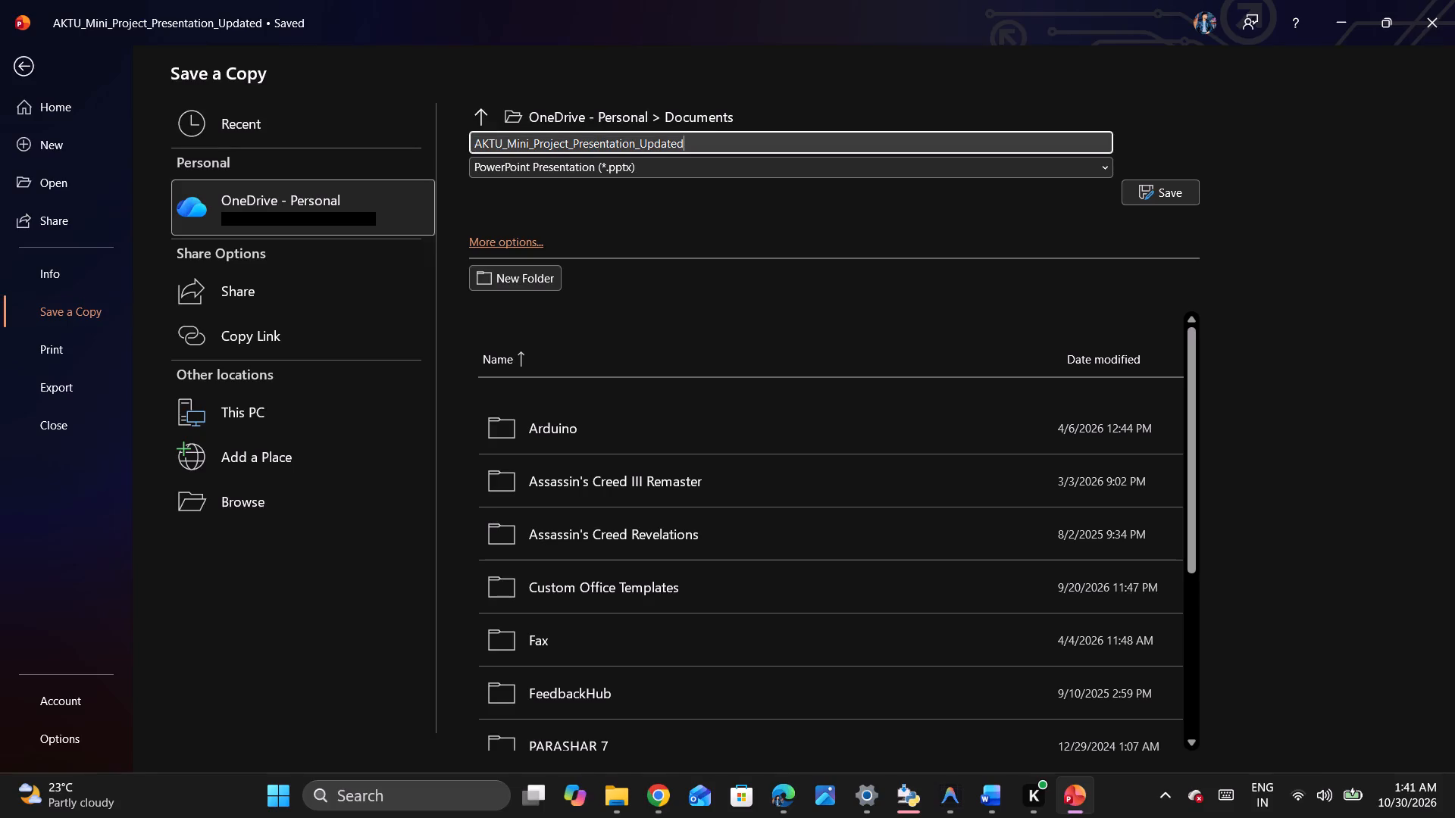
key("BackSpace")
key("BackSpace")
key("BackSpace")
key("BackSpace")
key("BackSpace")
key("BackSpace")
key("BackSpace")
key("BackSpace")
key("BackSpace")
key("BackSpace")
key("BackSpace")
key("BackSpace")
key("BackSpace")
key("BackSpace")
key("BackSpace")
key("BackSpace")
key("BackSpace")
key("BackSpace")
key("BackSpace")
key("BackSpace")
key("BackSpace")
key("BackSpace")
key("BackSpace")
key("BackSpace")
key("BackSpace")
key("BackSpace")
key("BackSpace")
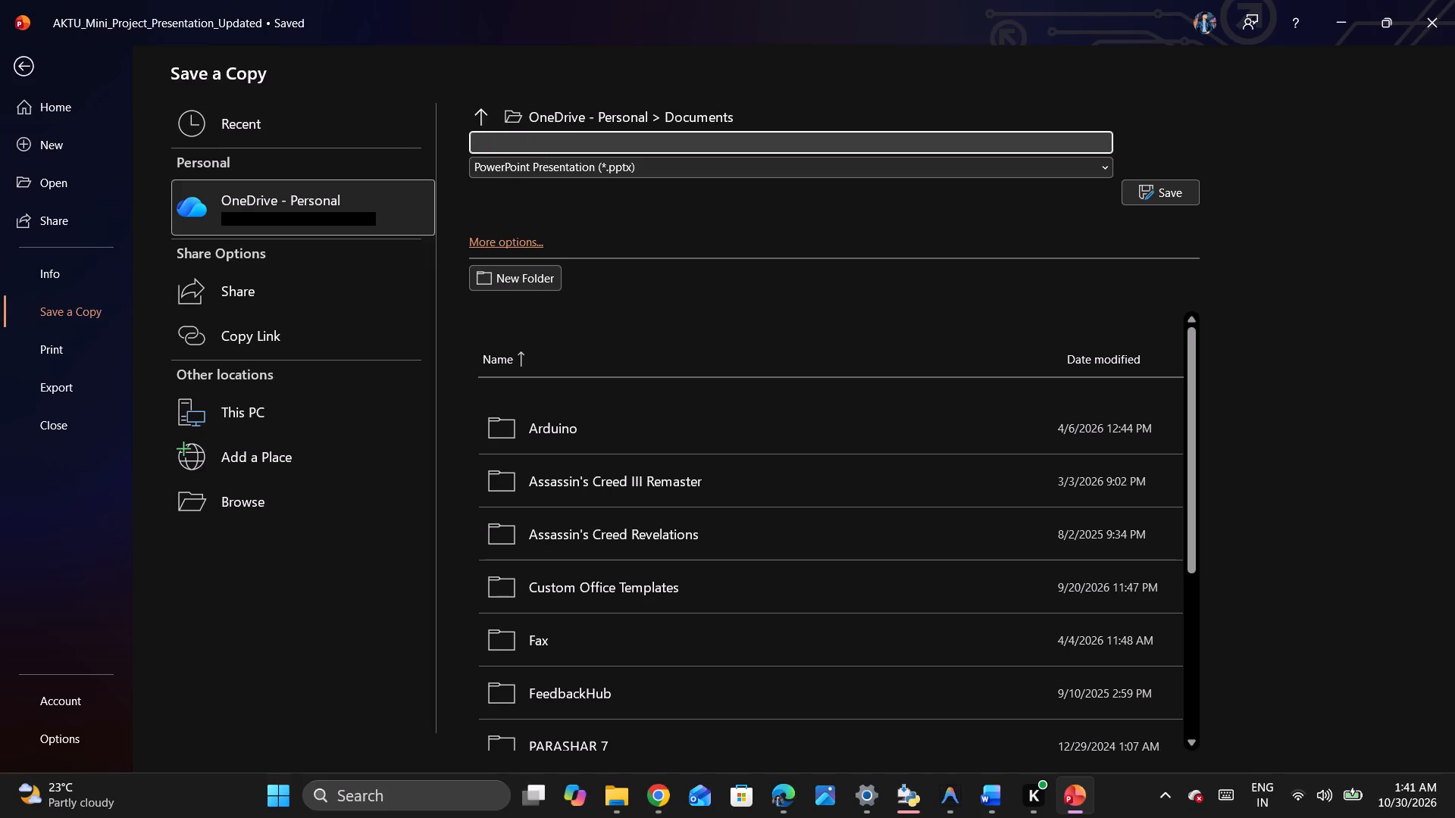
type("mii")
key("BackSpace")
key("n")
key("i")
key("shift+underscore")
type("project")
key("shift+underscore")
type("ppt")
type("_FIn")
key("BackSpace")
key("shift+n")
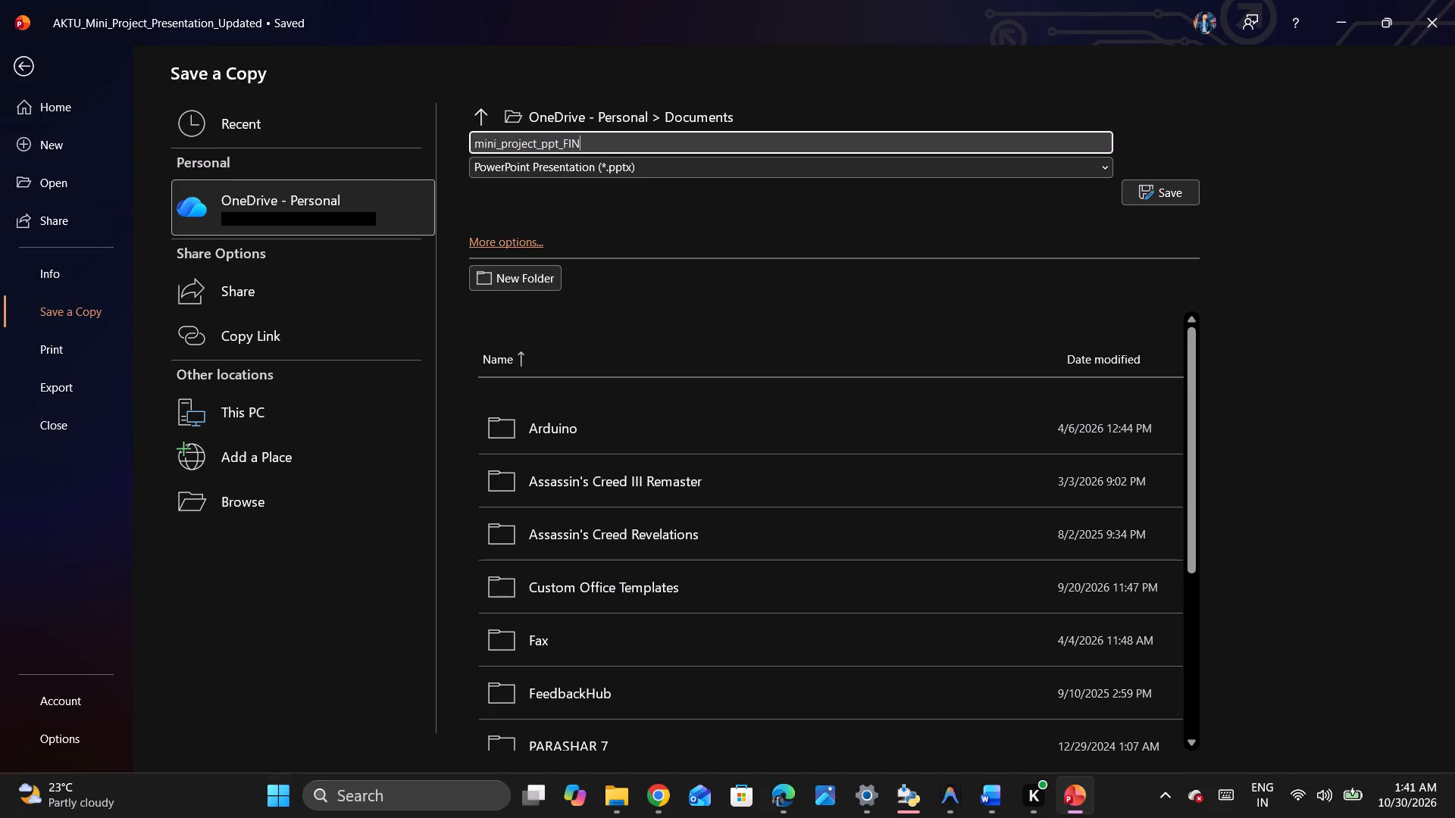
key("shift+a")
key("shift+l")
left_click(1150, 193)
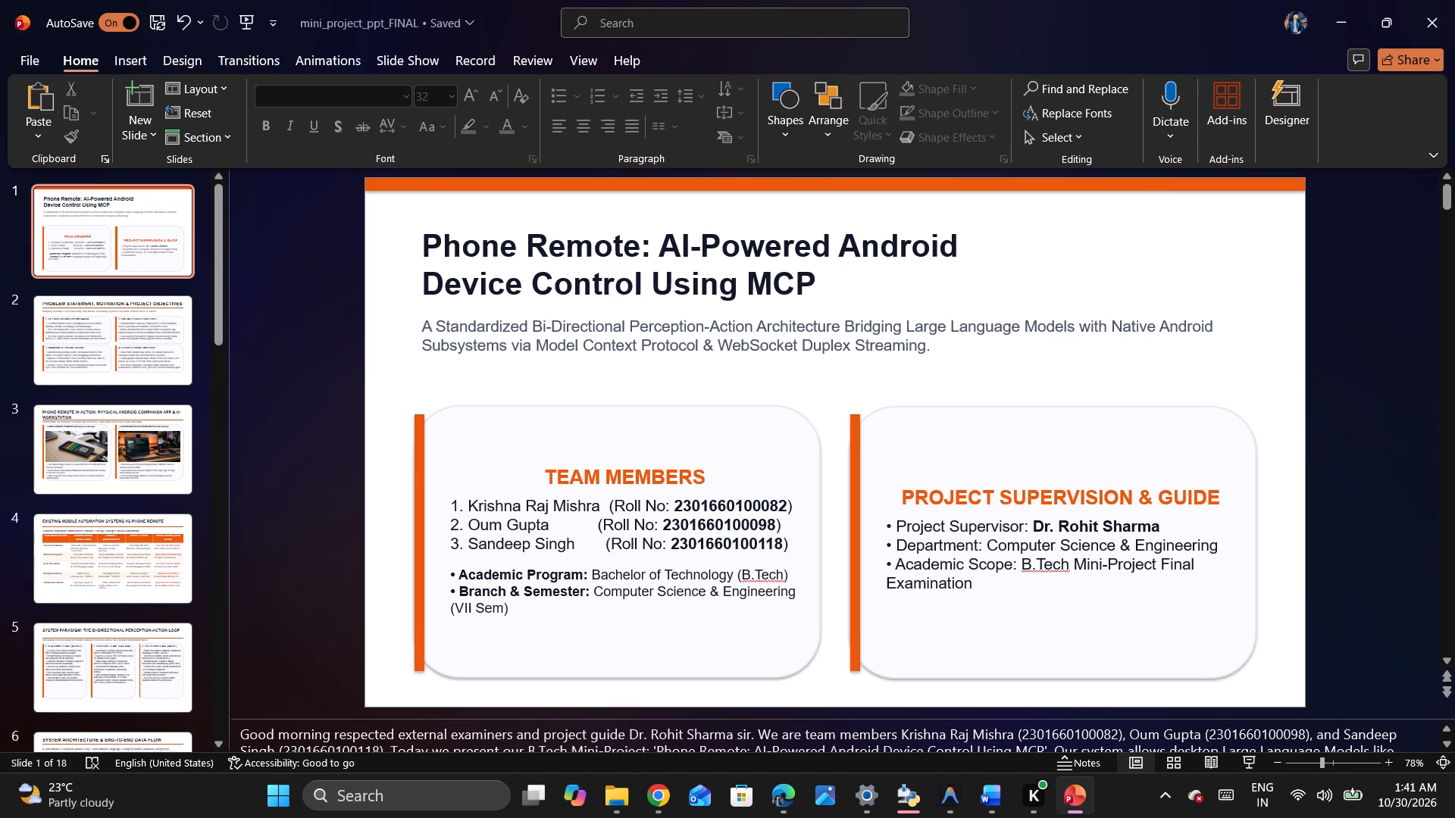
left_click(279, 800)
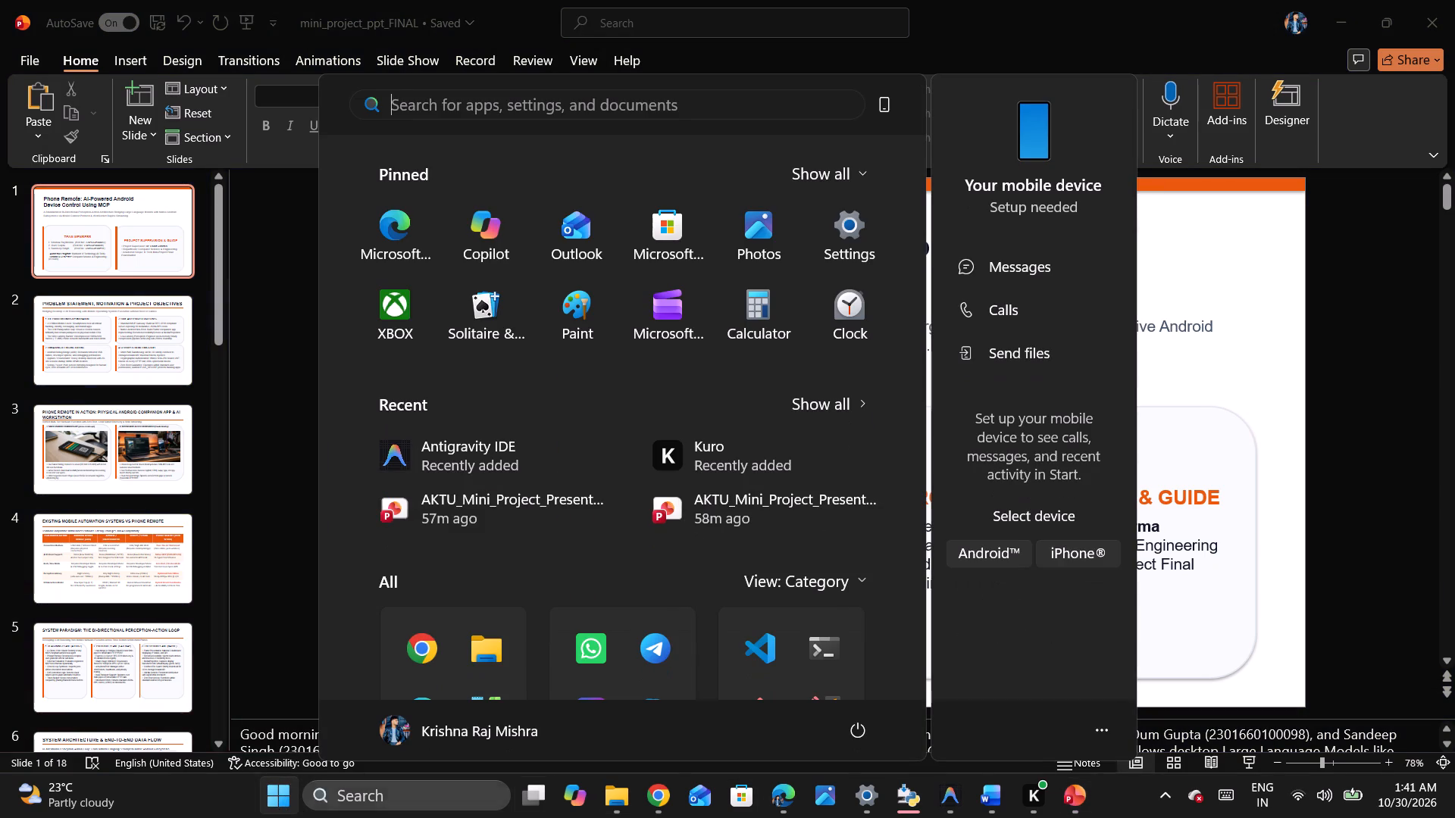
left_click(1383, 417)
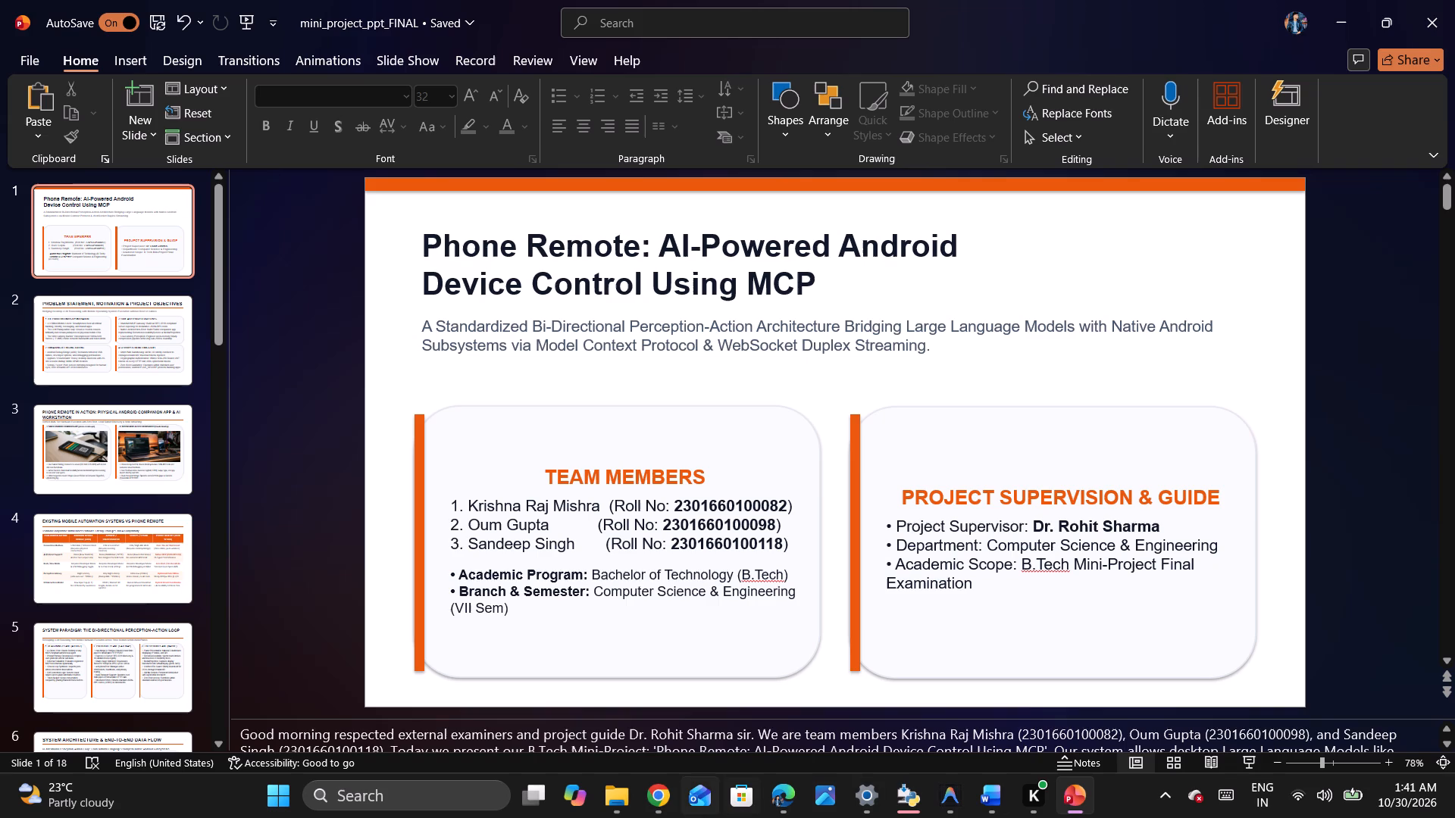
Switch to File Explorer and look through the Downloads folder for the saved presentation copy.
left_click(619, 800)
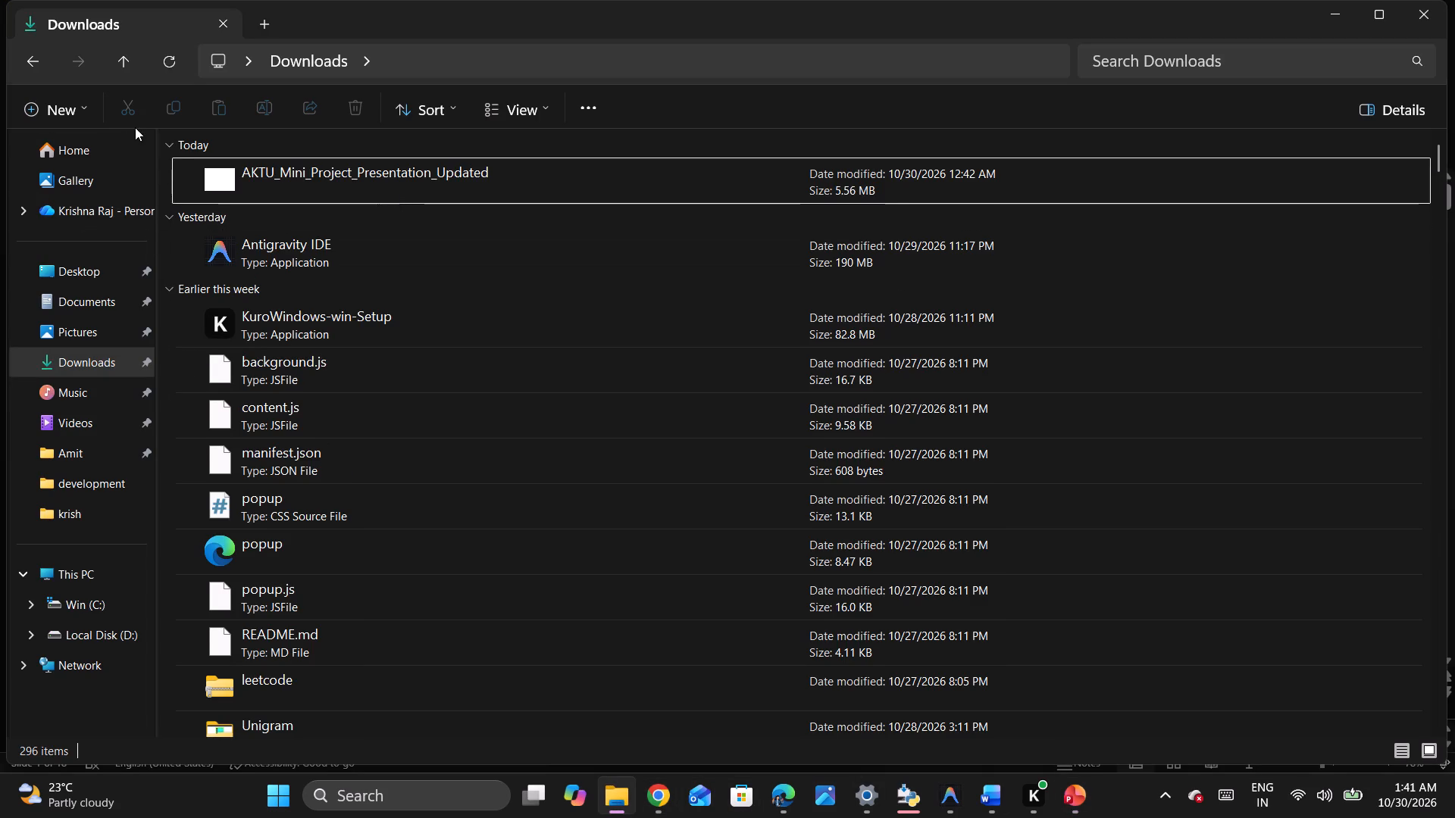
left_click(173, 73)
scroll(283, 264, "up", 1)
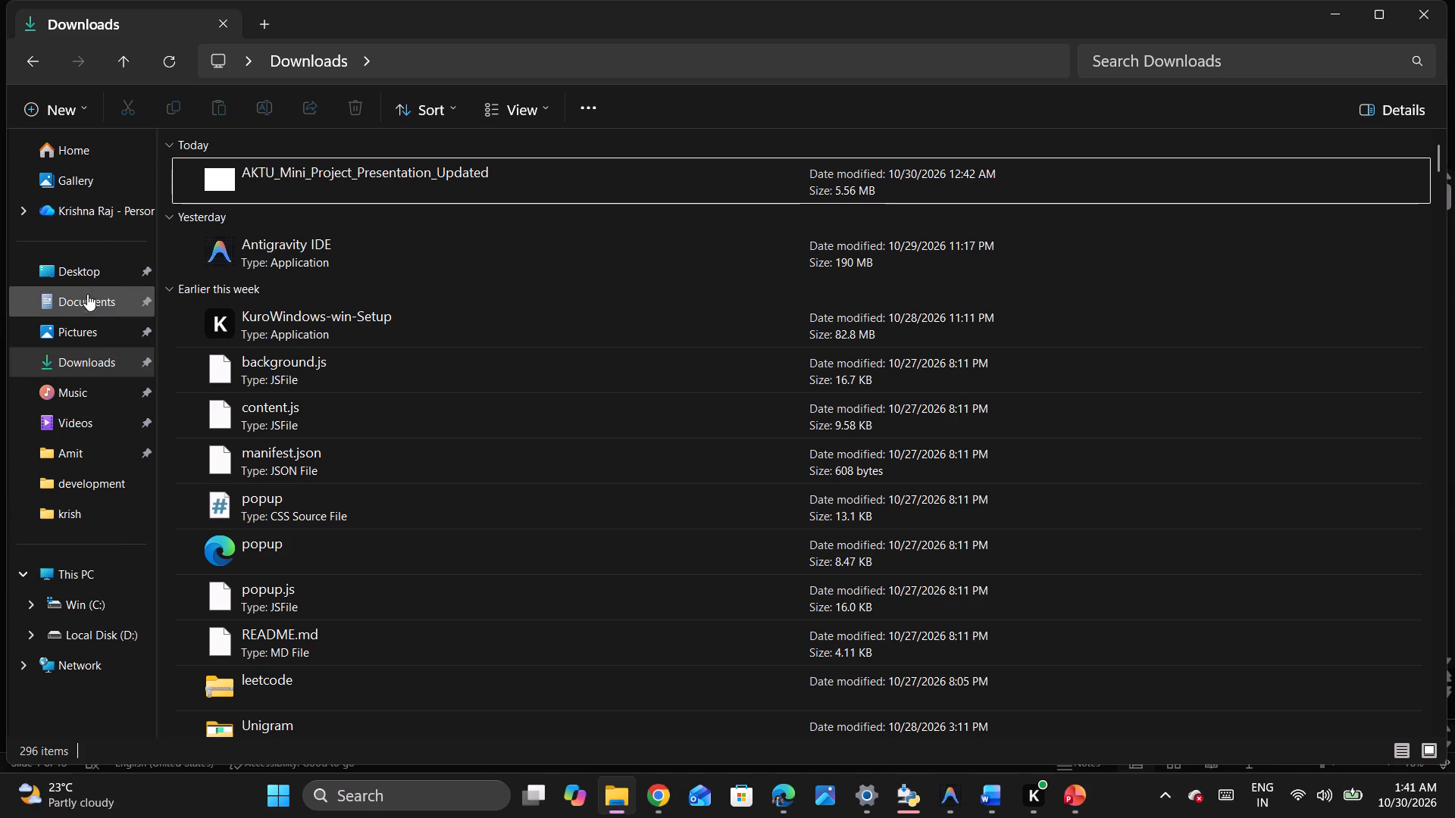
left_click(95, 354)
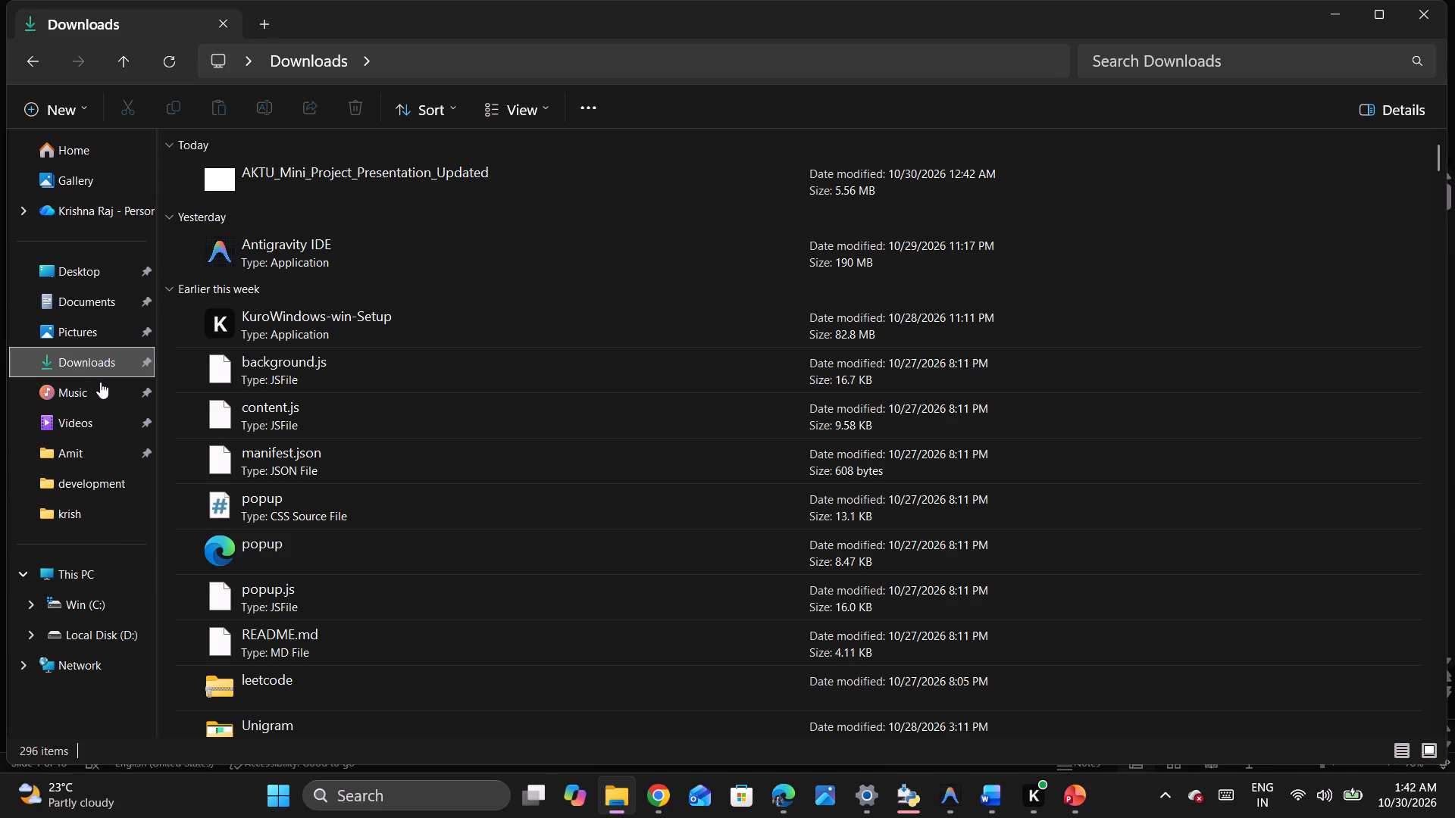
Check the Downloads folder and the personal OneDrive folder for the saved presentation copy.
left_click(100, 392)
left_click(95, 364)
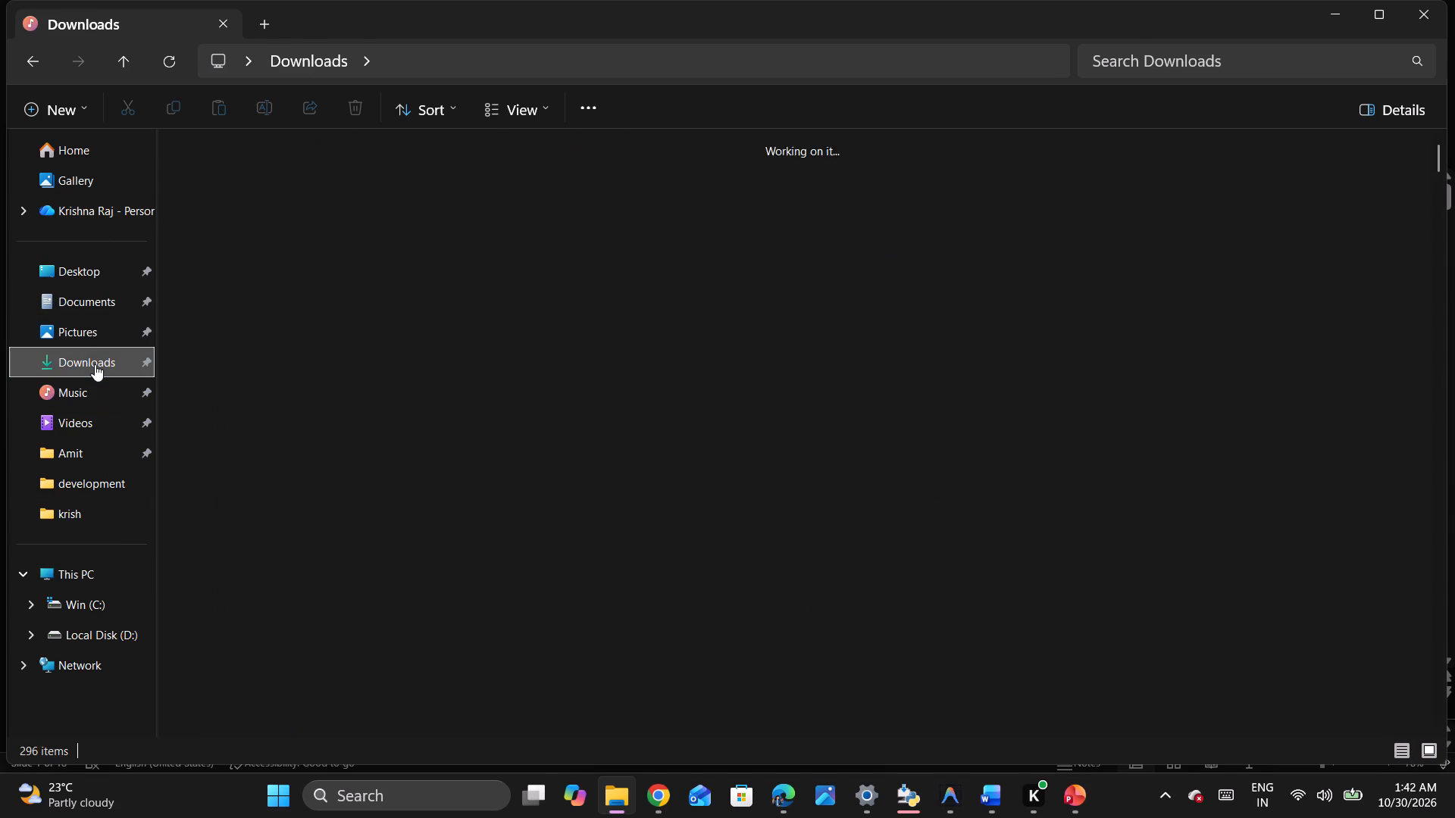
scroll(242, 266, "up", 1)
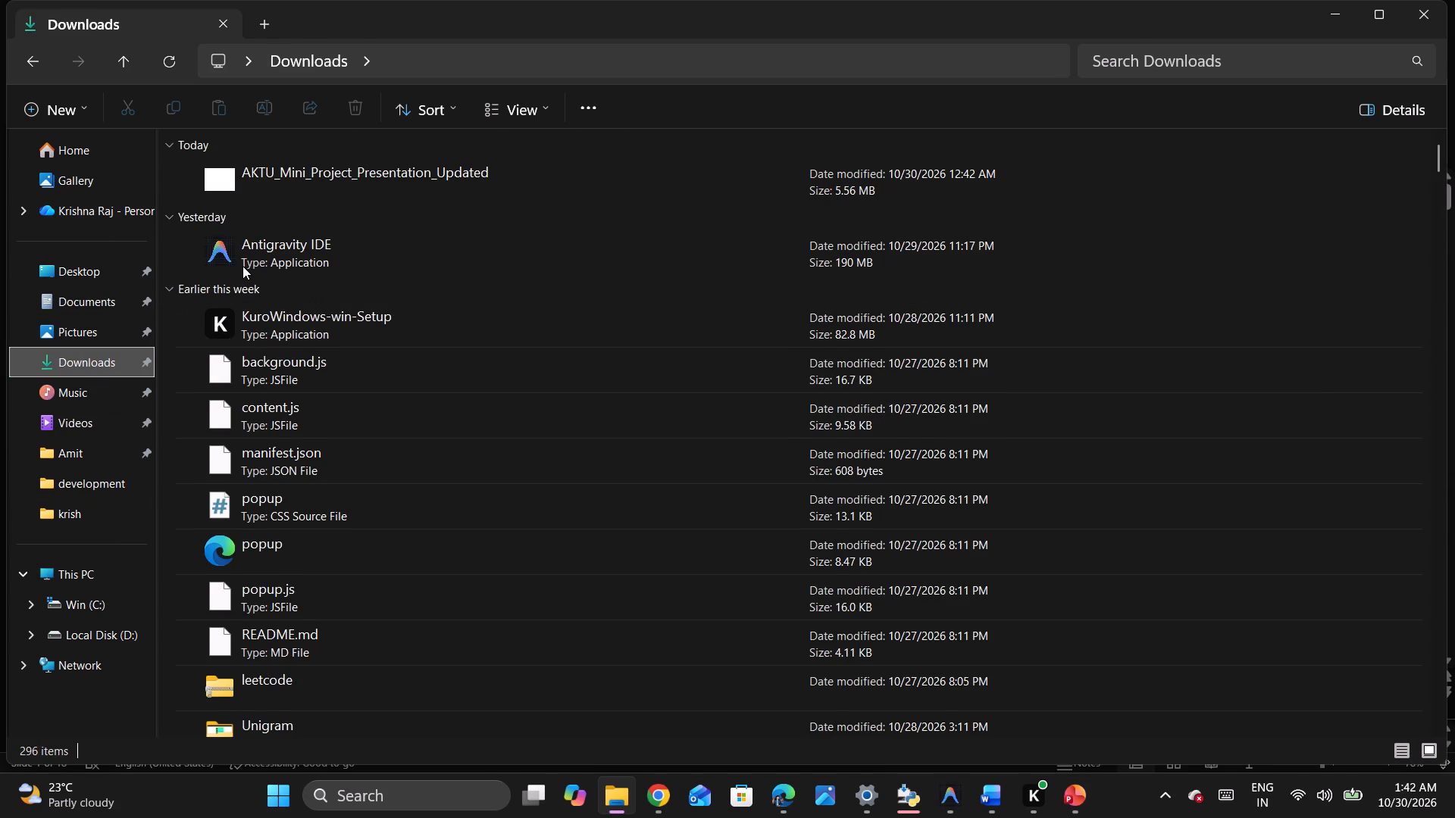
scroll(242, 266, "up", 1)
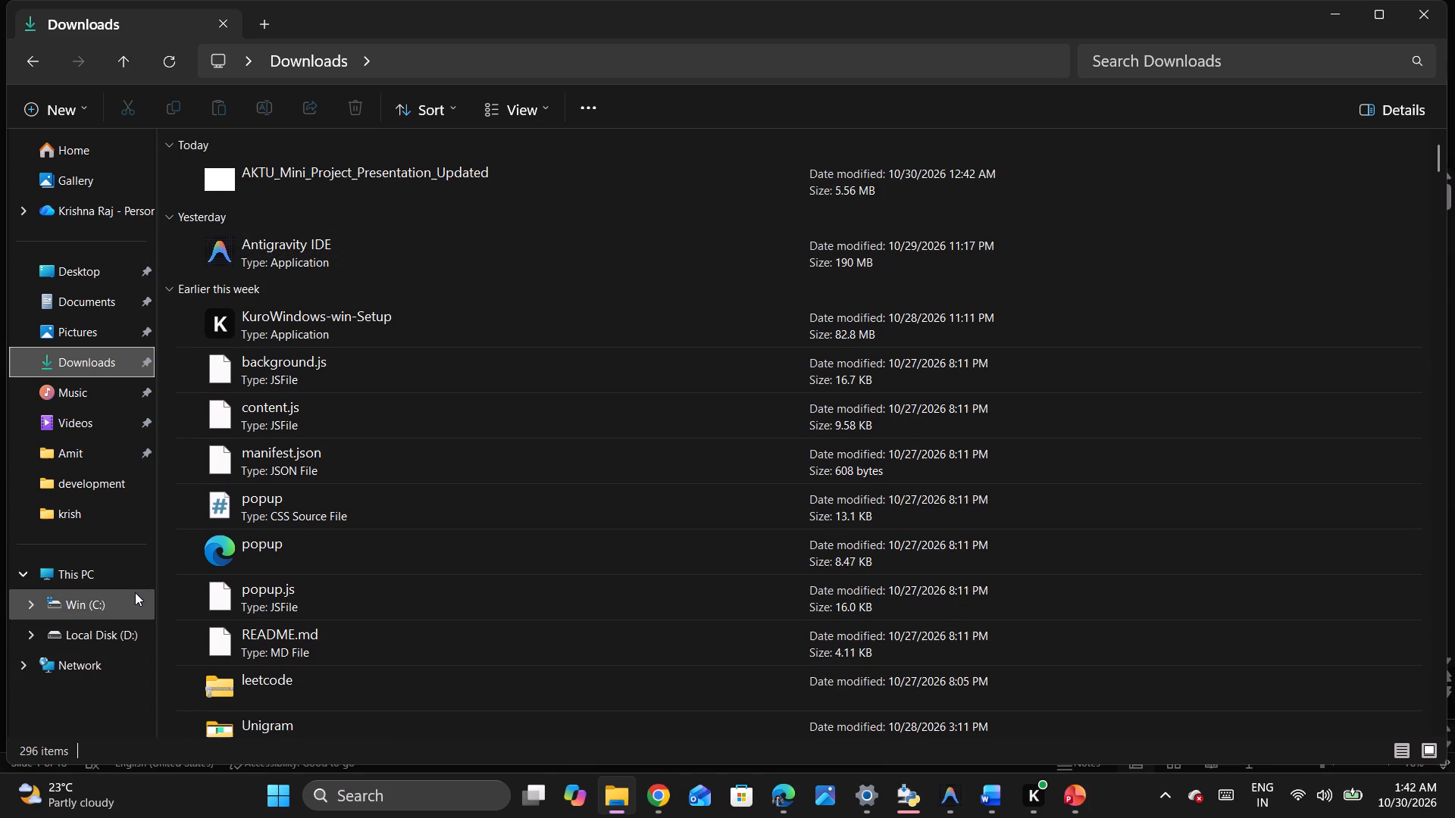
left_click(86, 212)
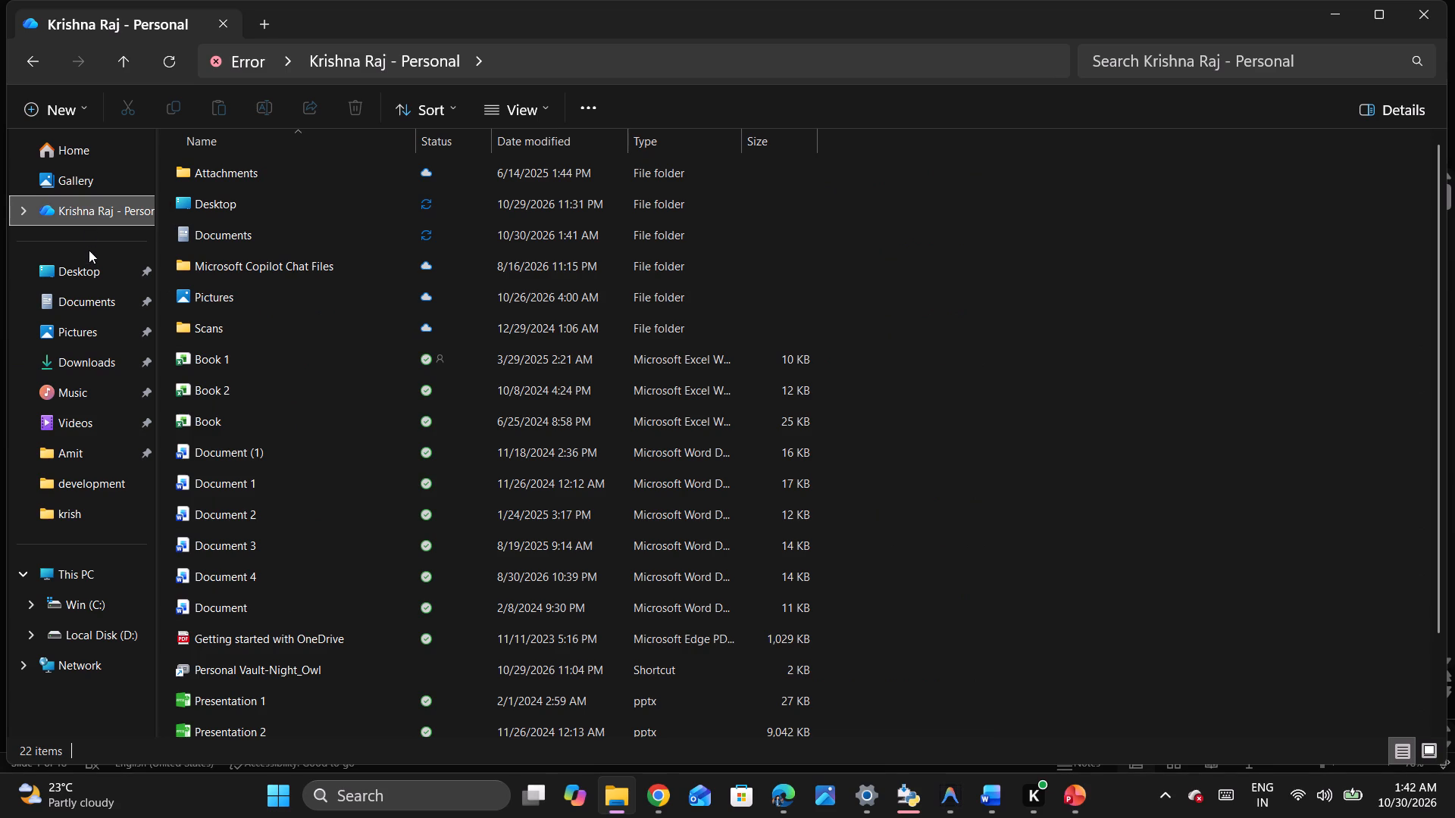